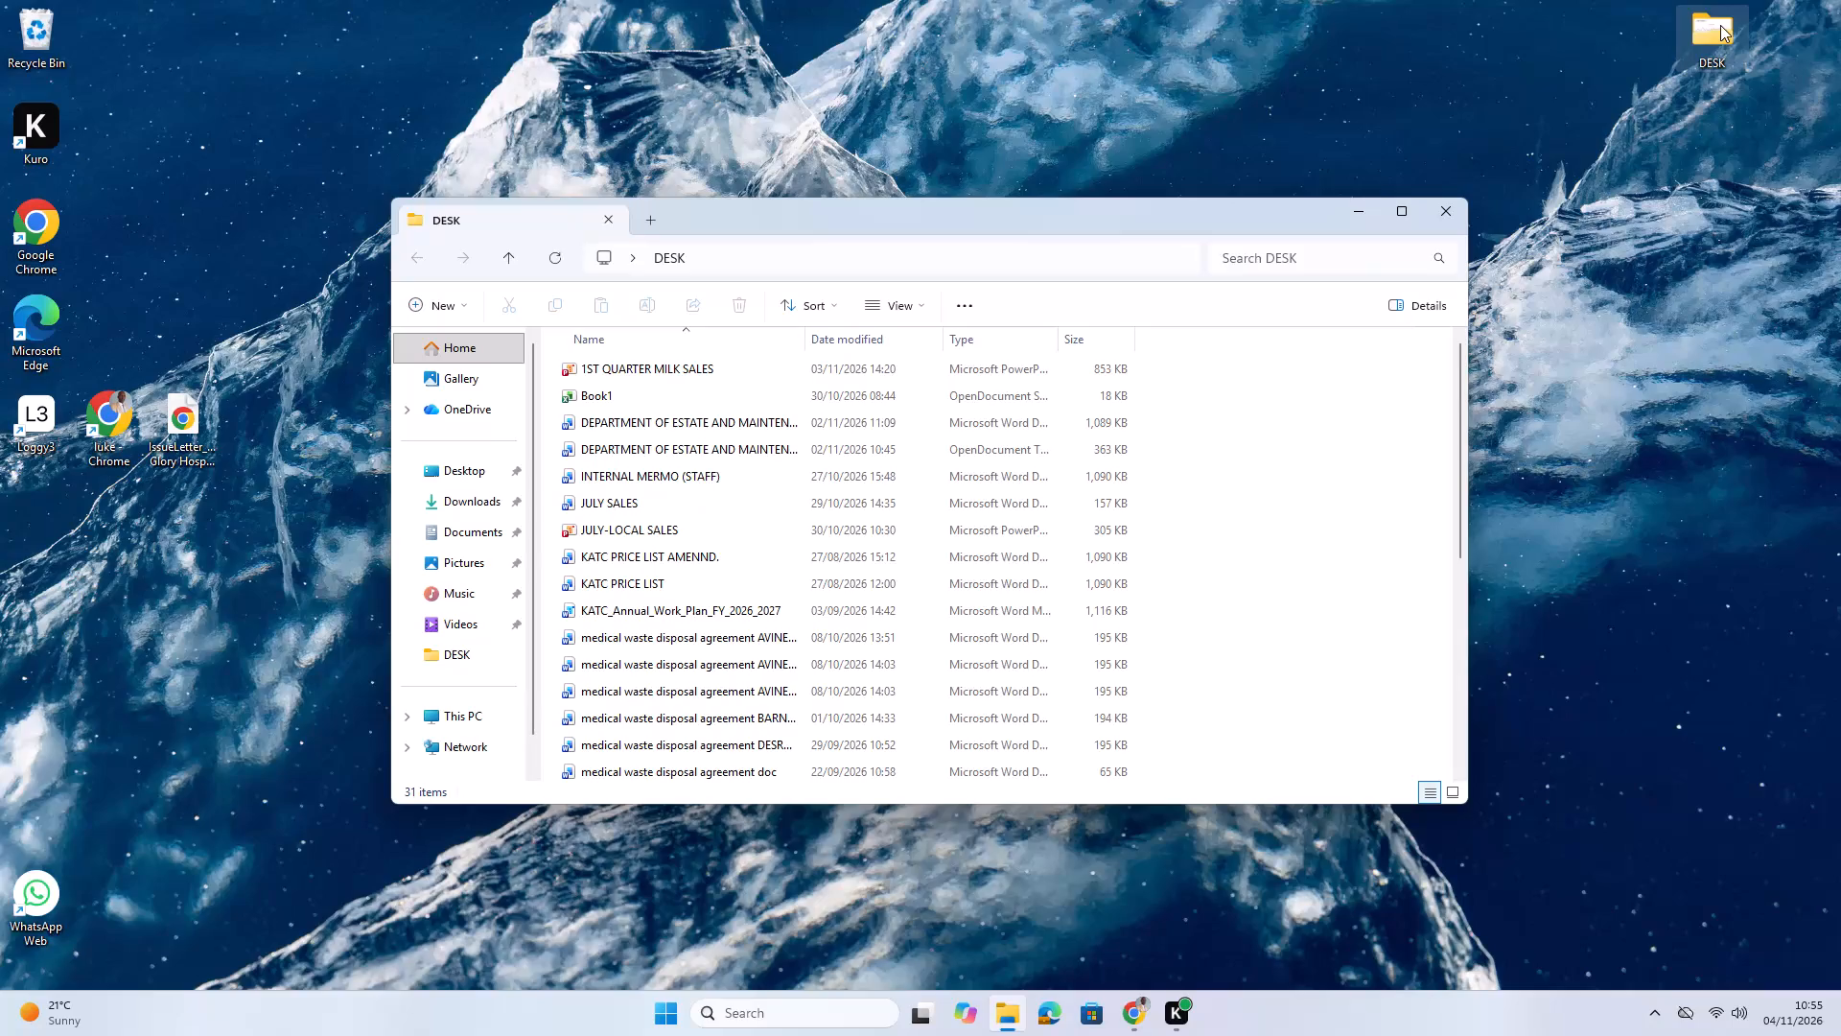
Open the 1ST QUARTER MILK SALES presentation from the DESK folder.
left_click(647, 373)
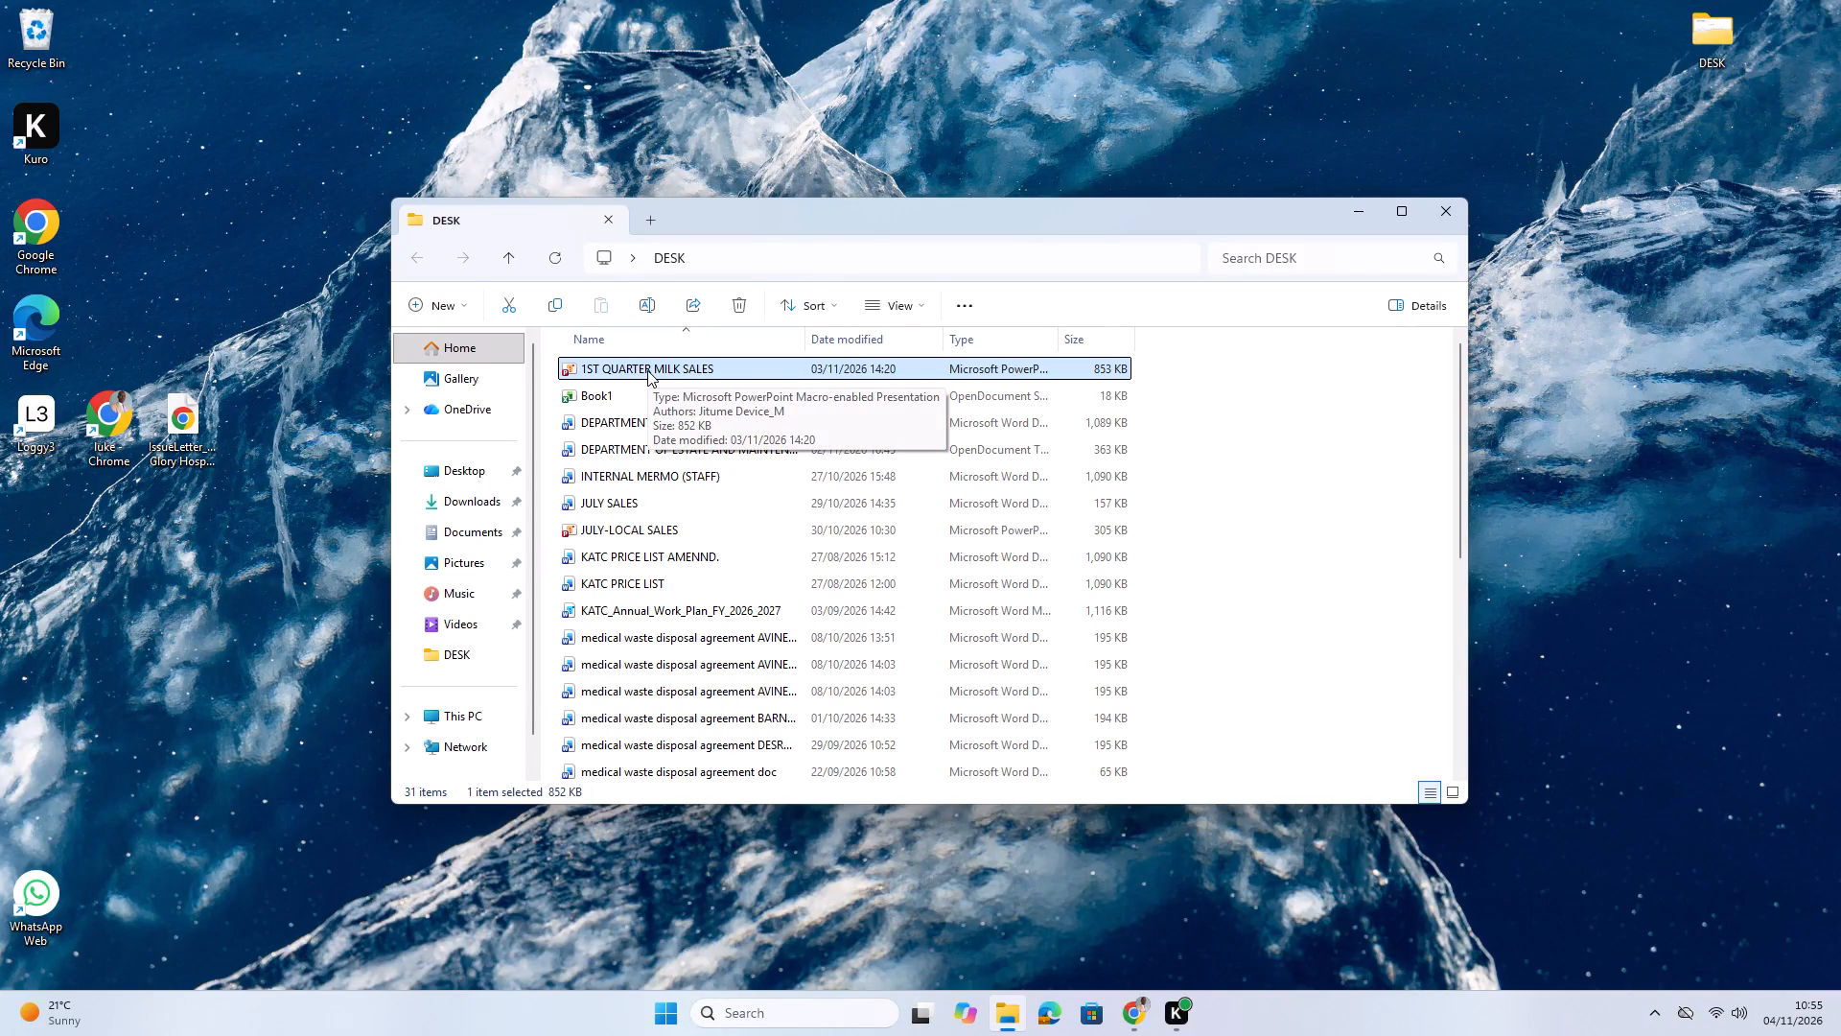
double_click(647, 370)
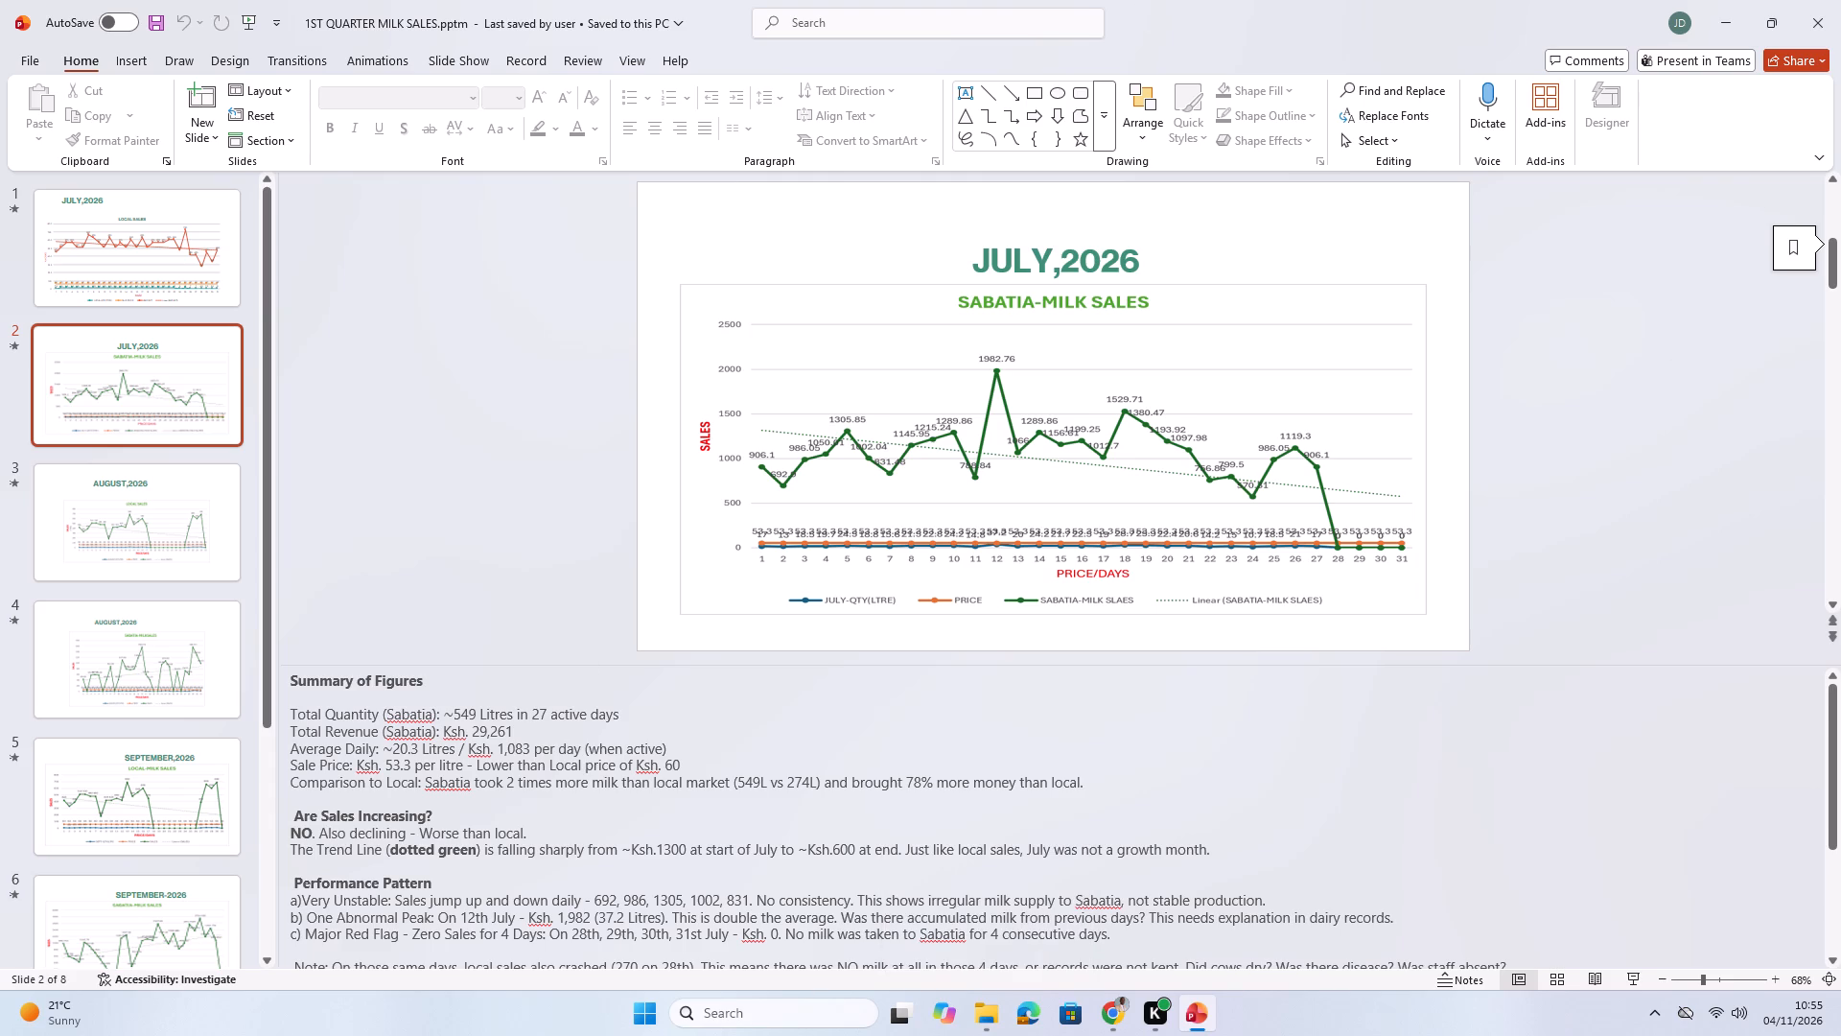
Read the speaker notes of the two July 2026 slides, covering local sales and Sabatia milk sales.
scroll(810, 959, "down", 12)
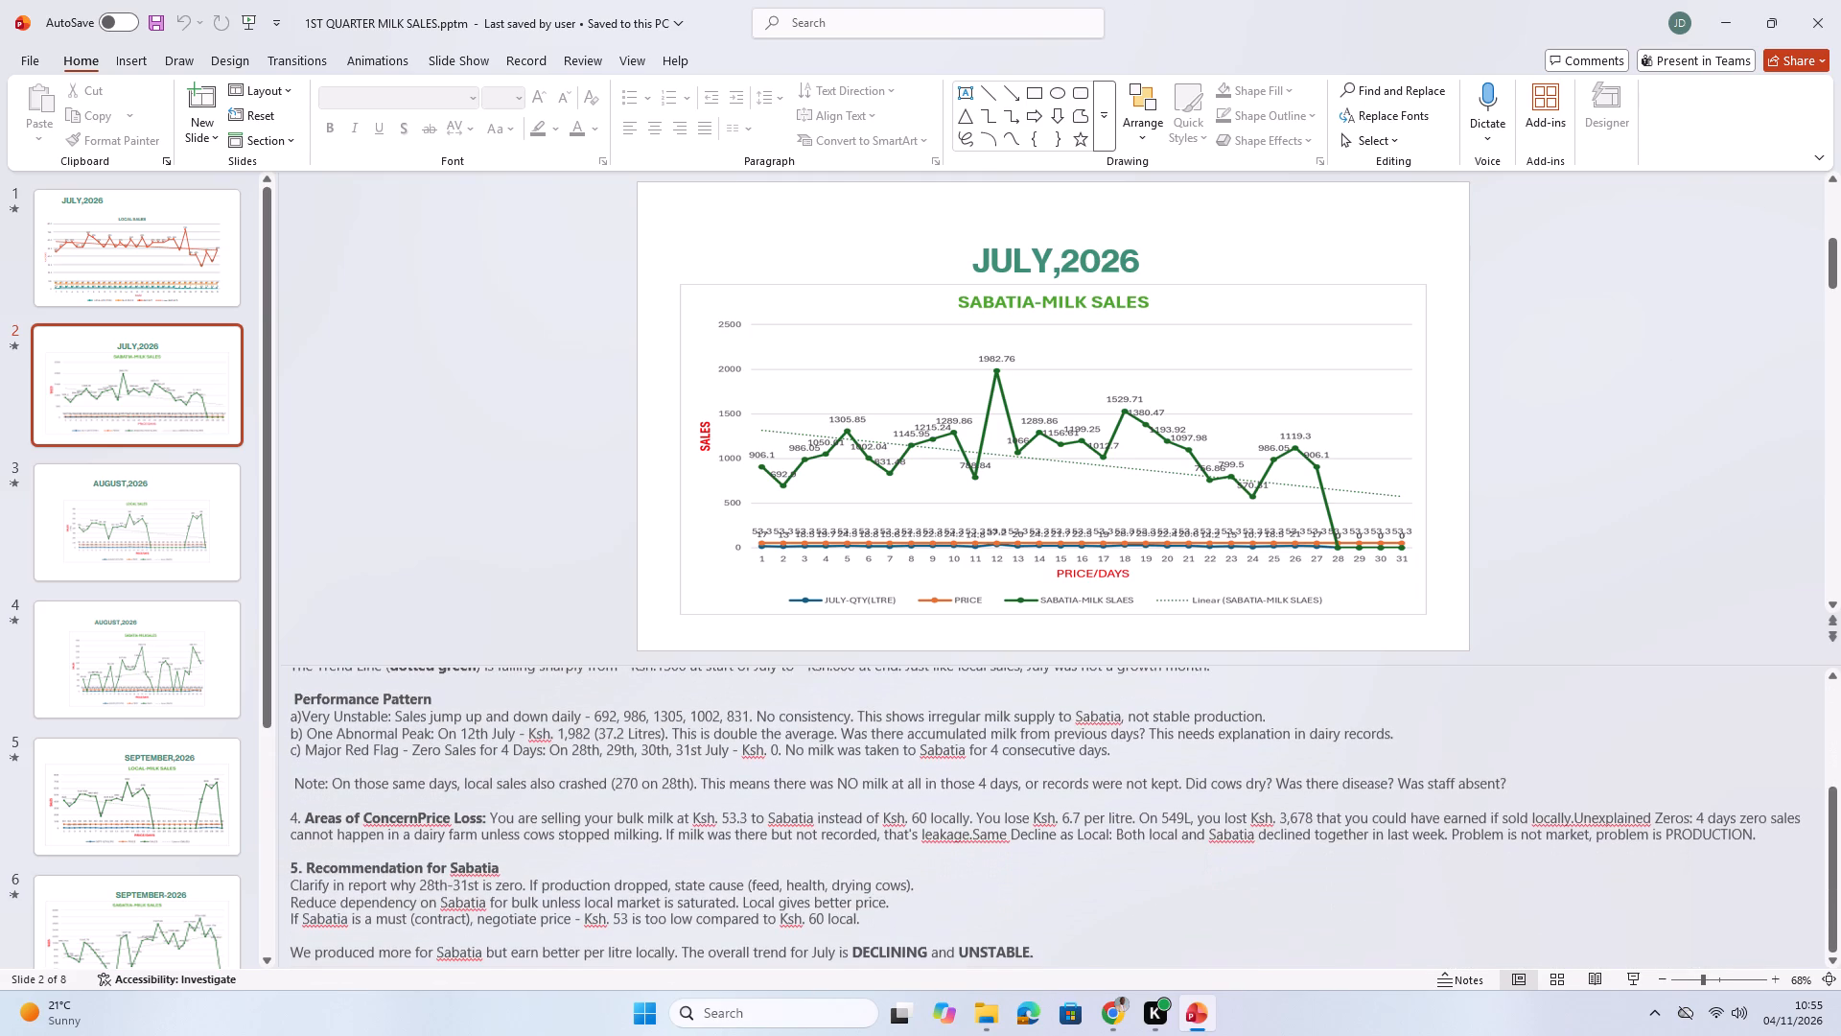
left_click(174, 246)
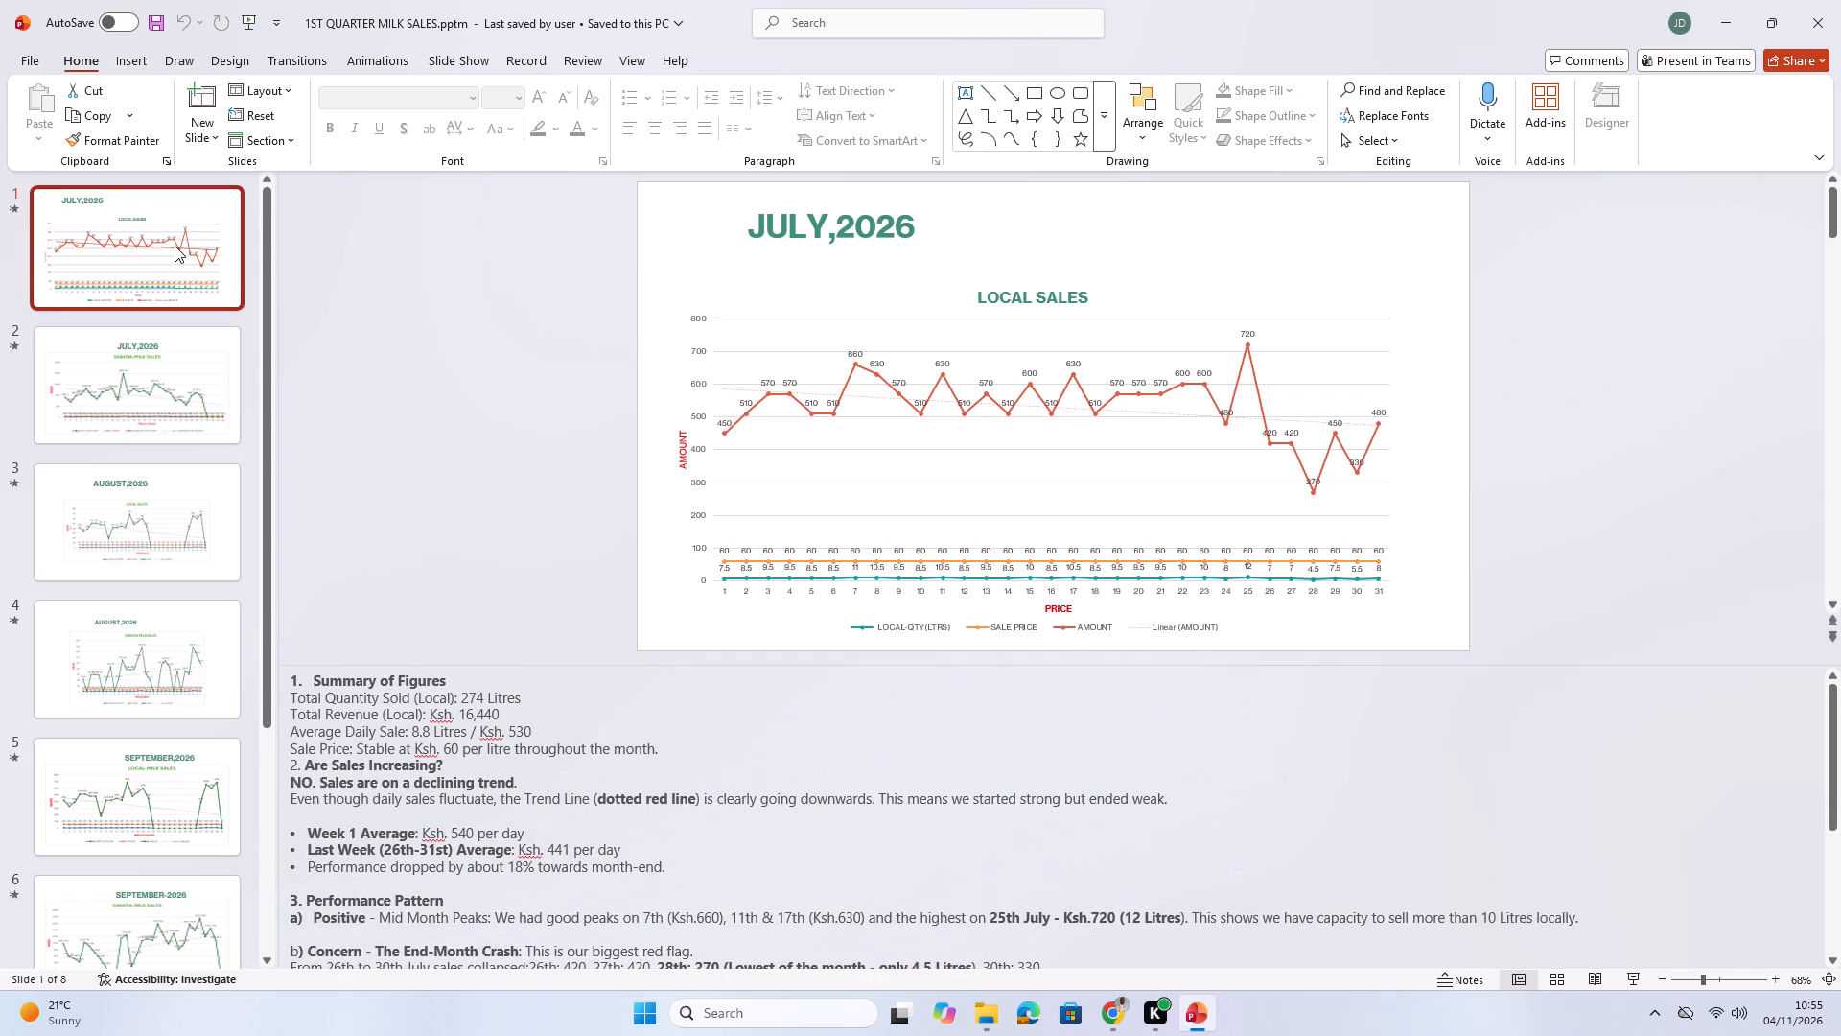
scroll(625, 724, "down", 17)
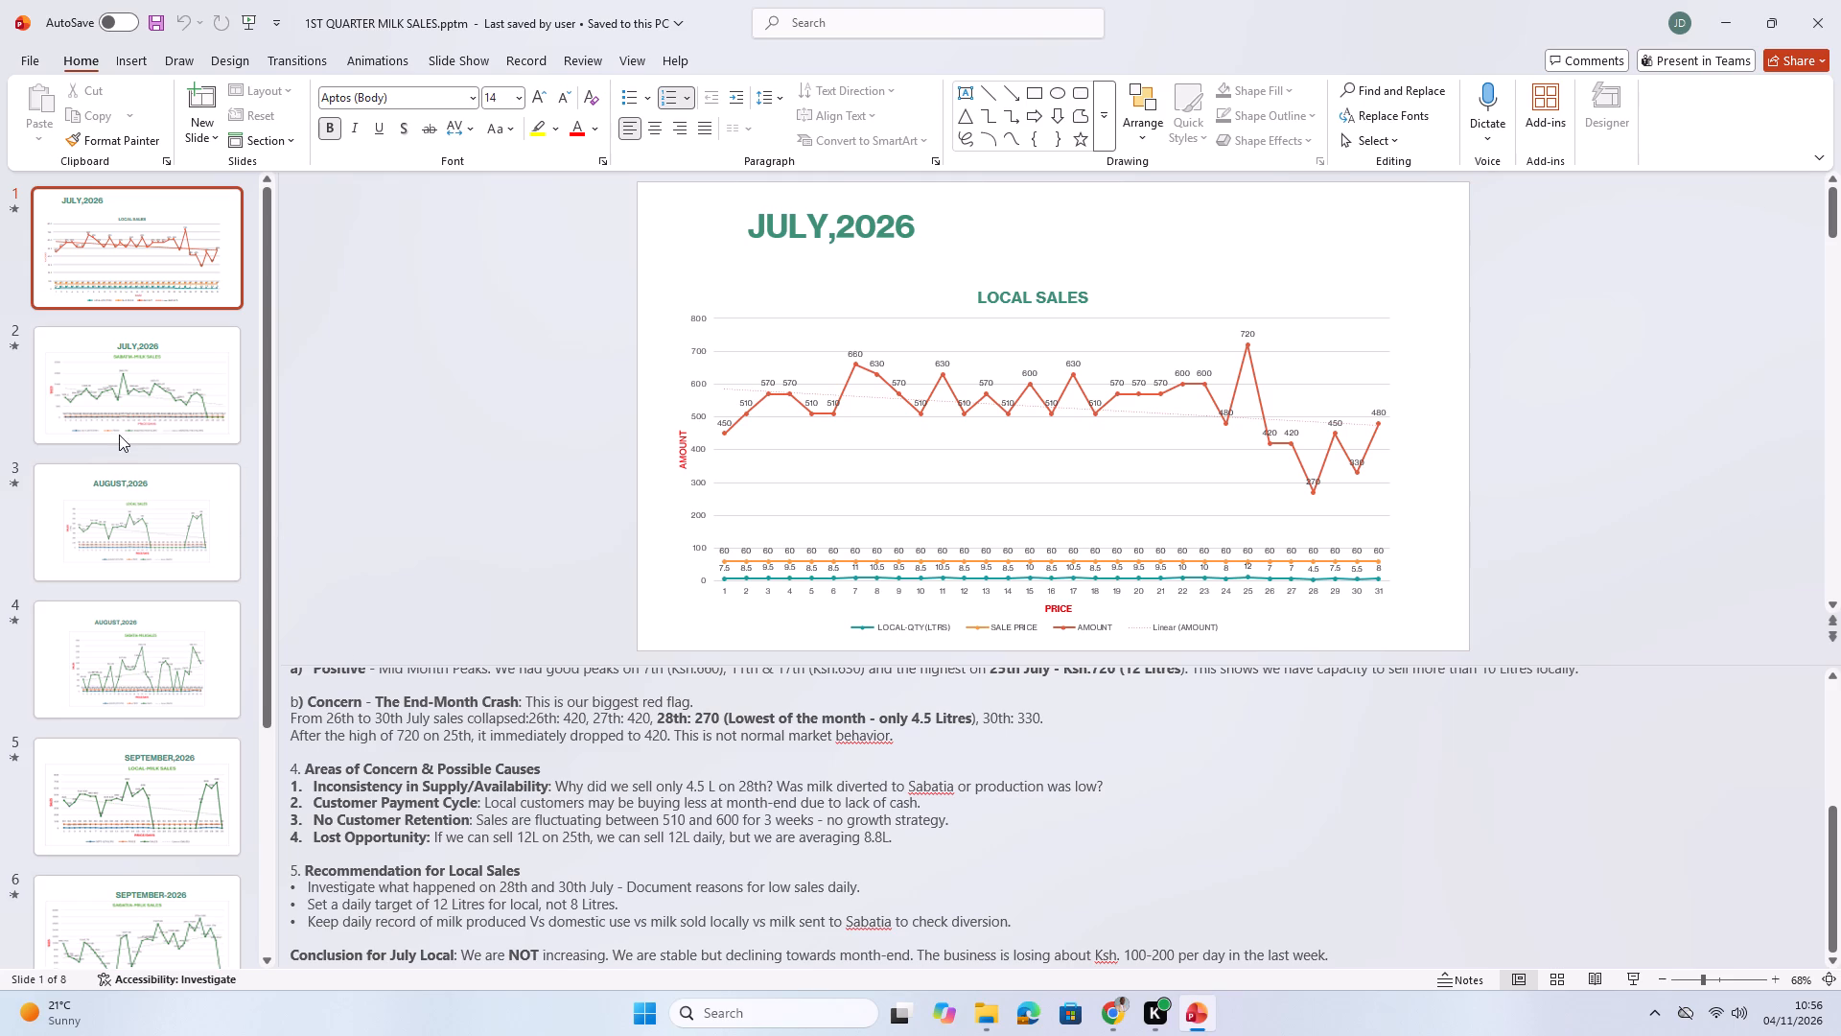
left_click(143, 379)
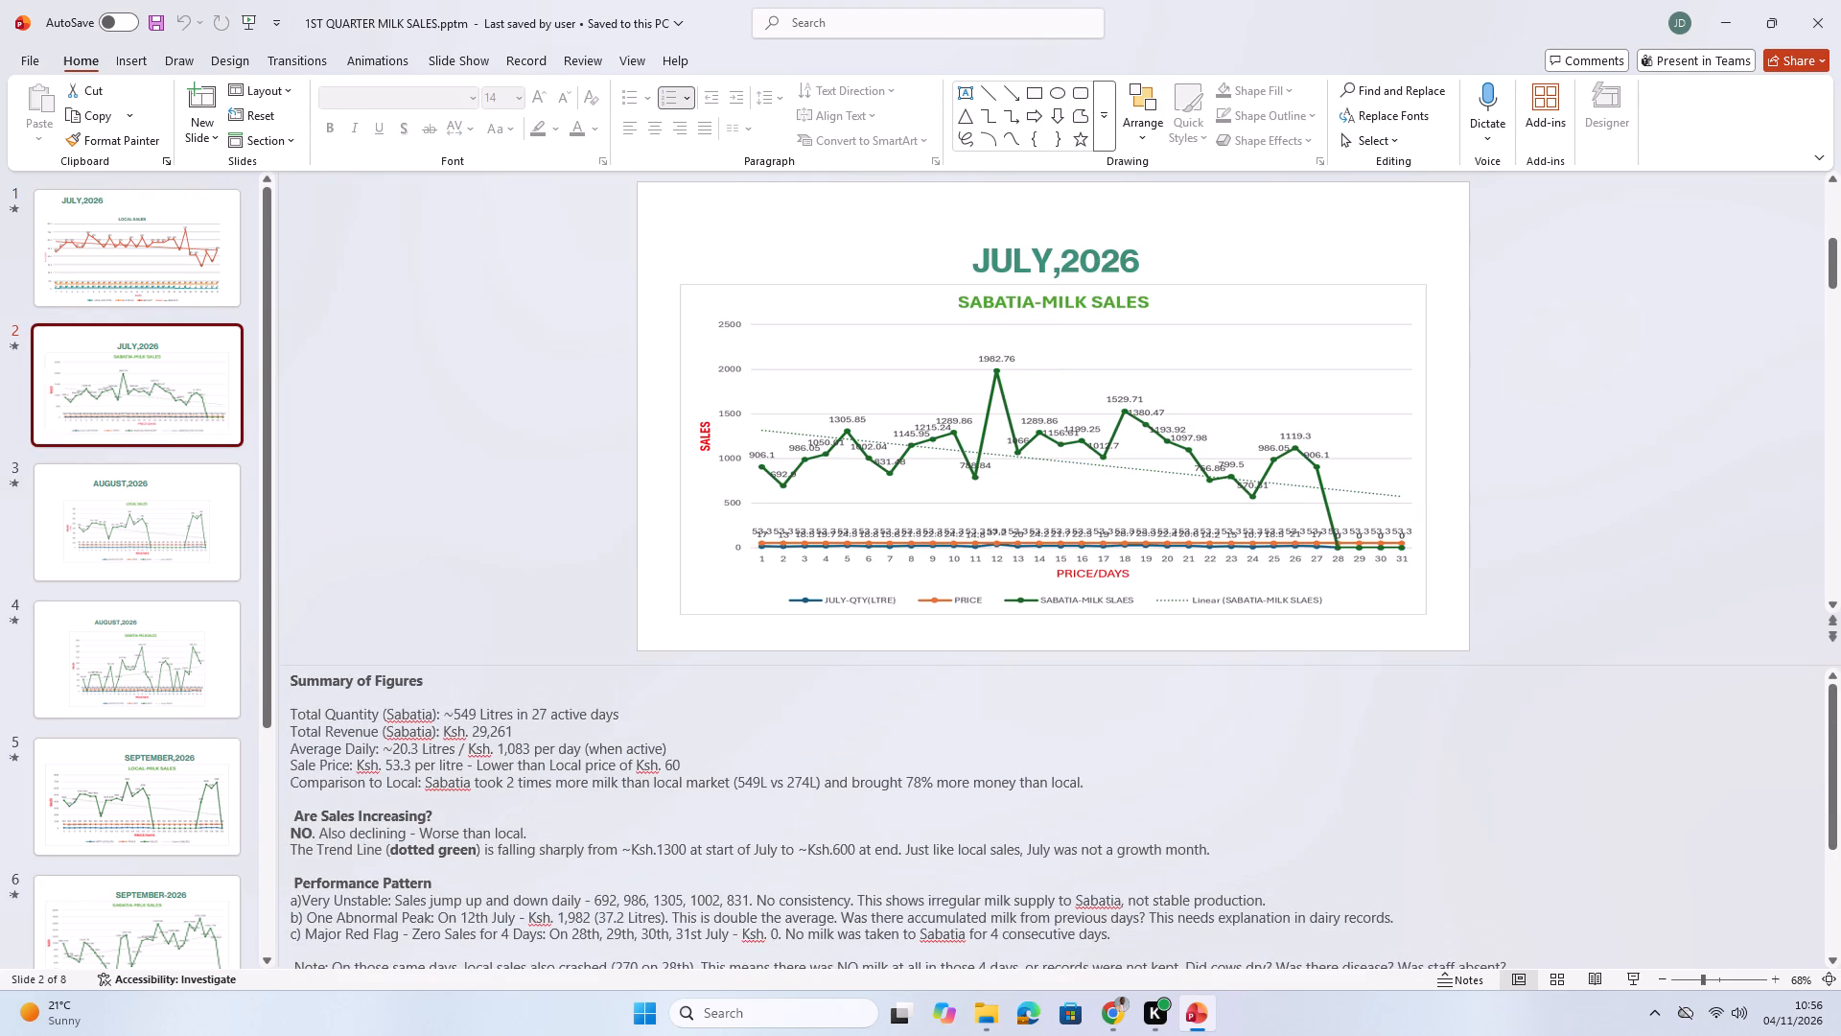
scroll(661, 750, "down", 18)
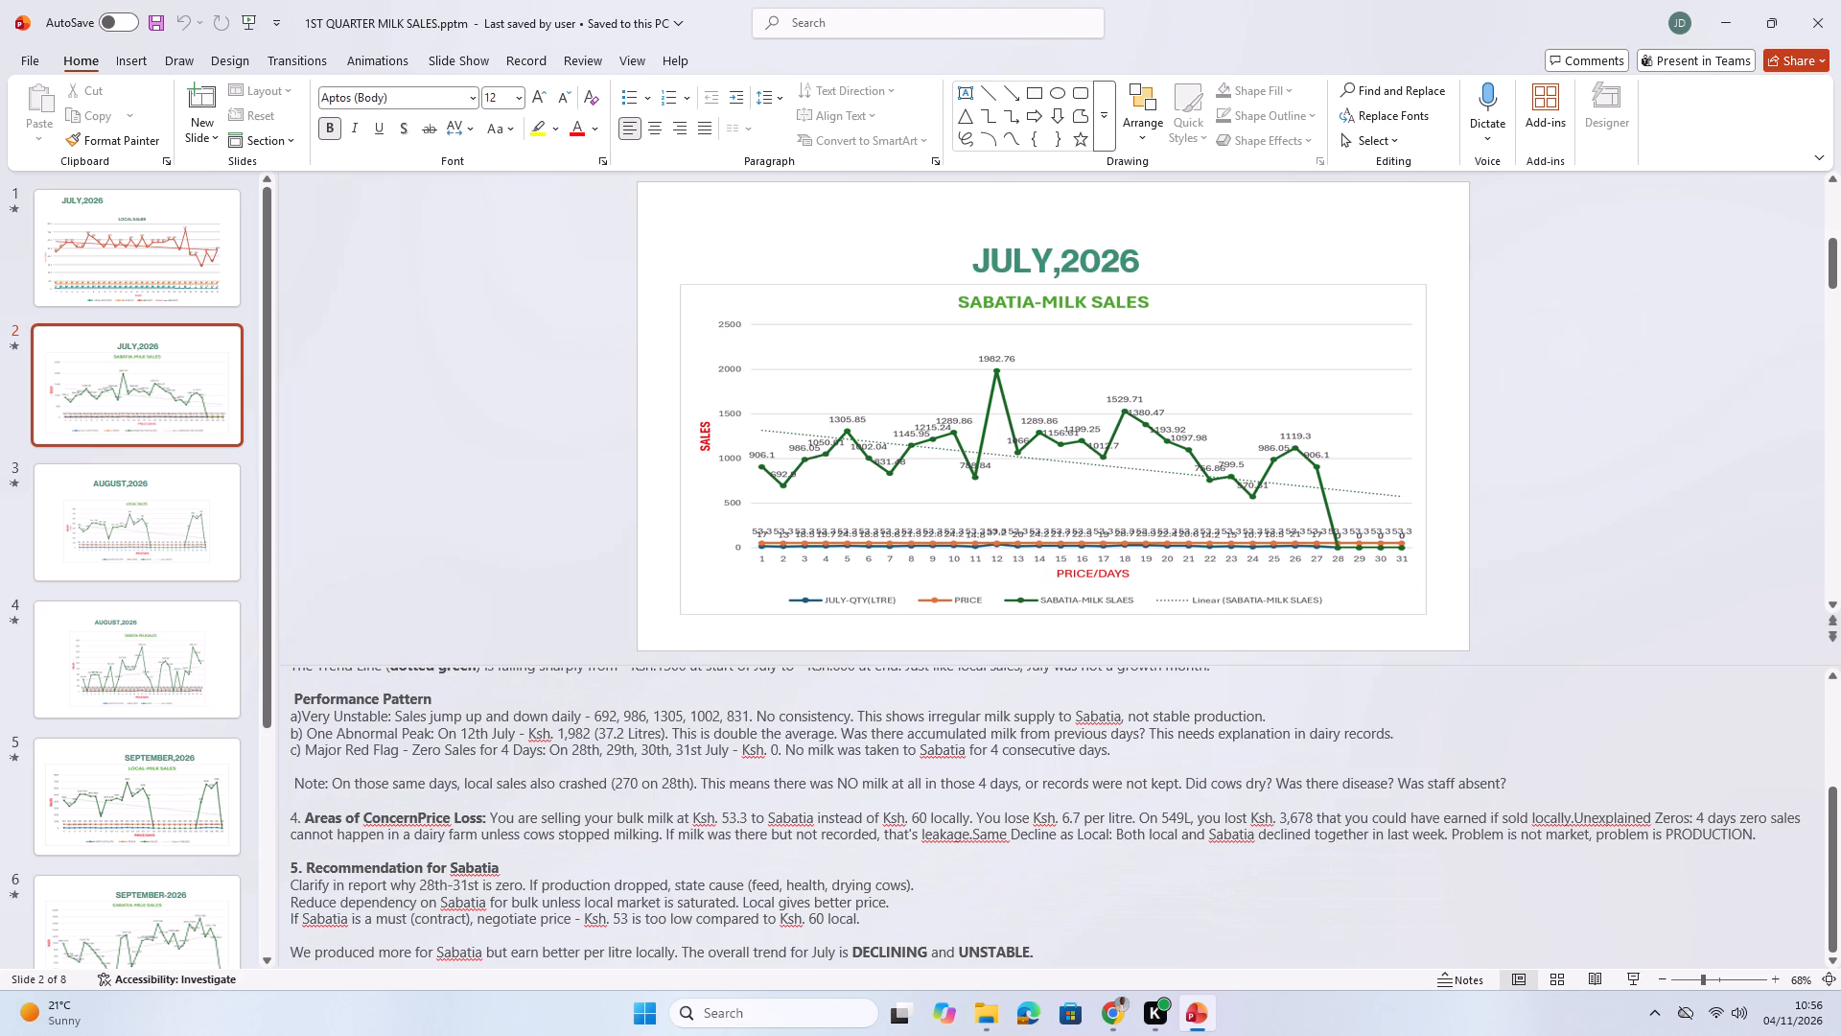
scroll(663, 749, "up", 6)
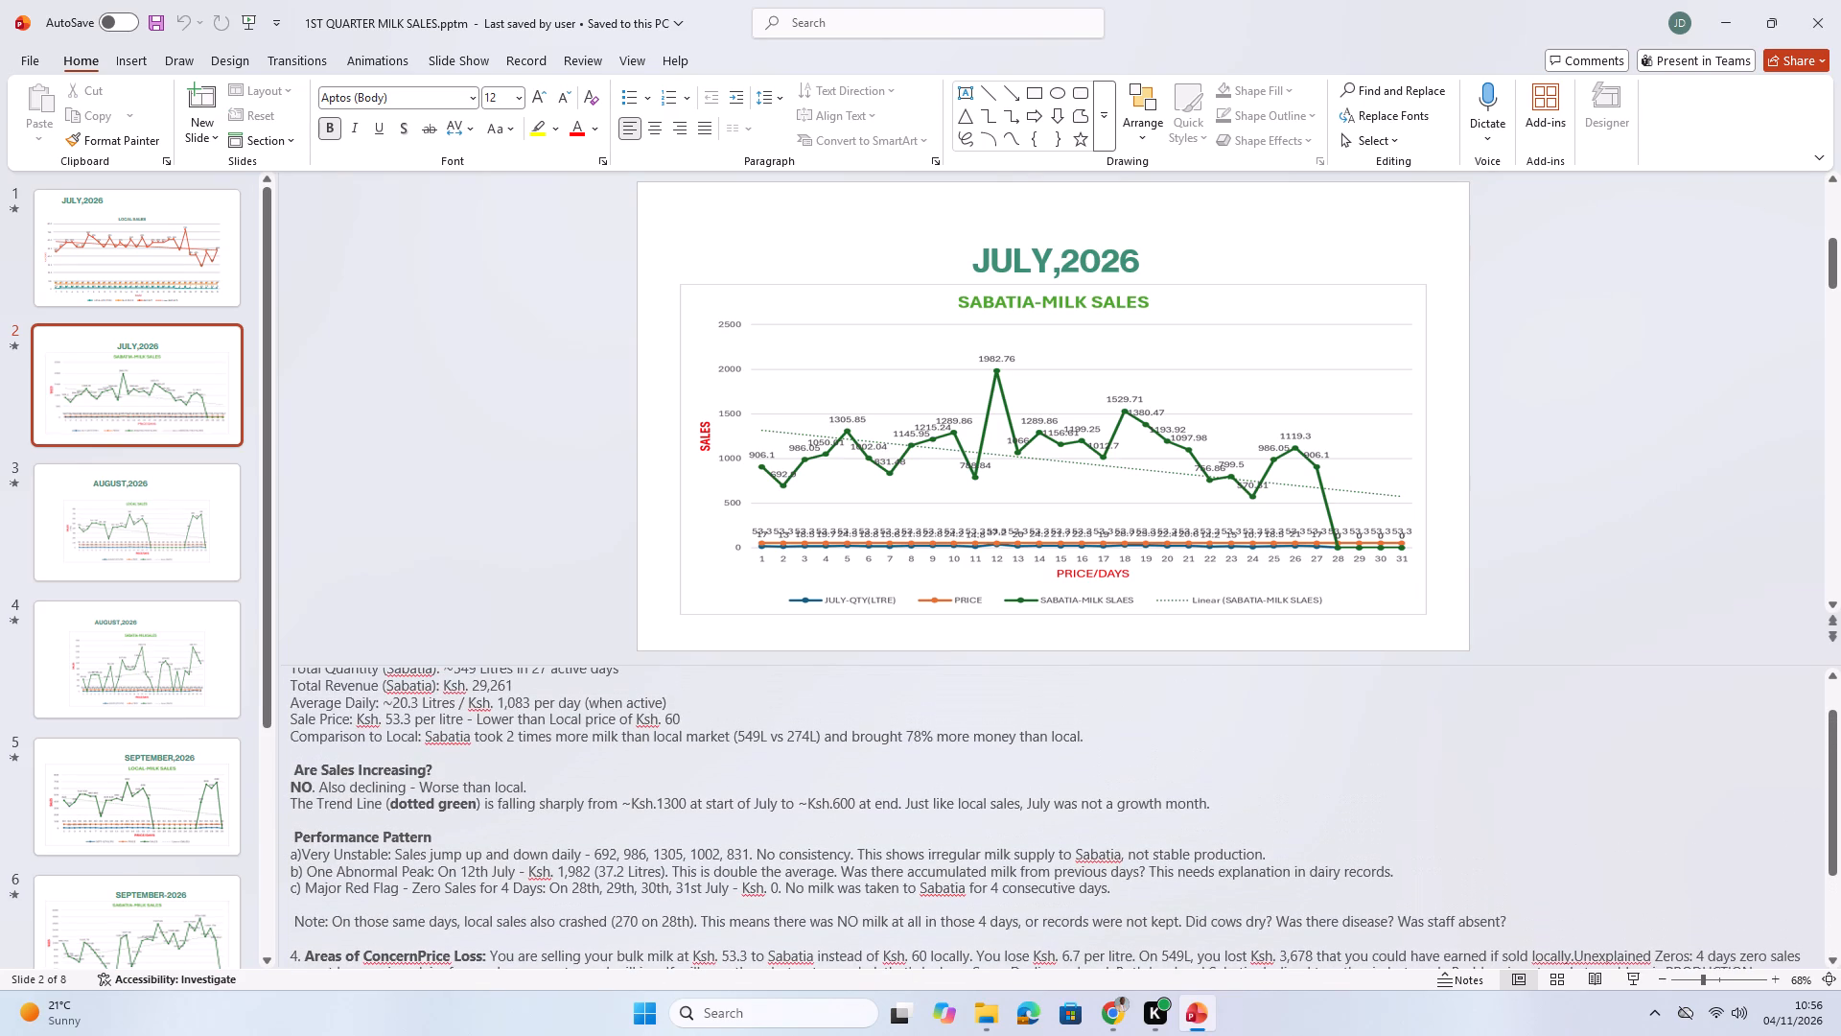
scroll(663, 749, "up", 11)
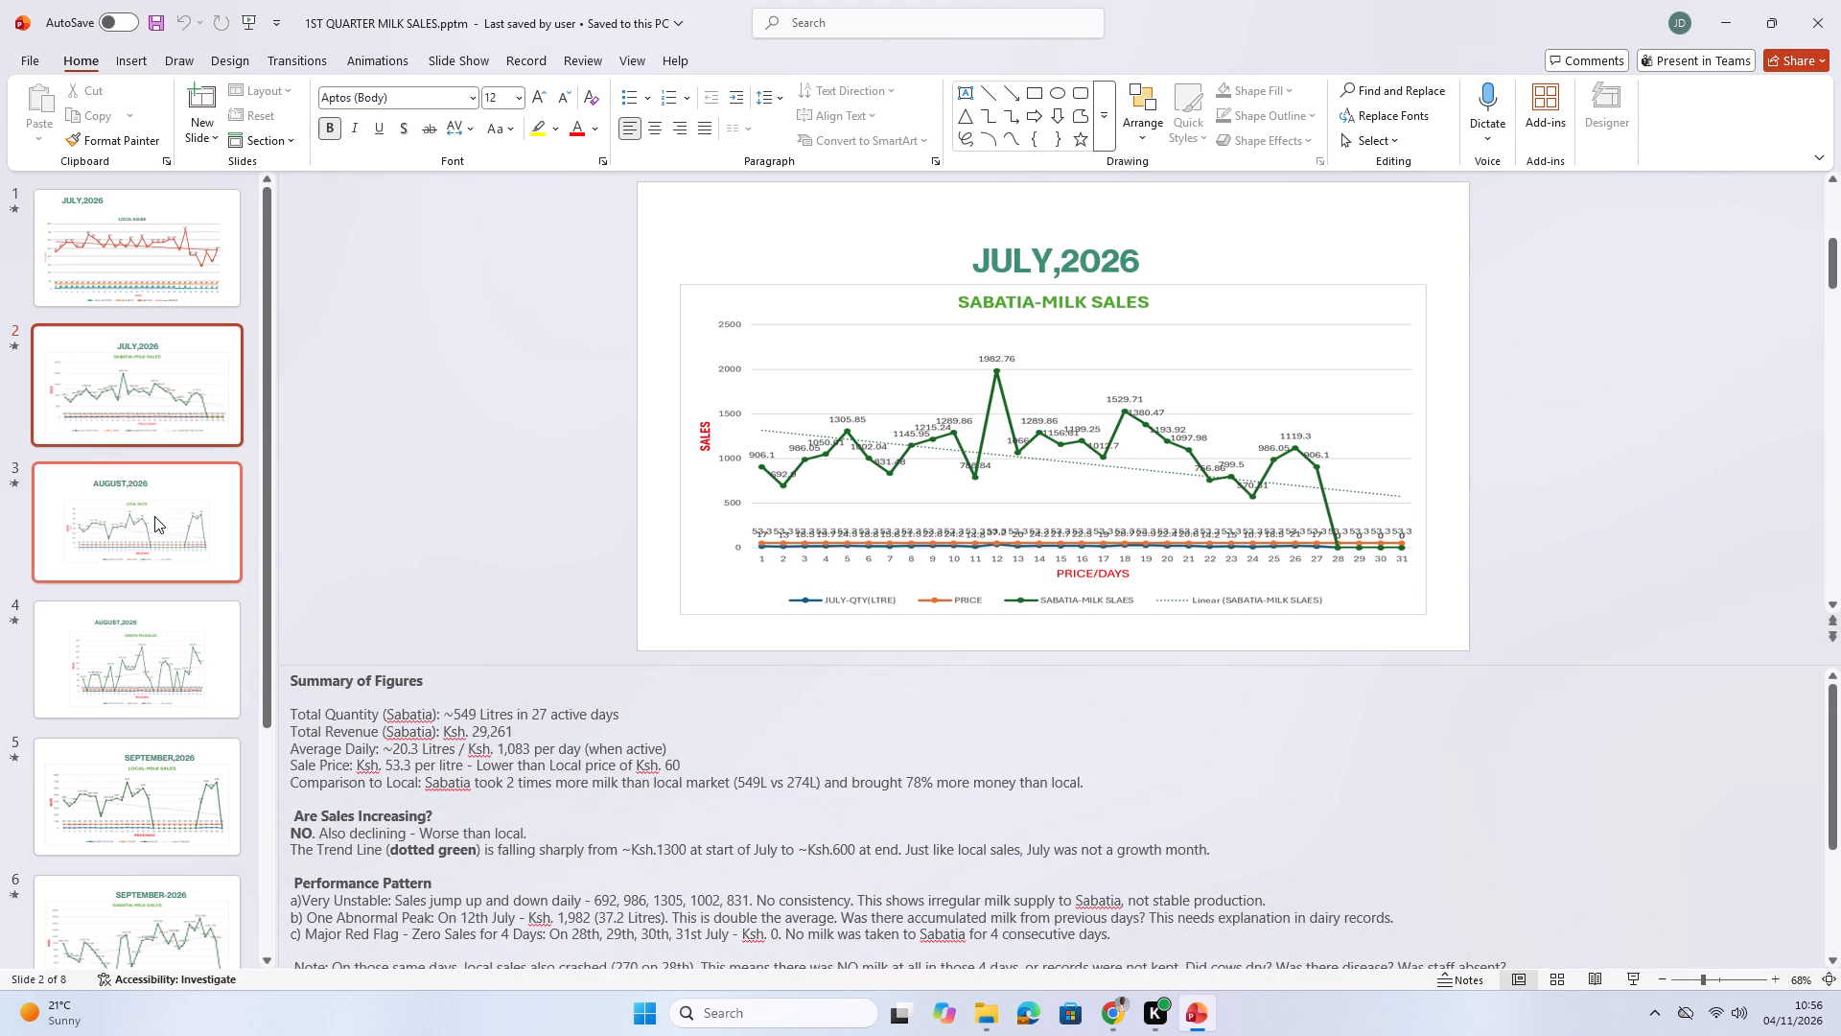
Go to the August 2026 local sales slide and read through its speaker notes.
left_click(156, 520)
scroll(884, 799, "down", 7)
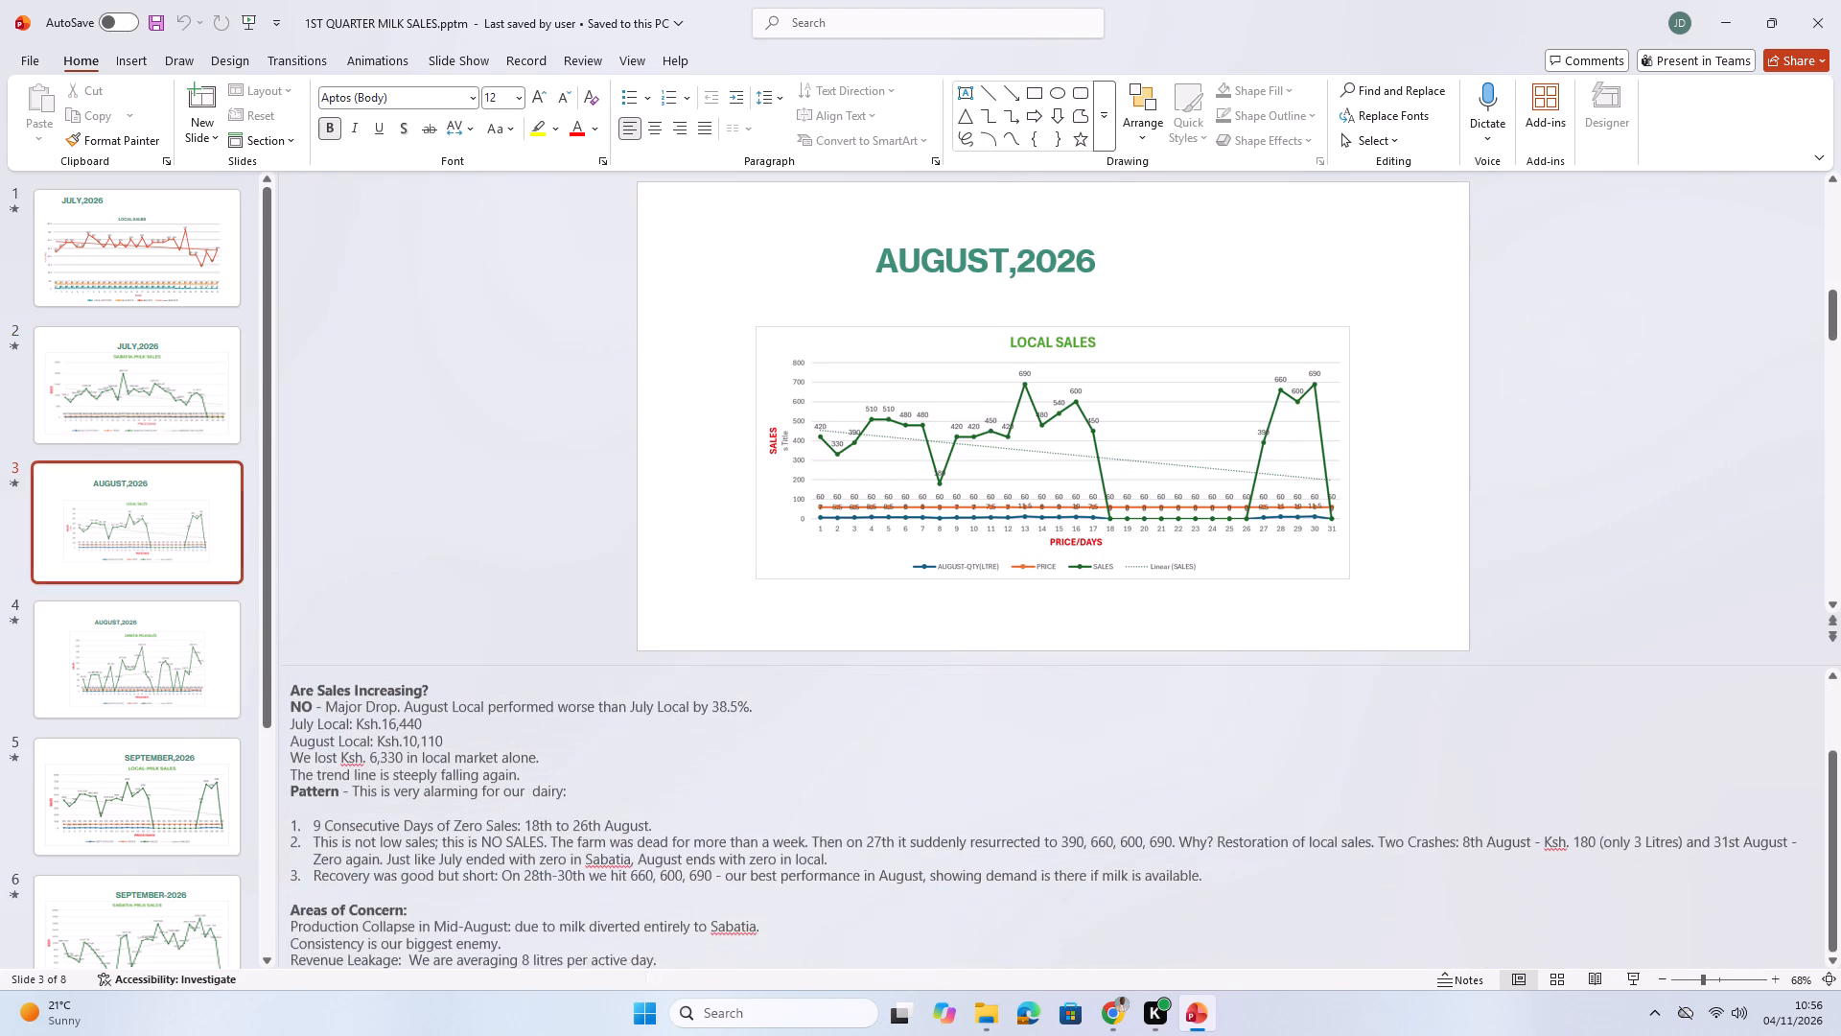
scroll(884, 798, "down", 2)
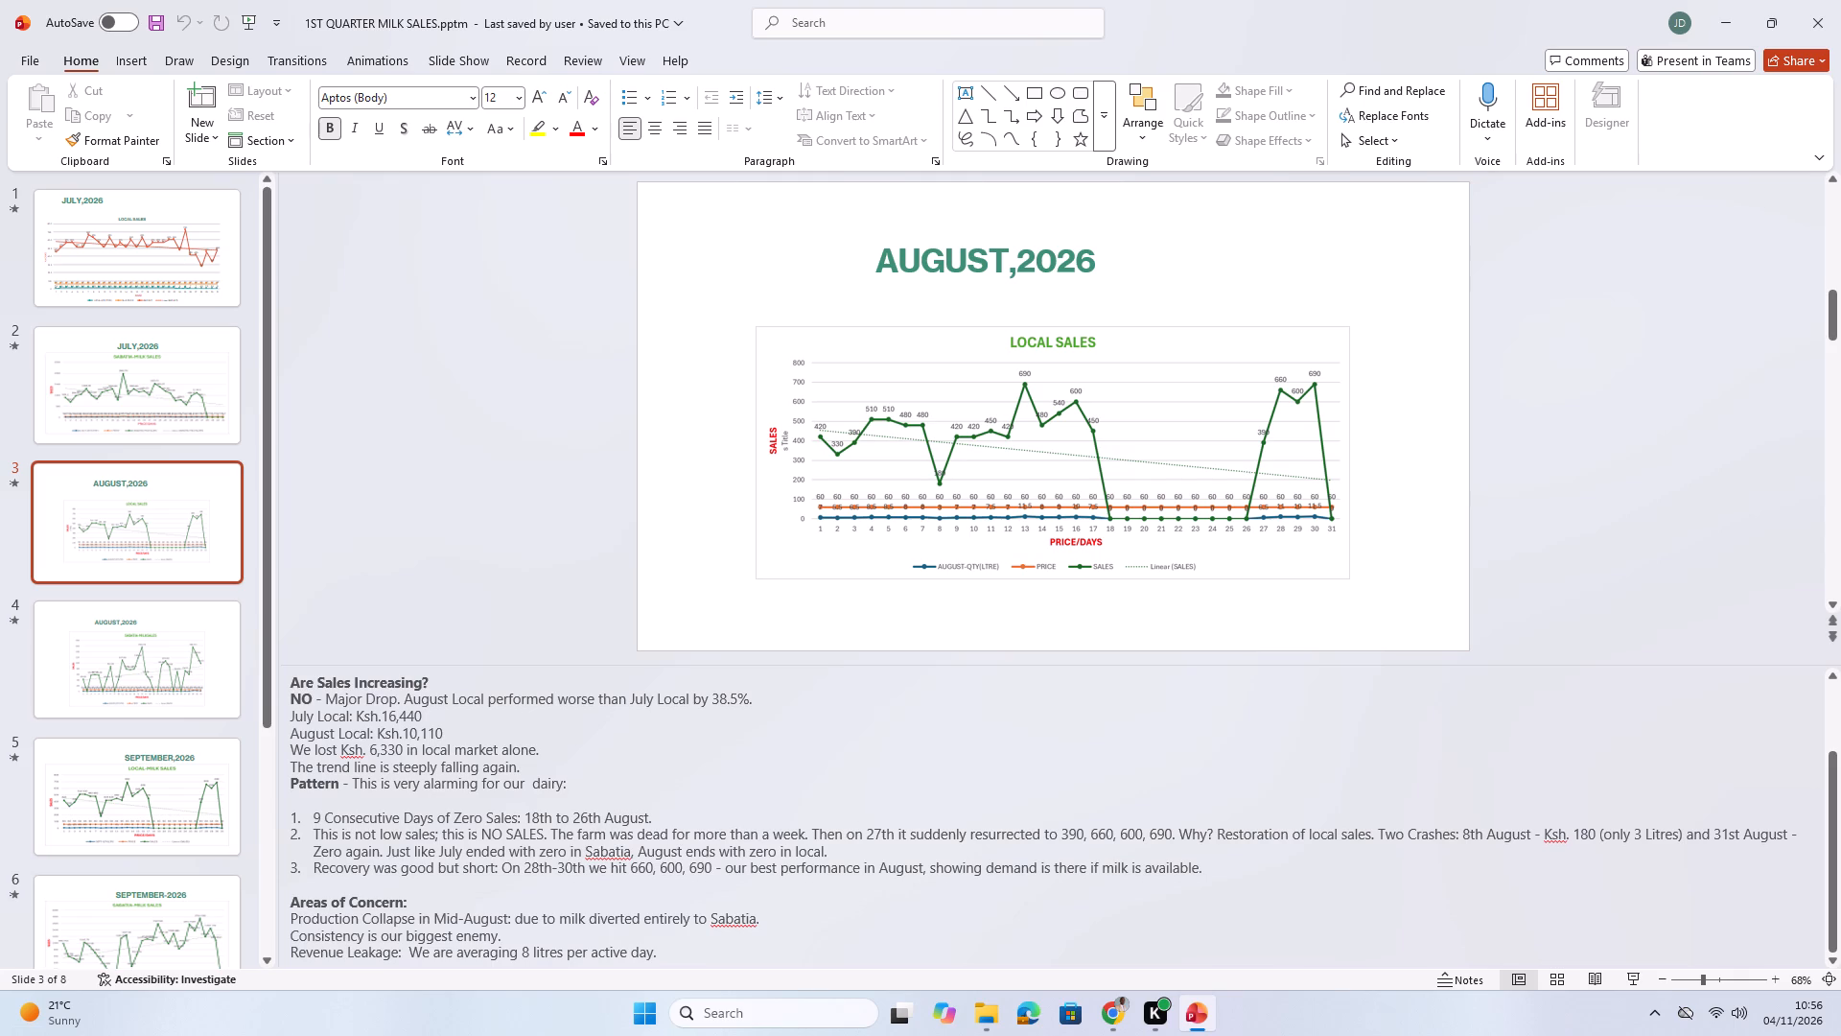
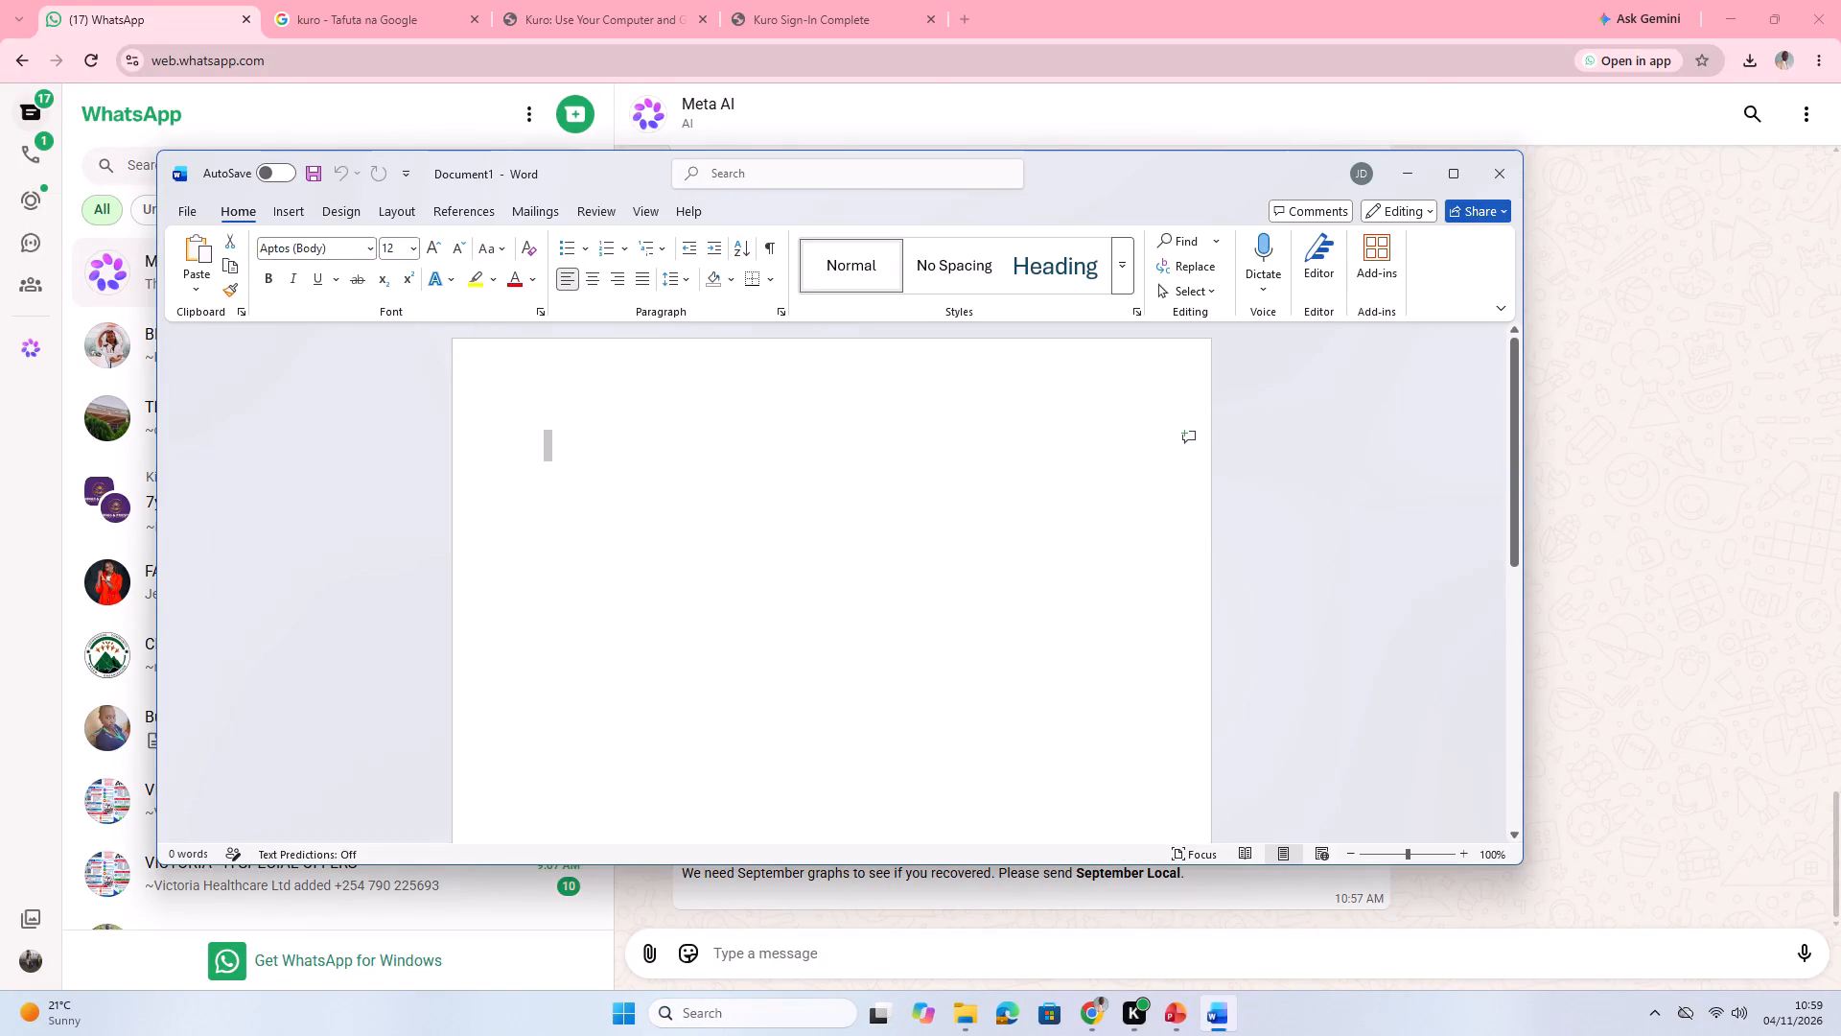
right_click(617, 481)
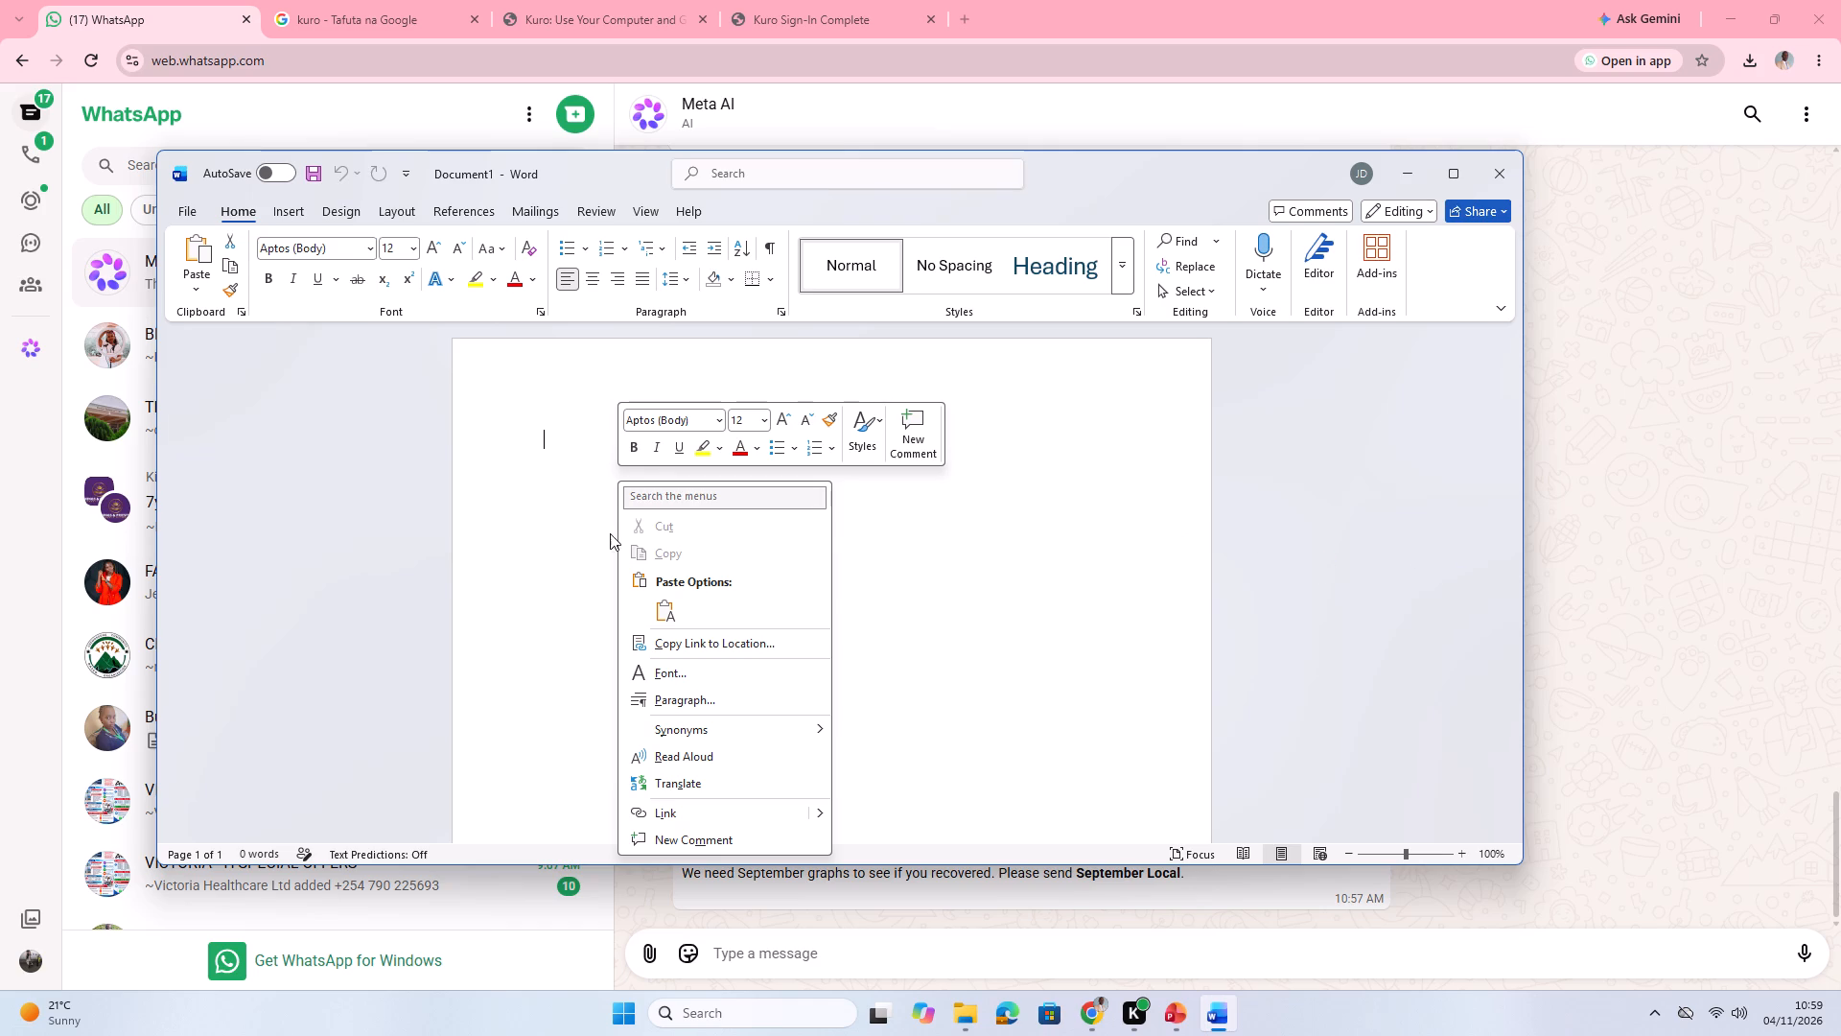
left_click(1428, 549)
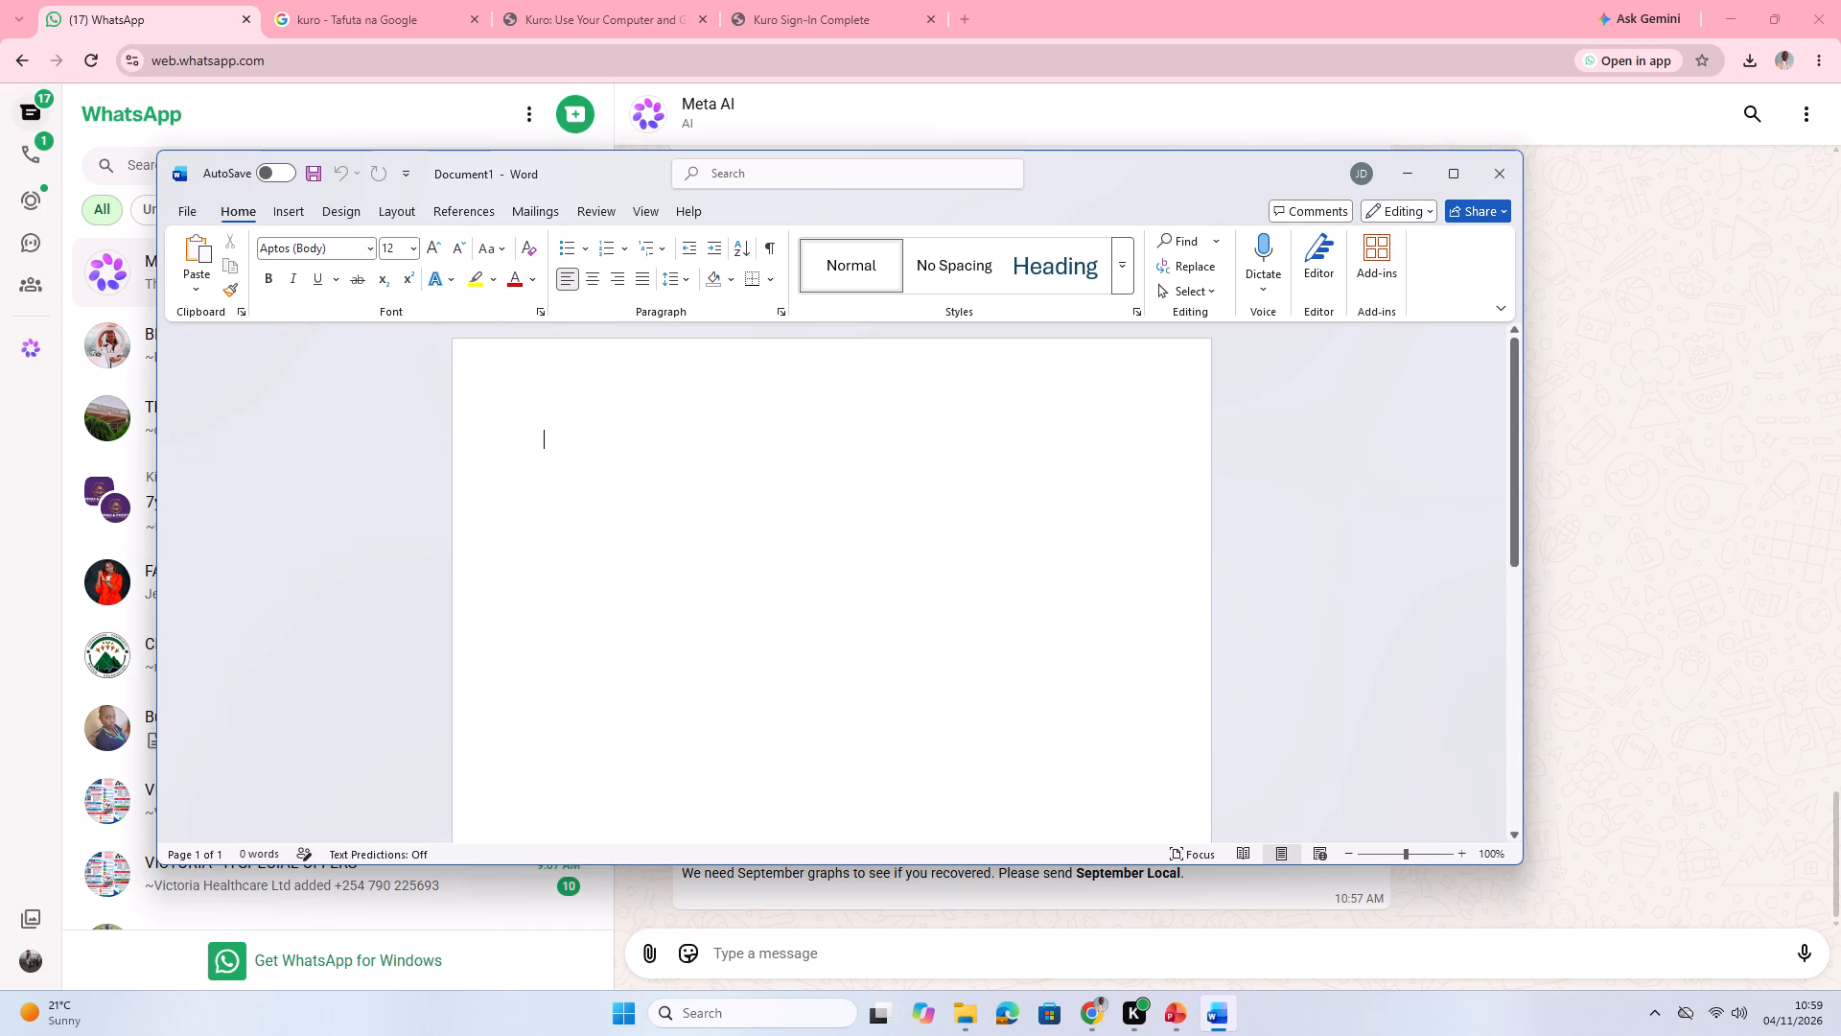
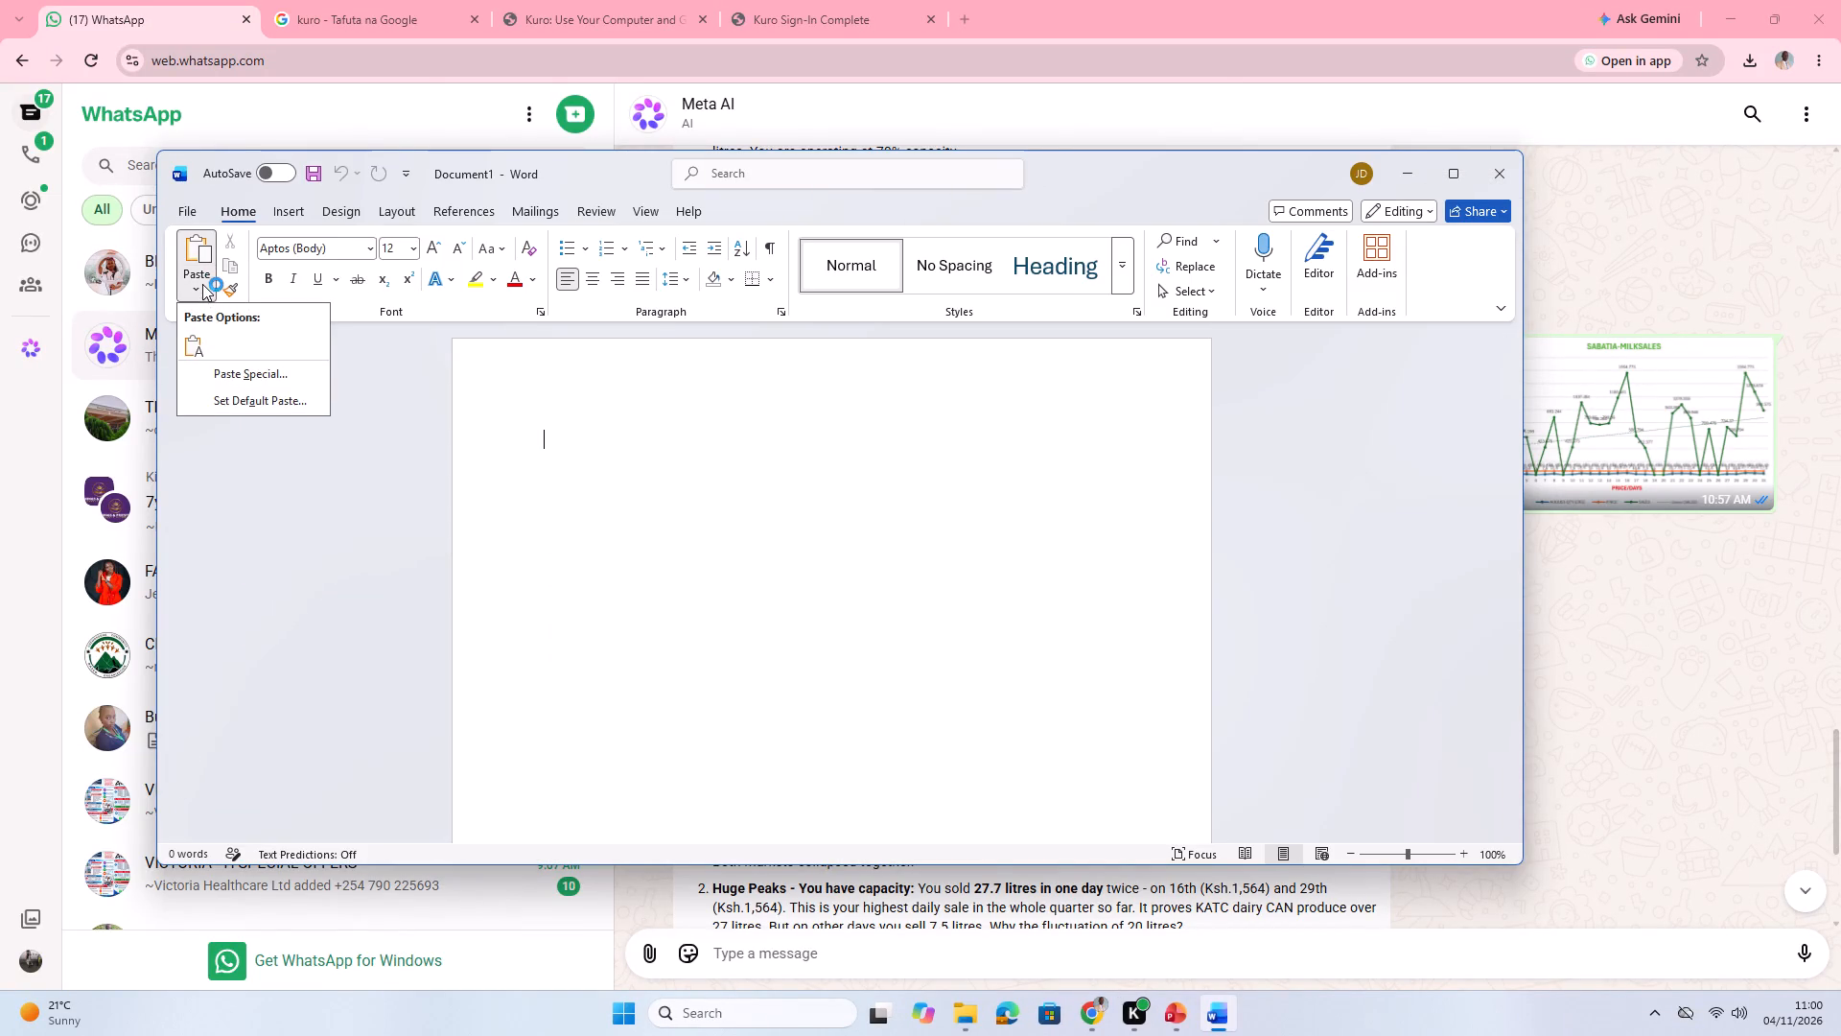
Open the Paste Special options for inserting the copied content into the blank Word document.
left_click(254, 376)
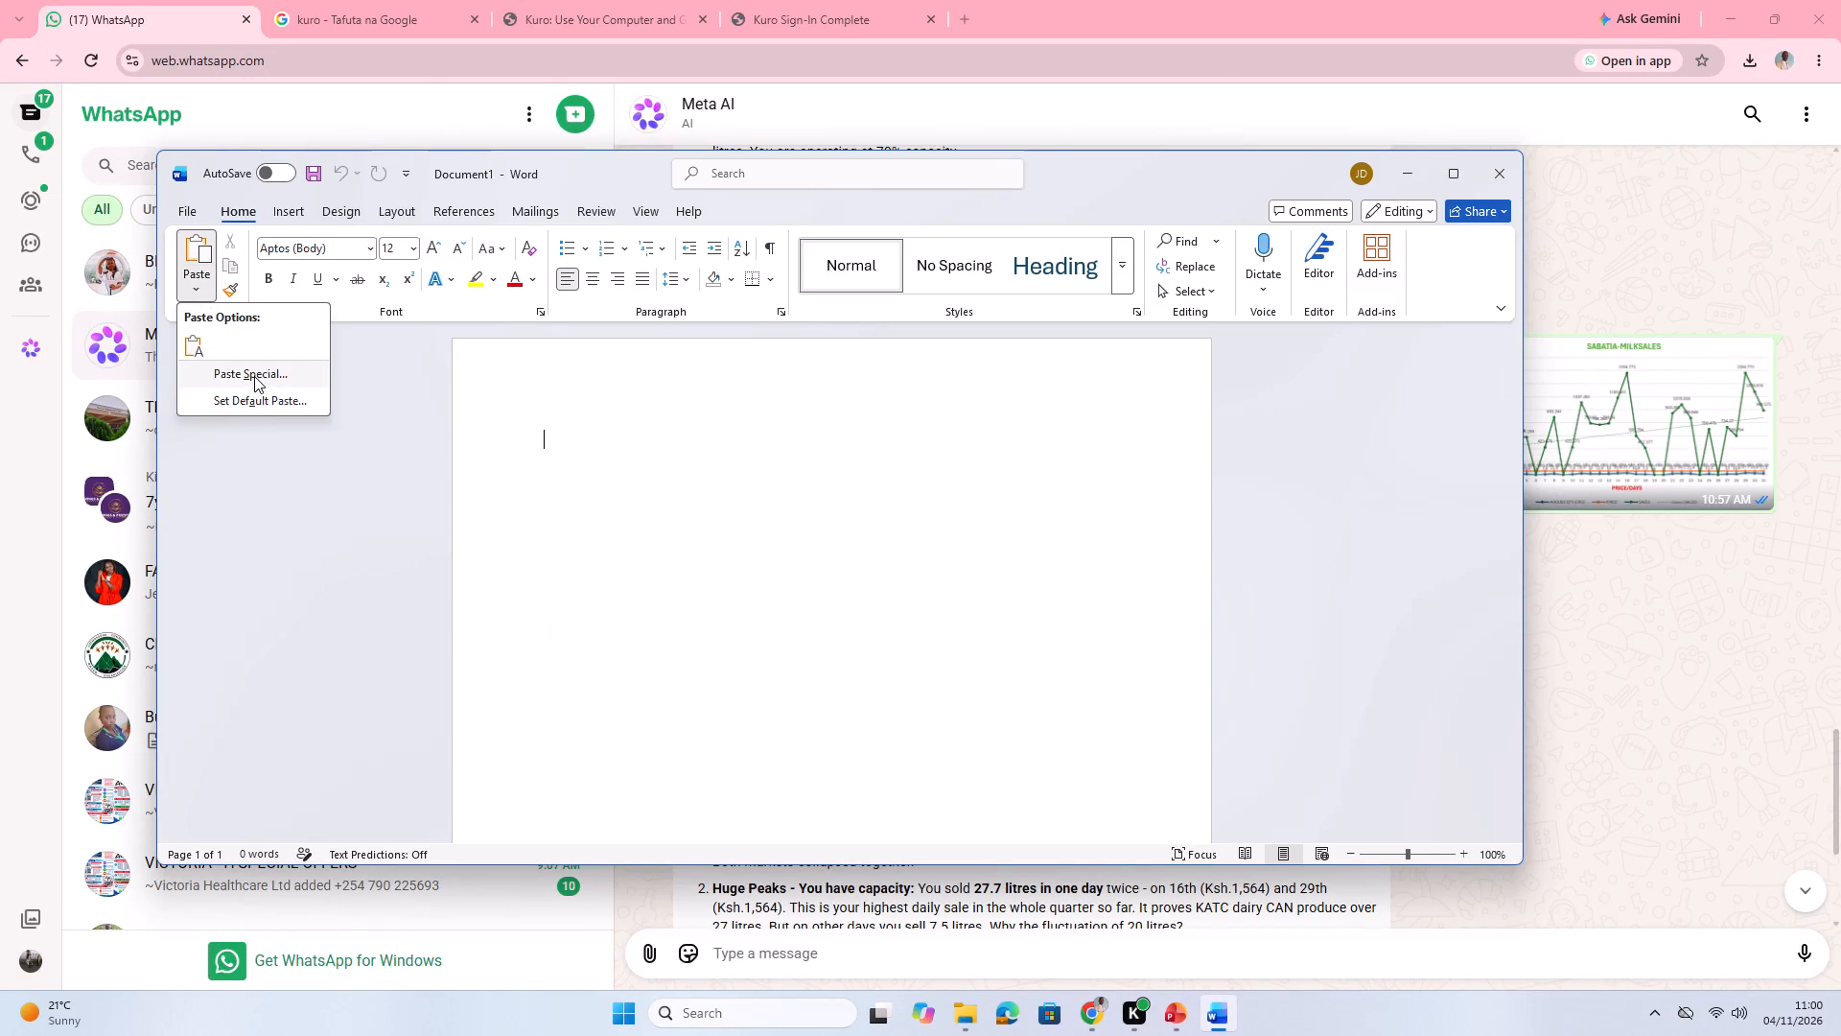
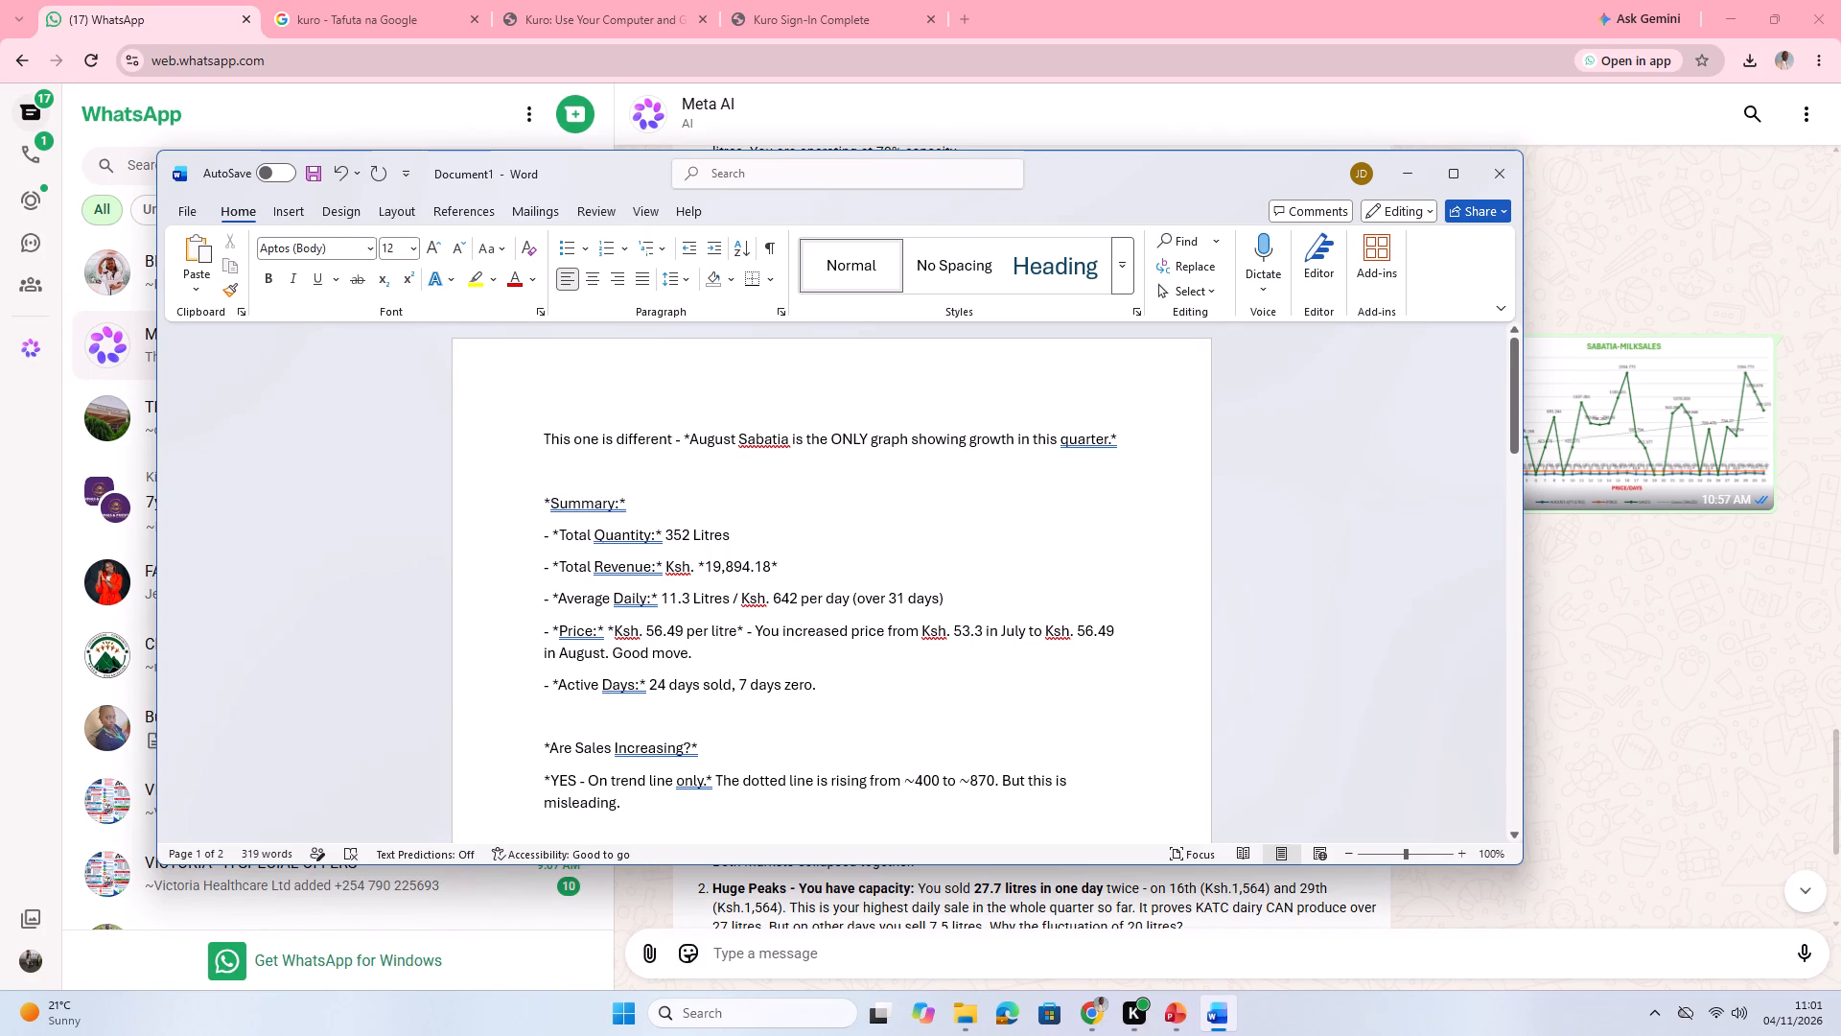
Read through the pasted August Sabatia sales analysis in the Word document, from the summary to the closing request for September graphs.
scroll(695, 591, "down", 12)
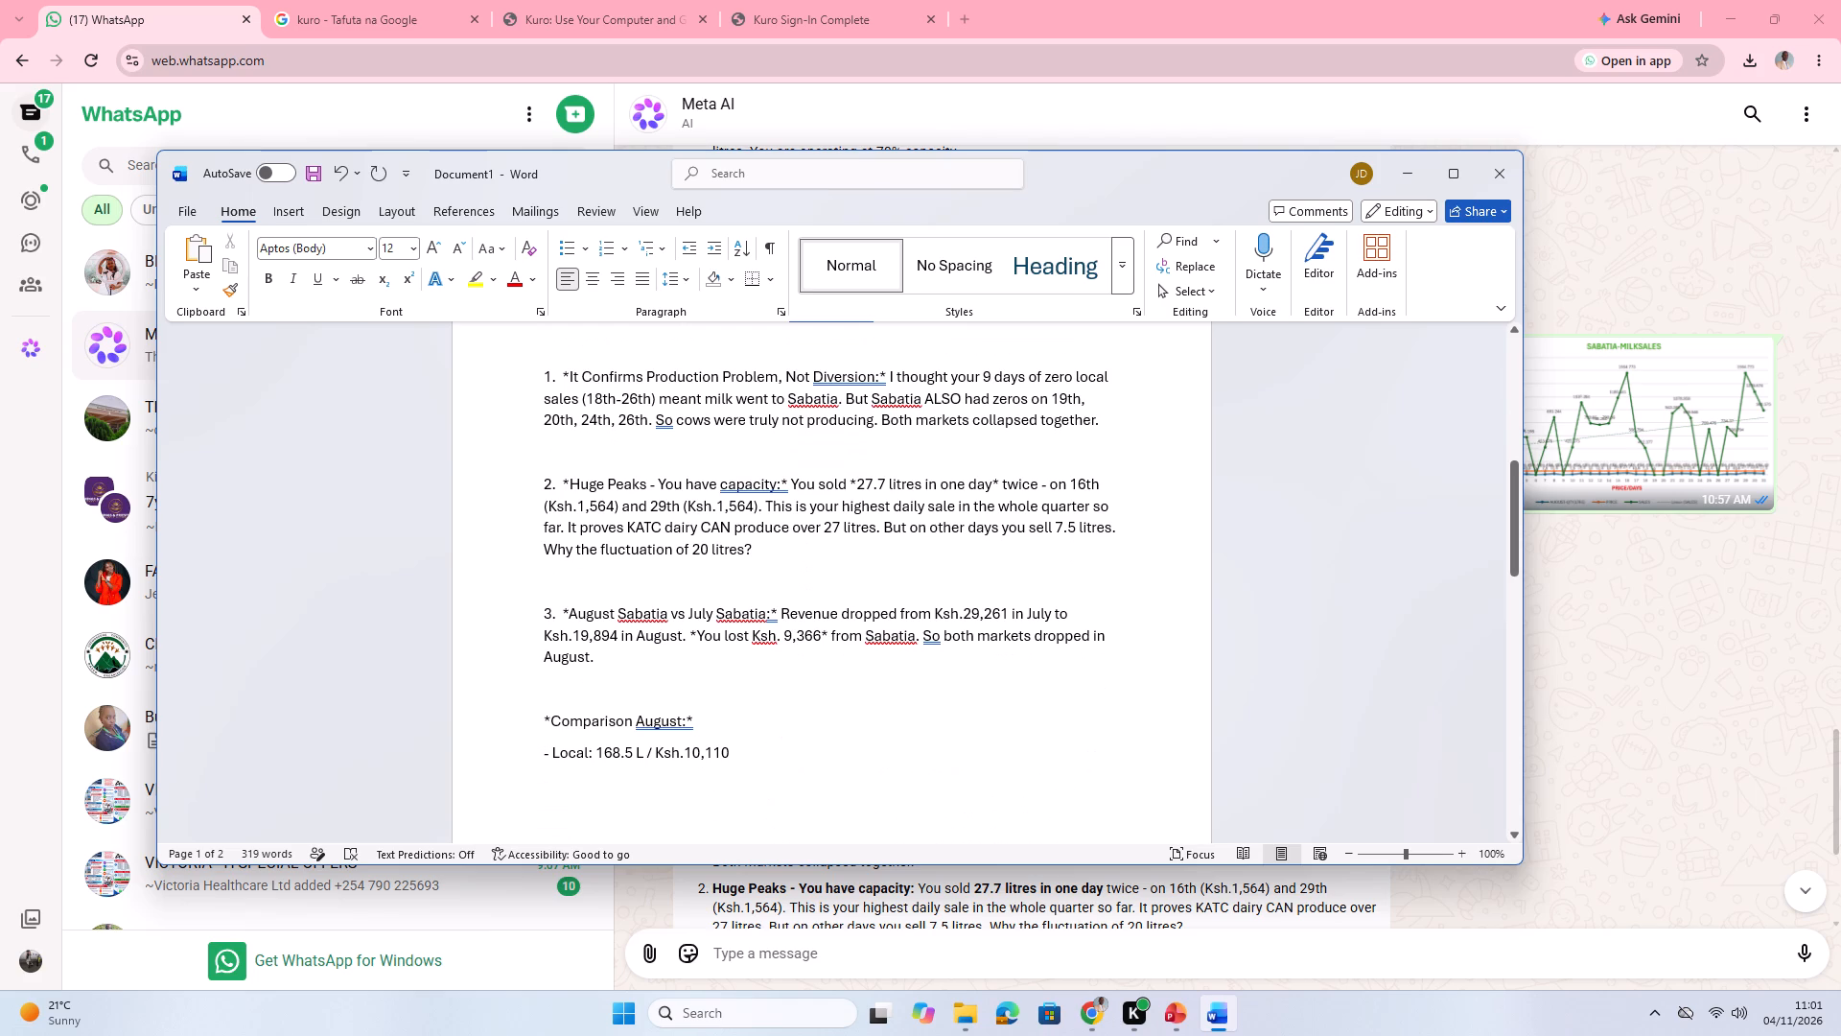
scroll(695, 590, "down", 10)
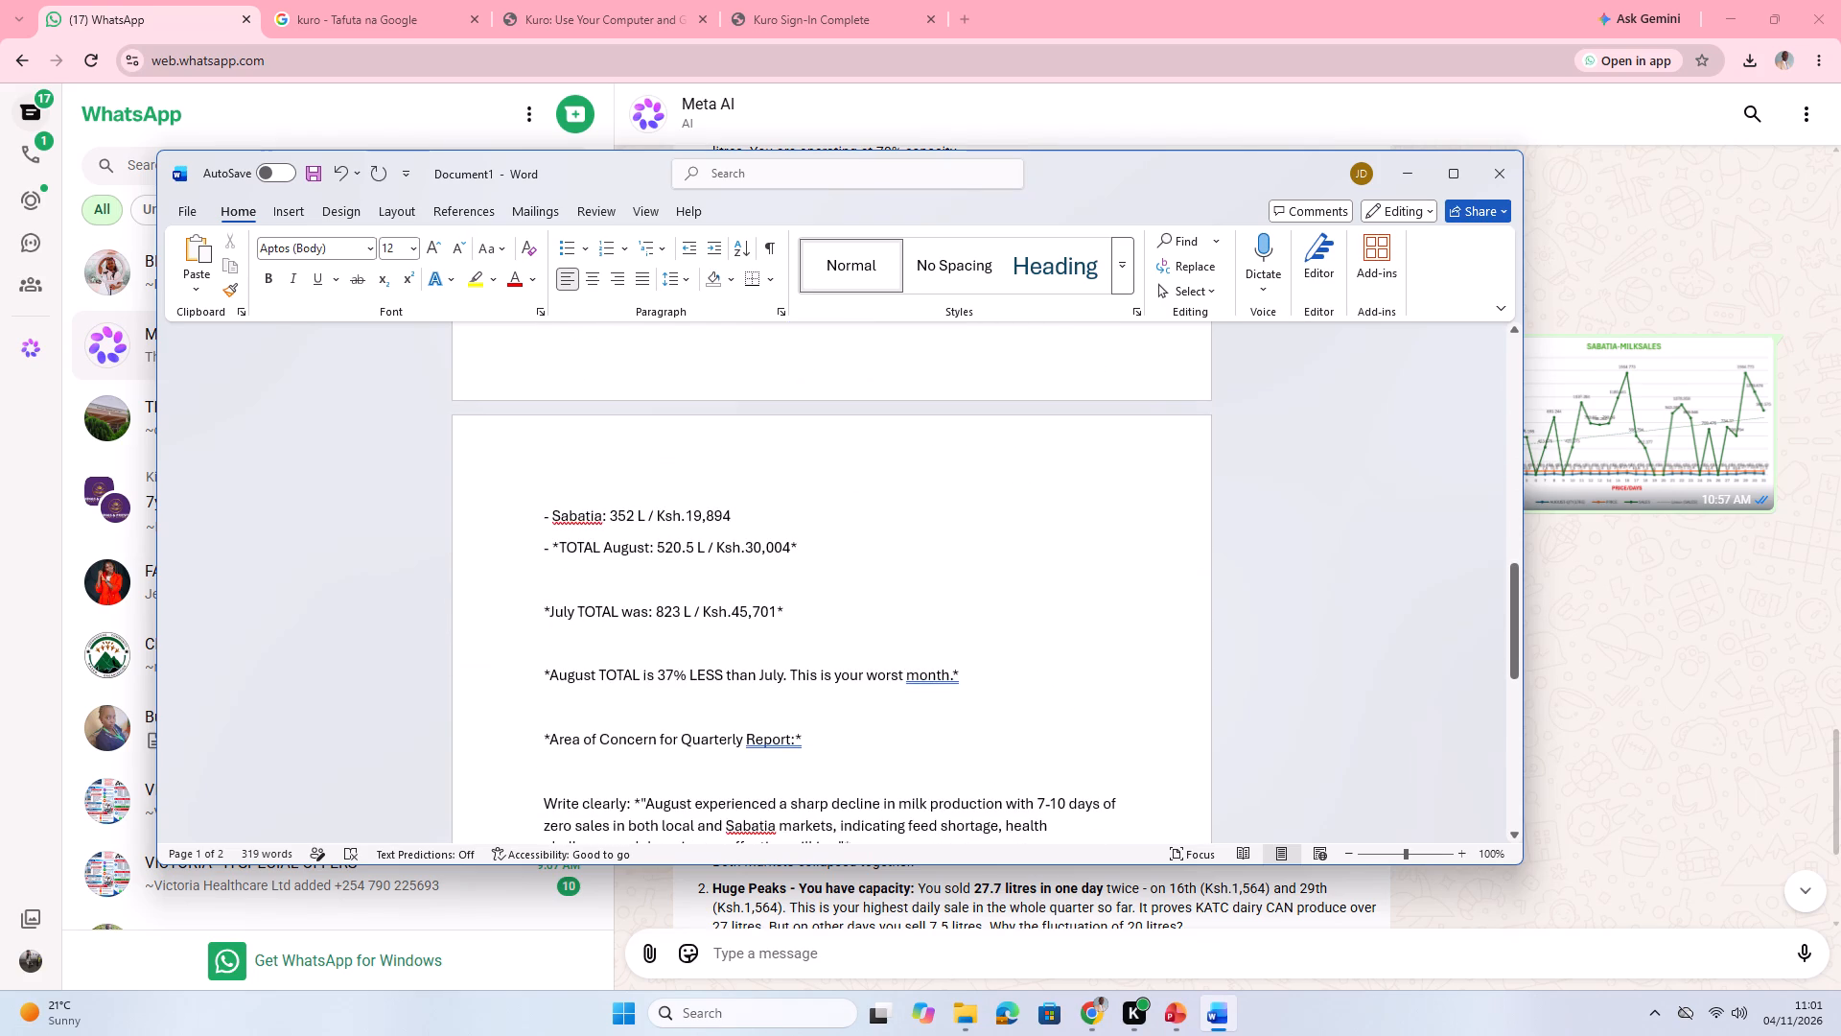
scroll(696, 590, "down", 6)
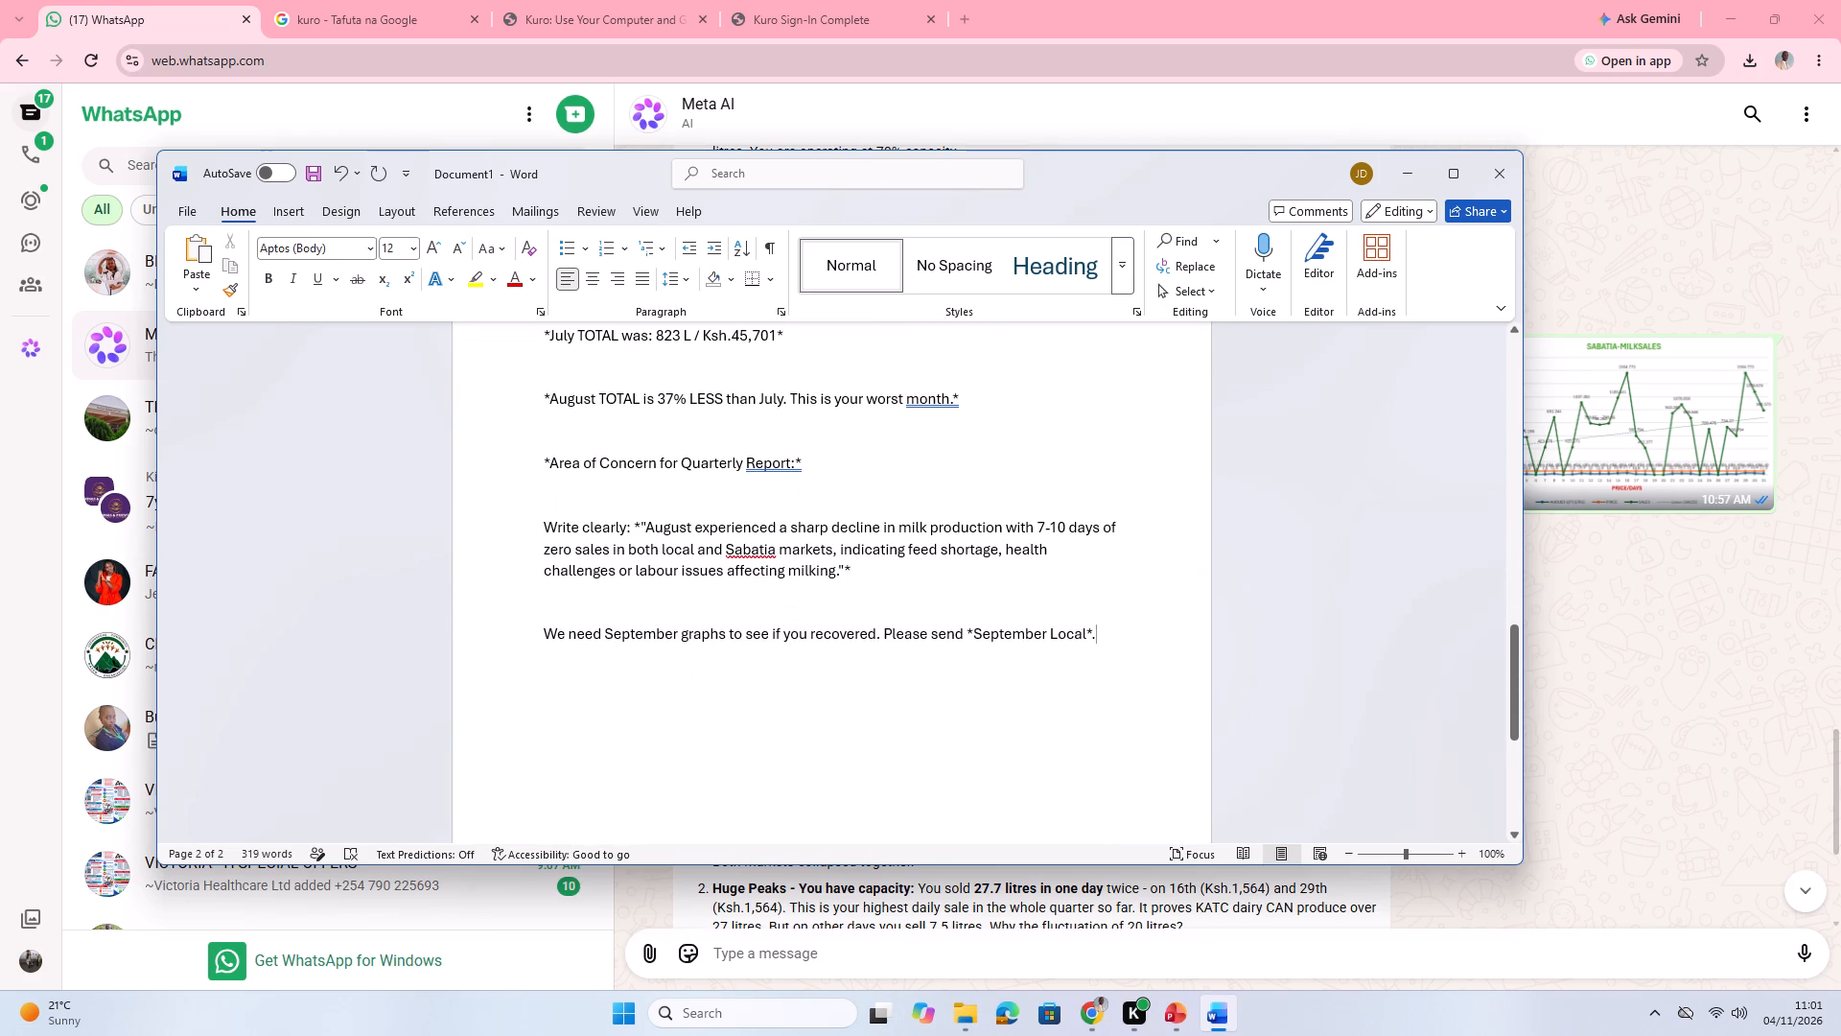
scroll(696, 590, "down", 10)
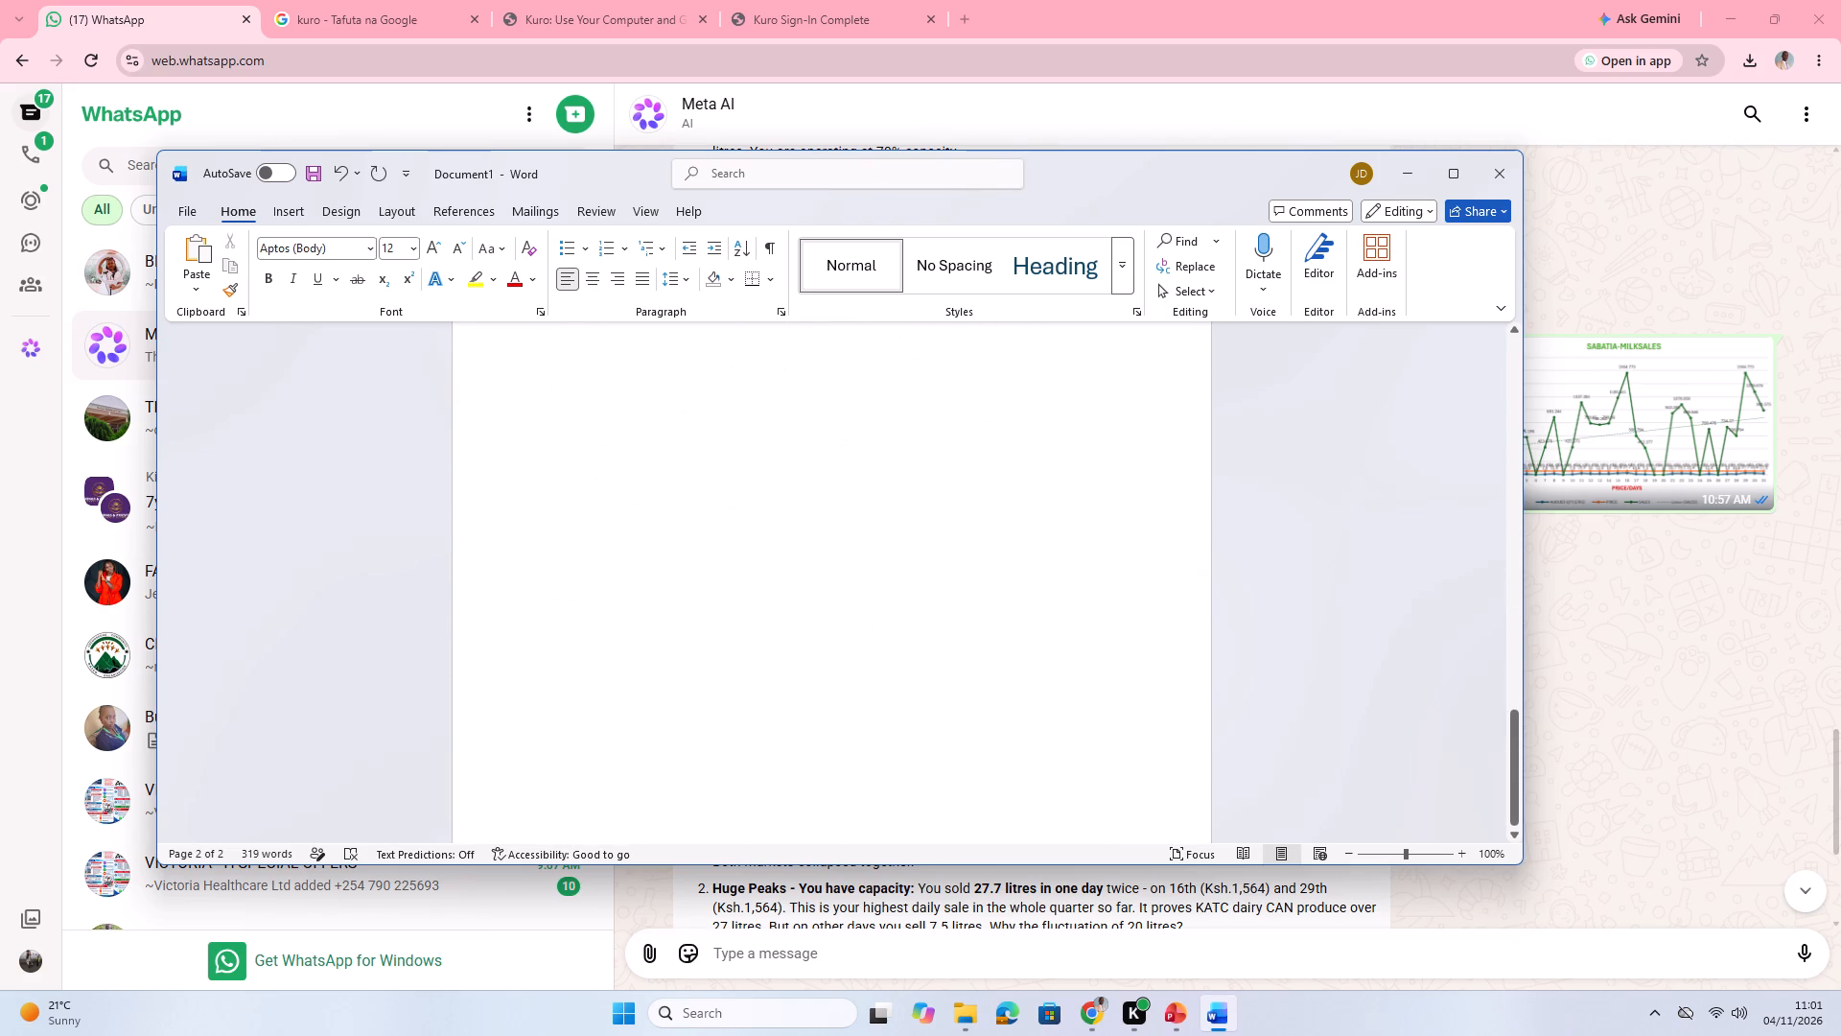
scroll(696, 590, "up", 20)
scroll(696, 590, "up", 4)
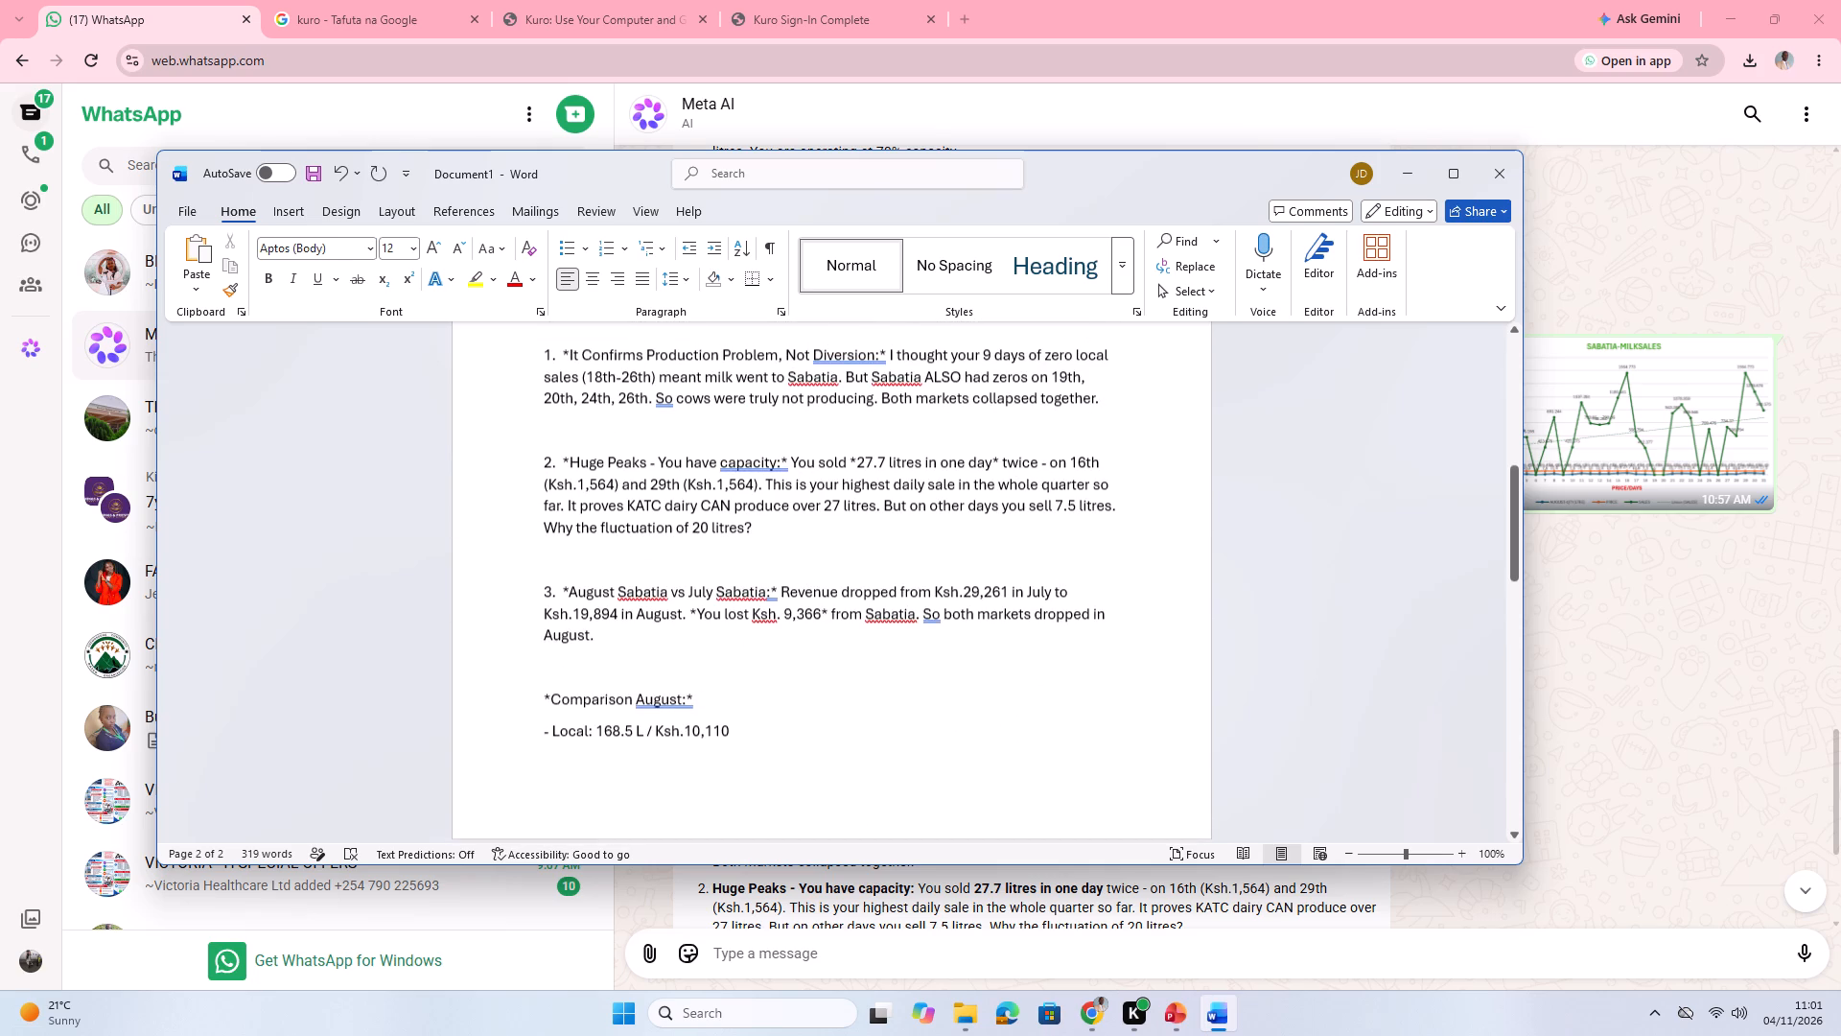
Switch to the PowerPoint milk sales presentation and paste the copied analysis as text into the notes of slide 4, August Sabatia milk sales.
left_click(1178, 1018)
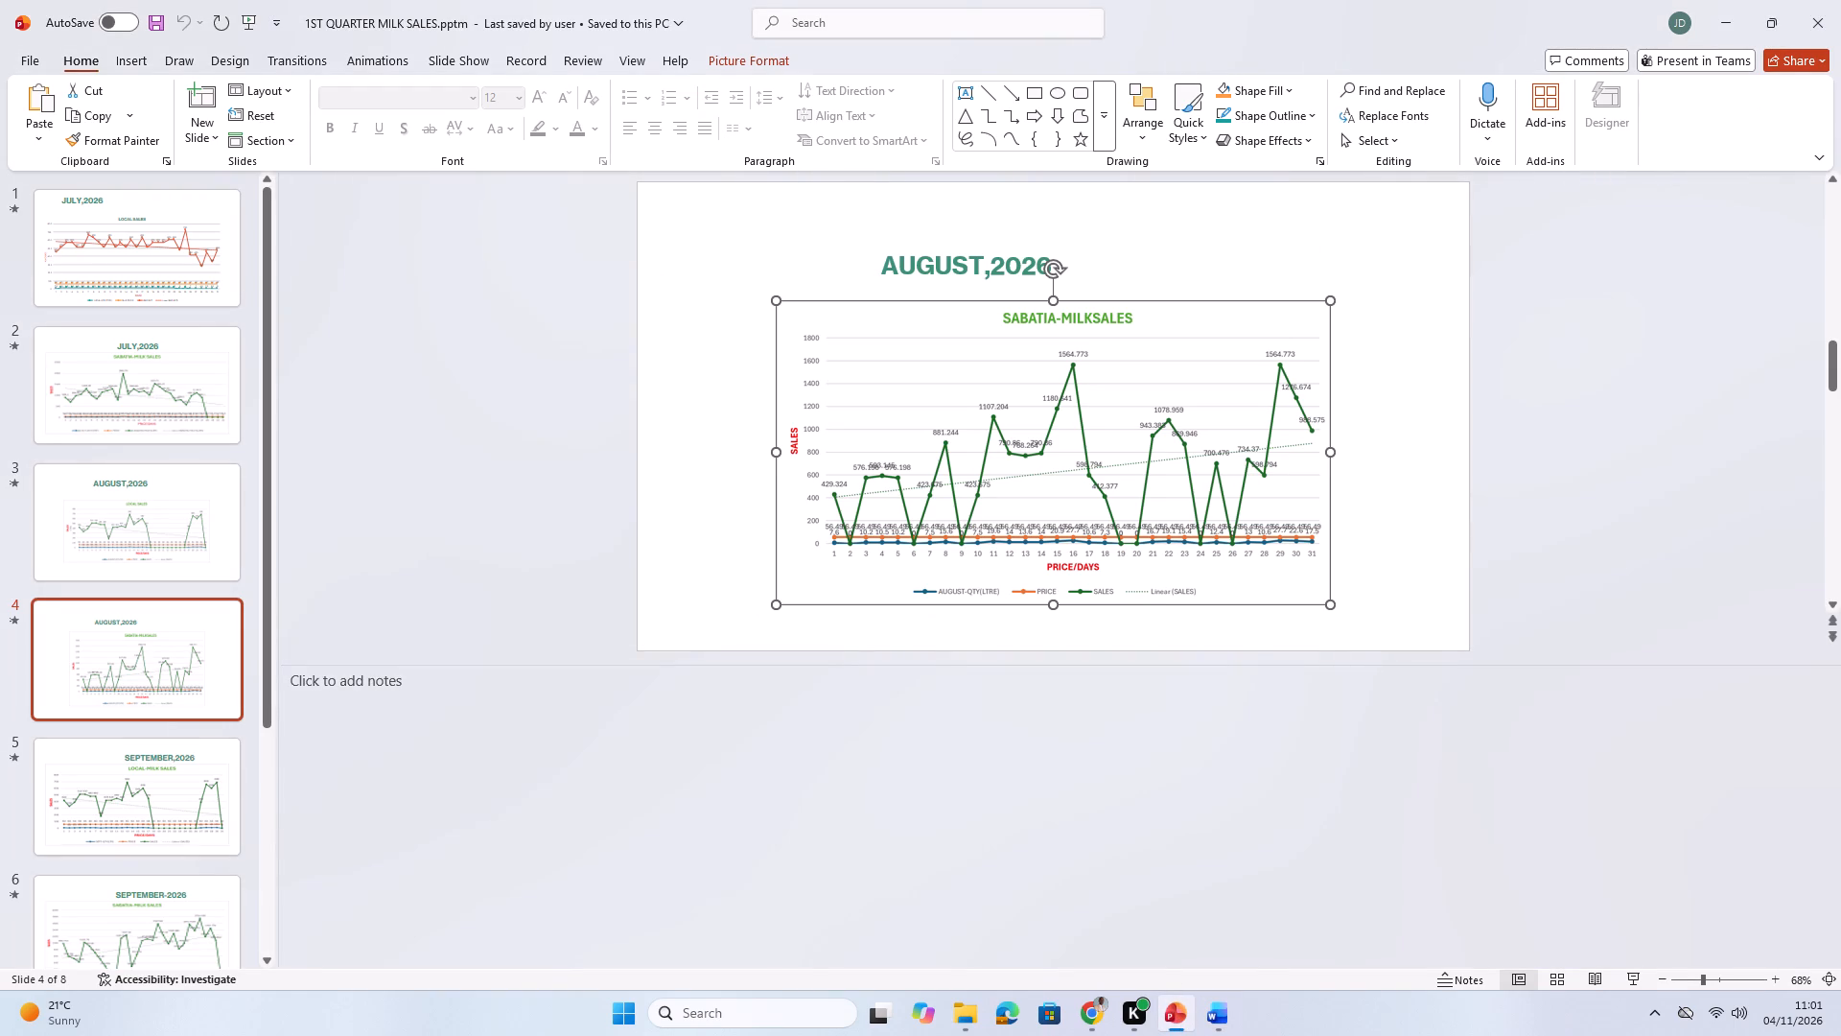
right_click(705, 733)
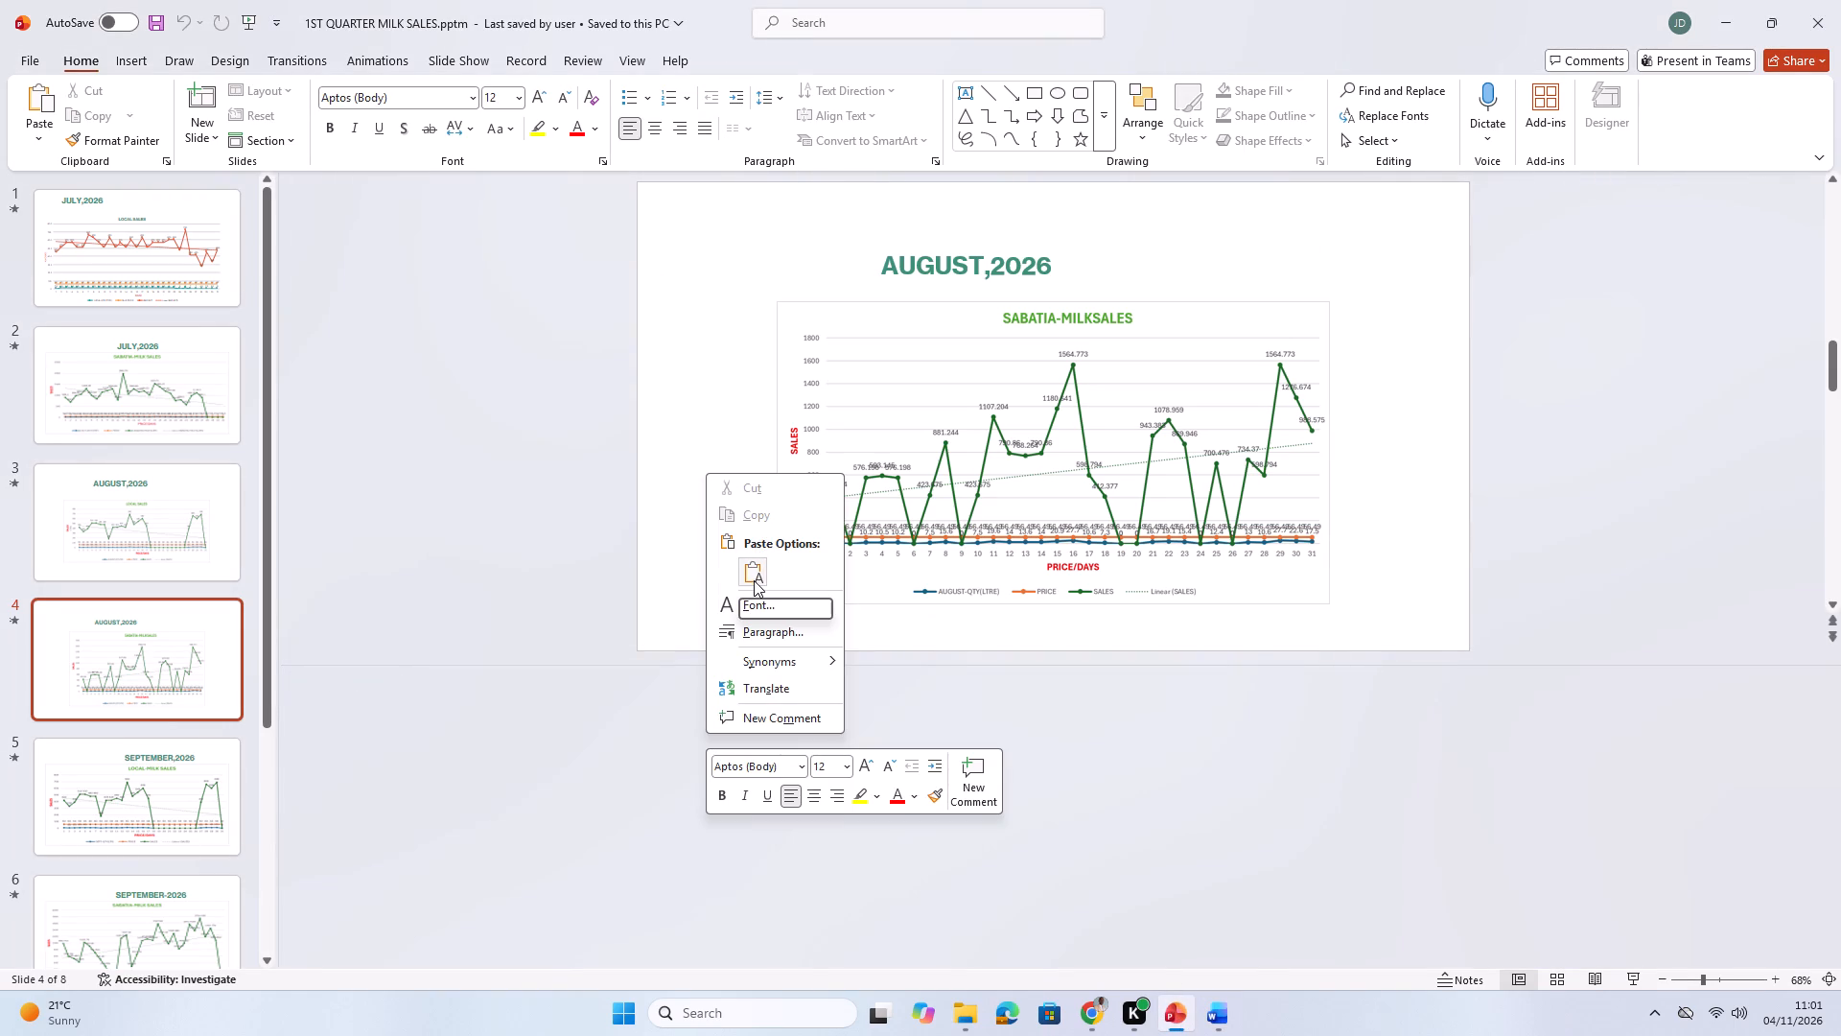
left_click(753, 580)
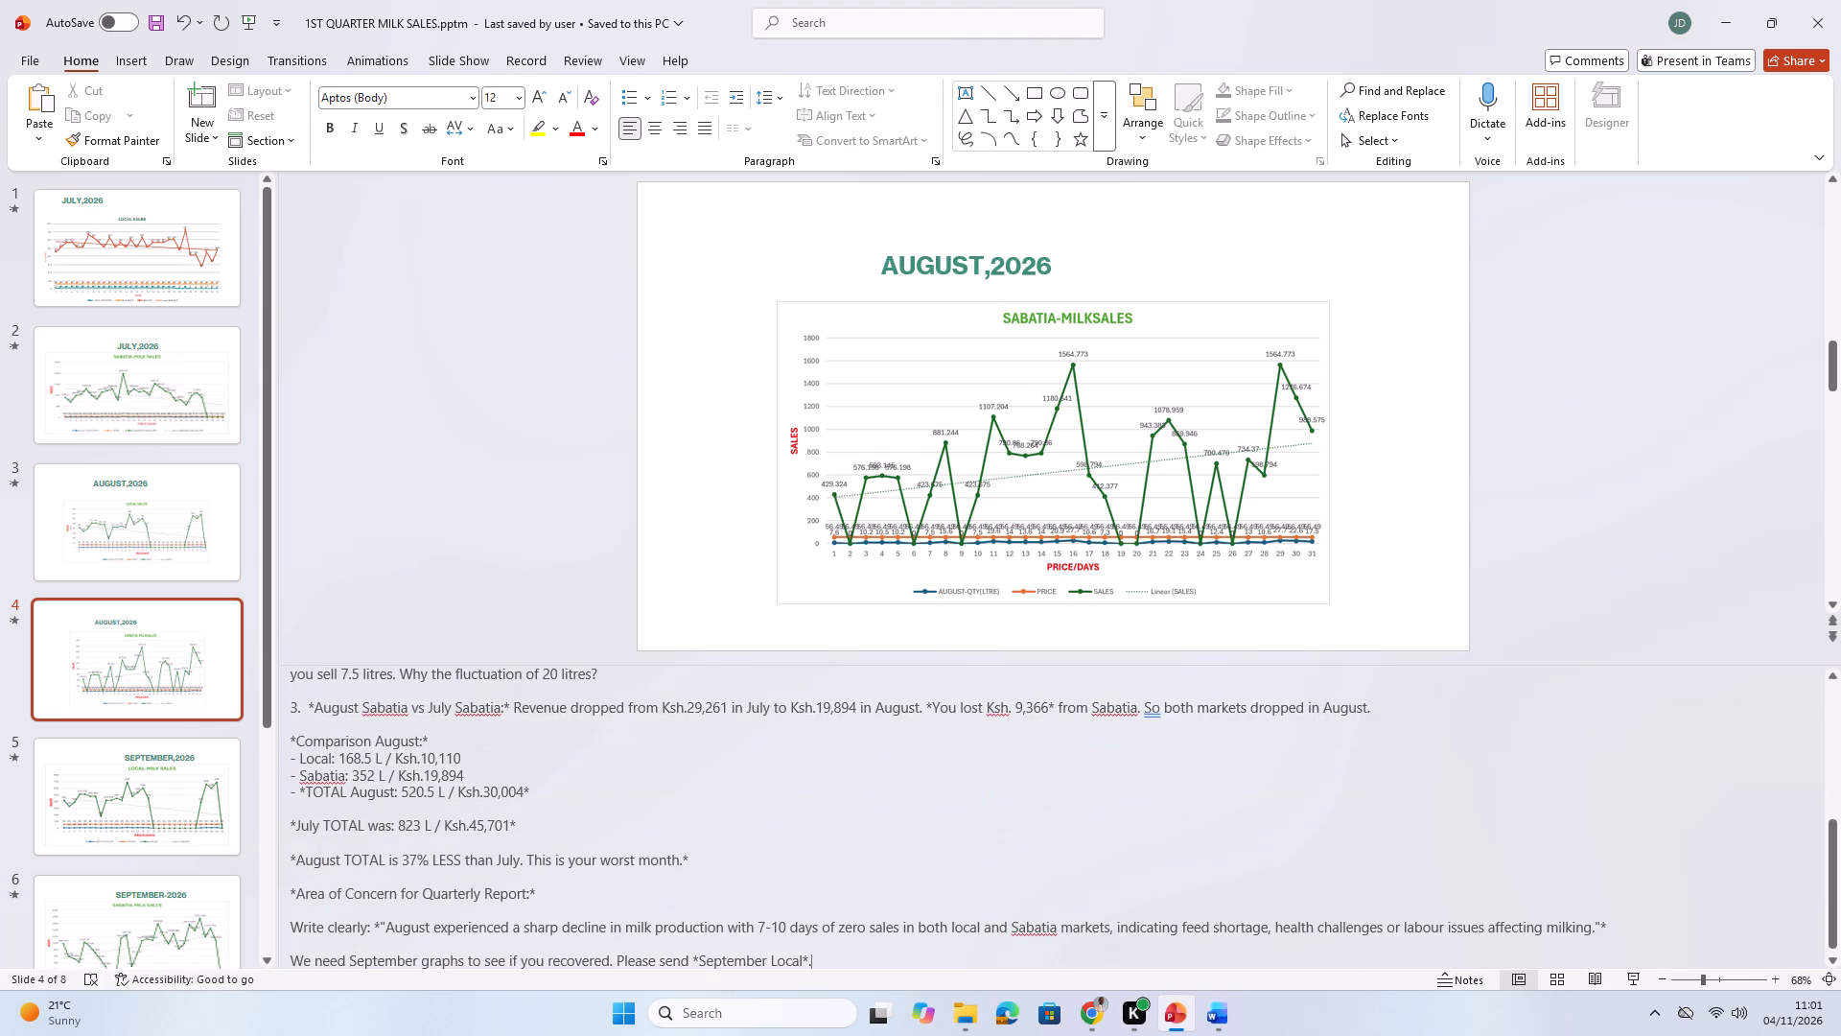
scroll(515, 899, "up", 12)
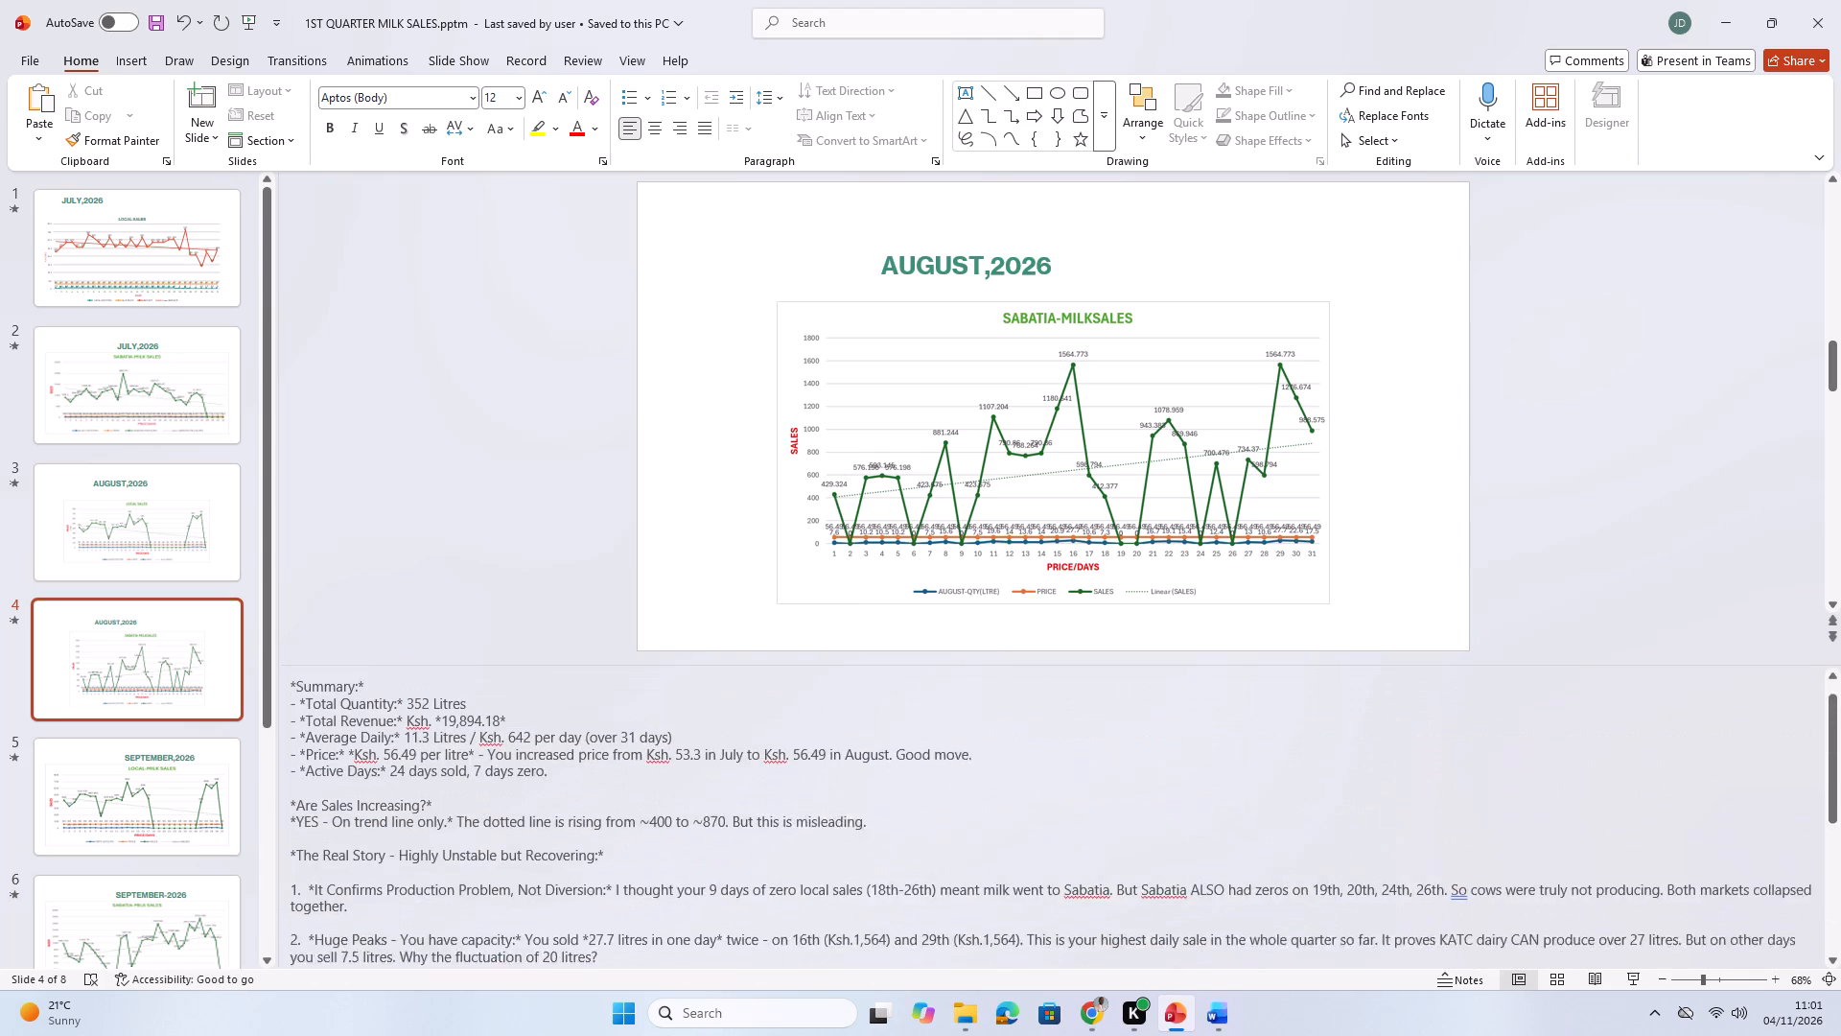
scroll(515, 899, "up", 8)
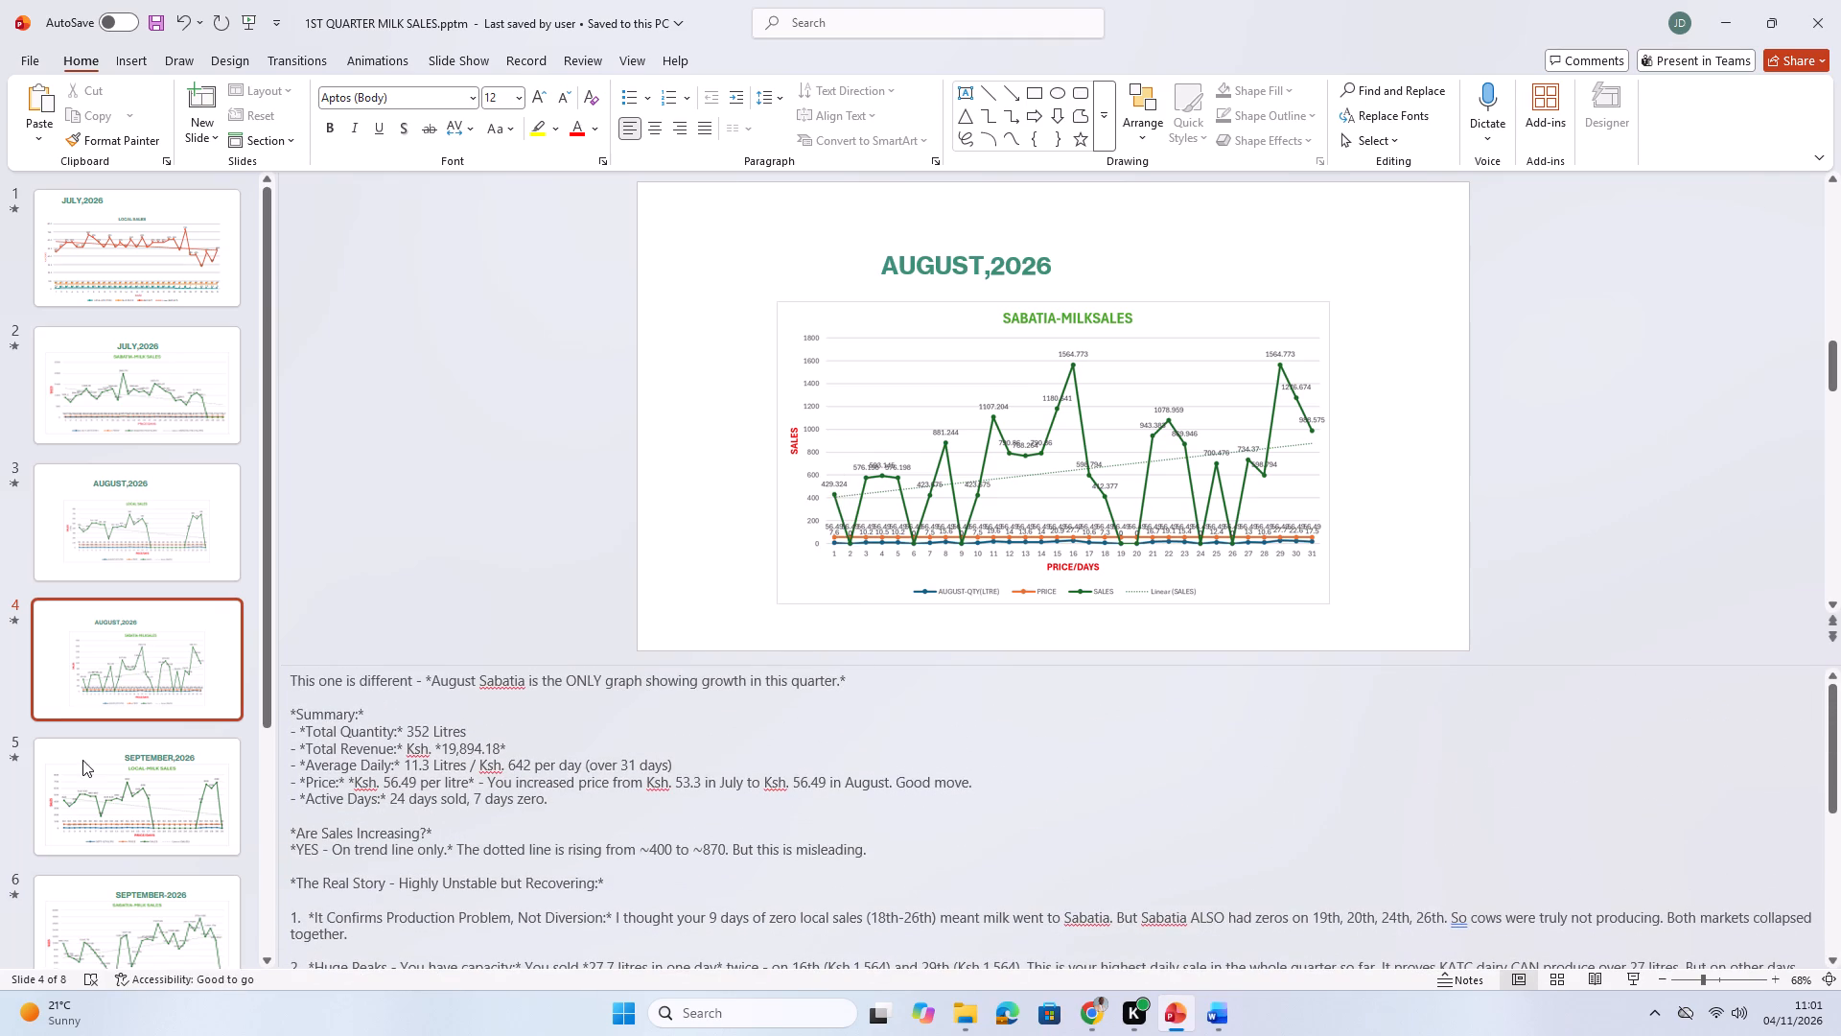
left_click(853, 693)
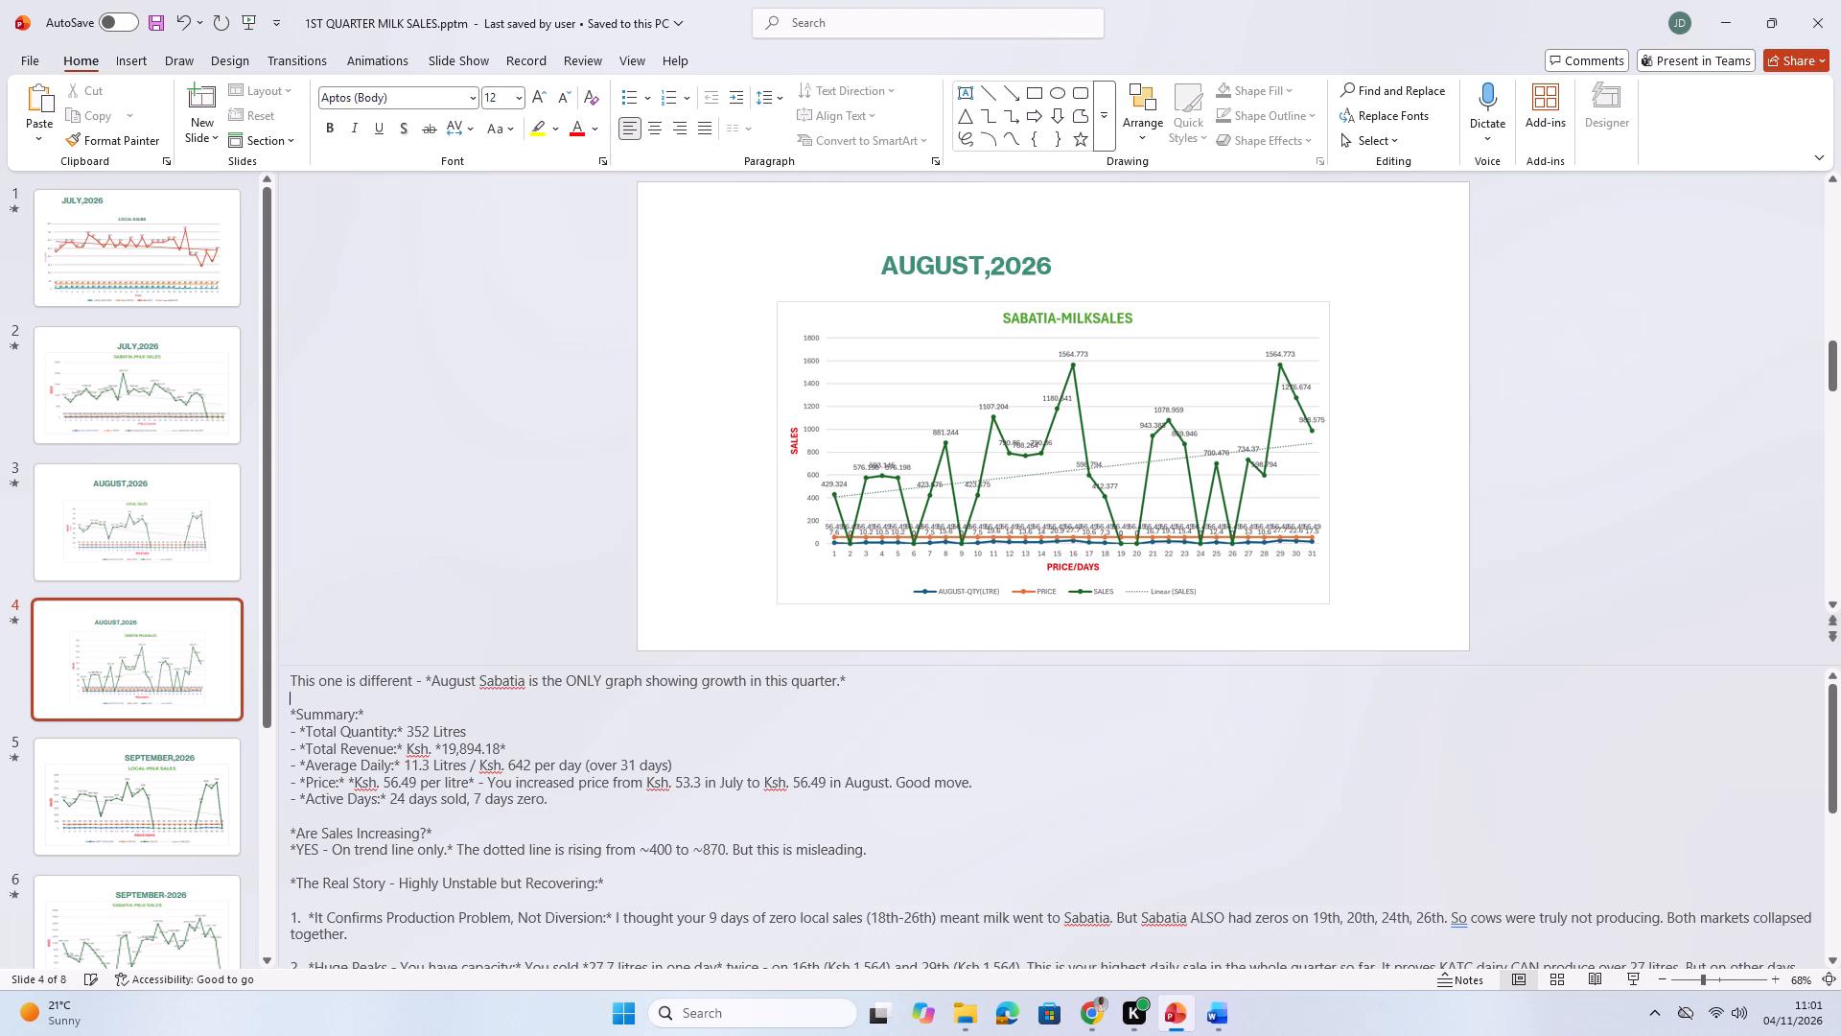
left_click(849, 681)
key("BackSpace")
key("BackSpace")
key("BackSpace")
key("BackSpace")
key("BackSpace")
key("BackSpace")
key("BackSpace")
key("BackSpace")
key("BackSpace")
key("BackSpace")
key("BackSpace")
key("BackSpace")
key("BackSpace")
key("BackSpace")
key("BackSpace")
key("BackSpace")
key("BackSpace")
key("BackSpace")
key("BackSpace")
key("BackSpace")
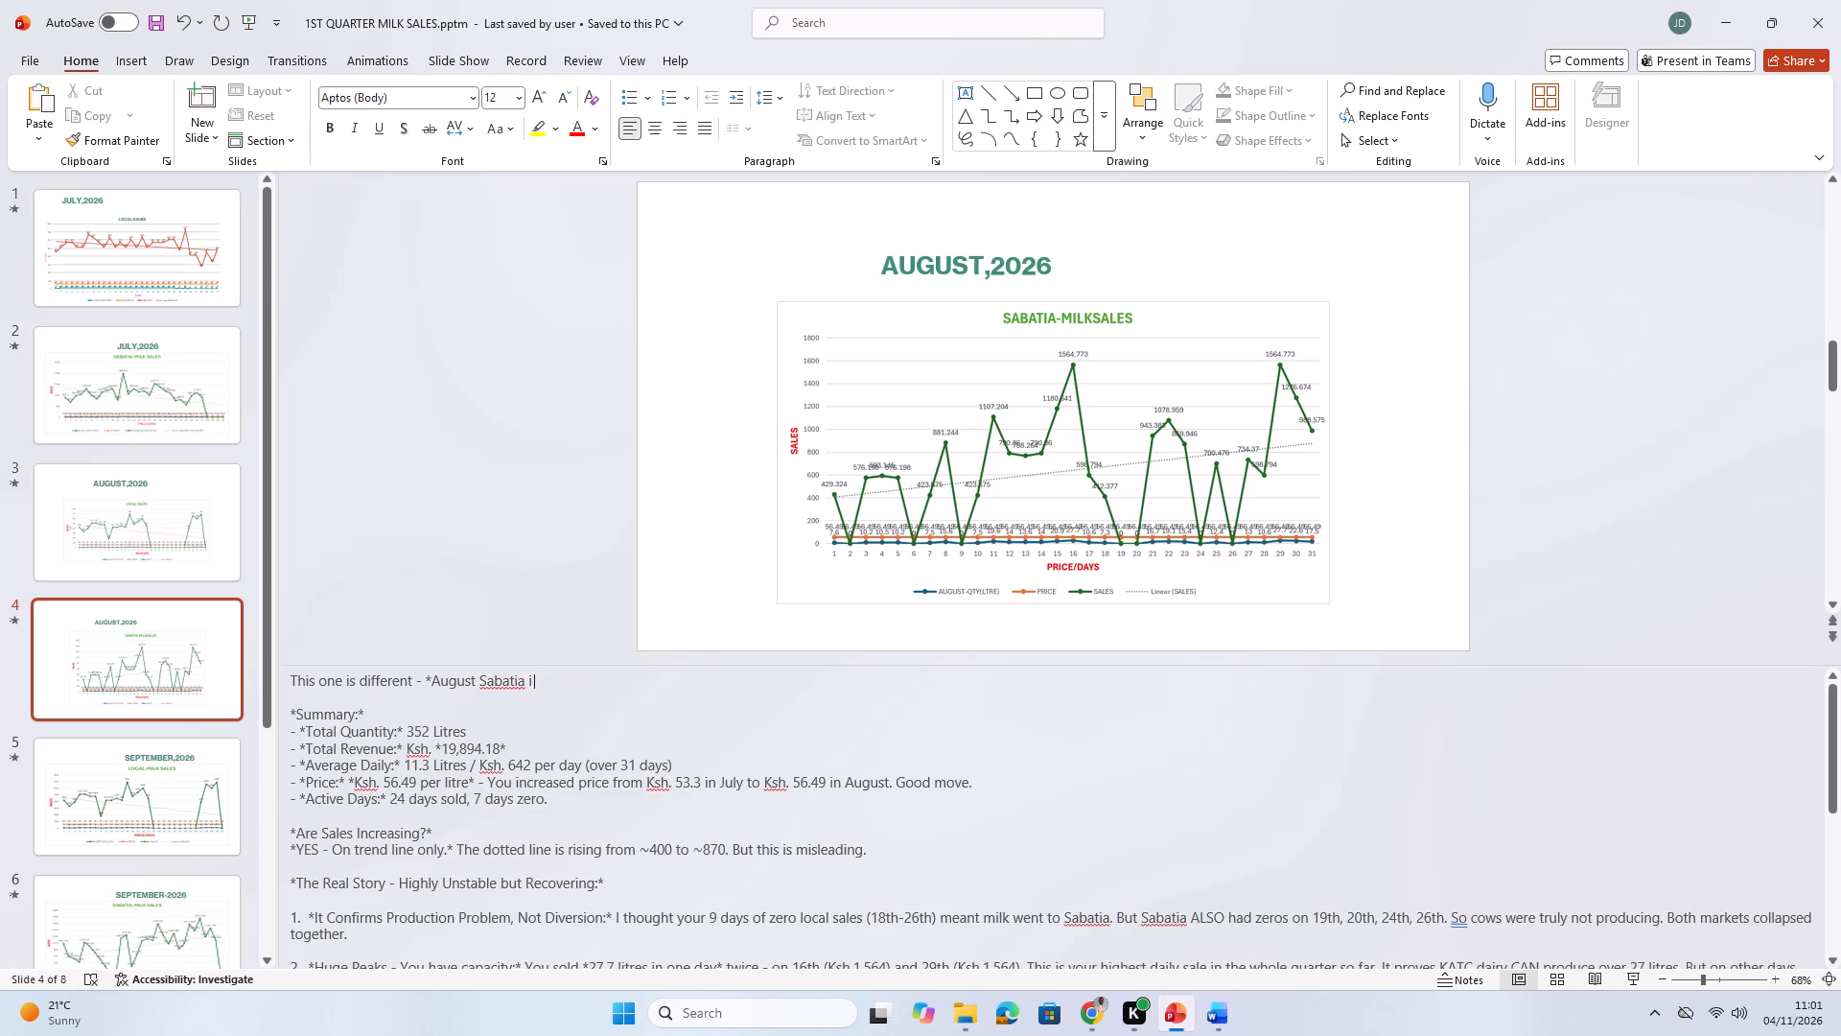
key("BackSpace")
key("BackSpace")
key("BackSpace")
key("BackSpace")
key("BackSpace")
key("BackSpace")
key("BackSpace")
key("BackSpace")
key("BackSpace")
key("BackSpace")
key("BackSpace")
key("BackSpace")
key("BackSpace")
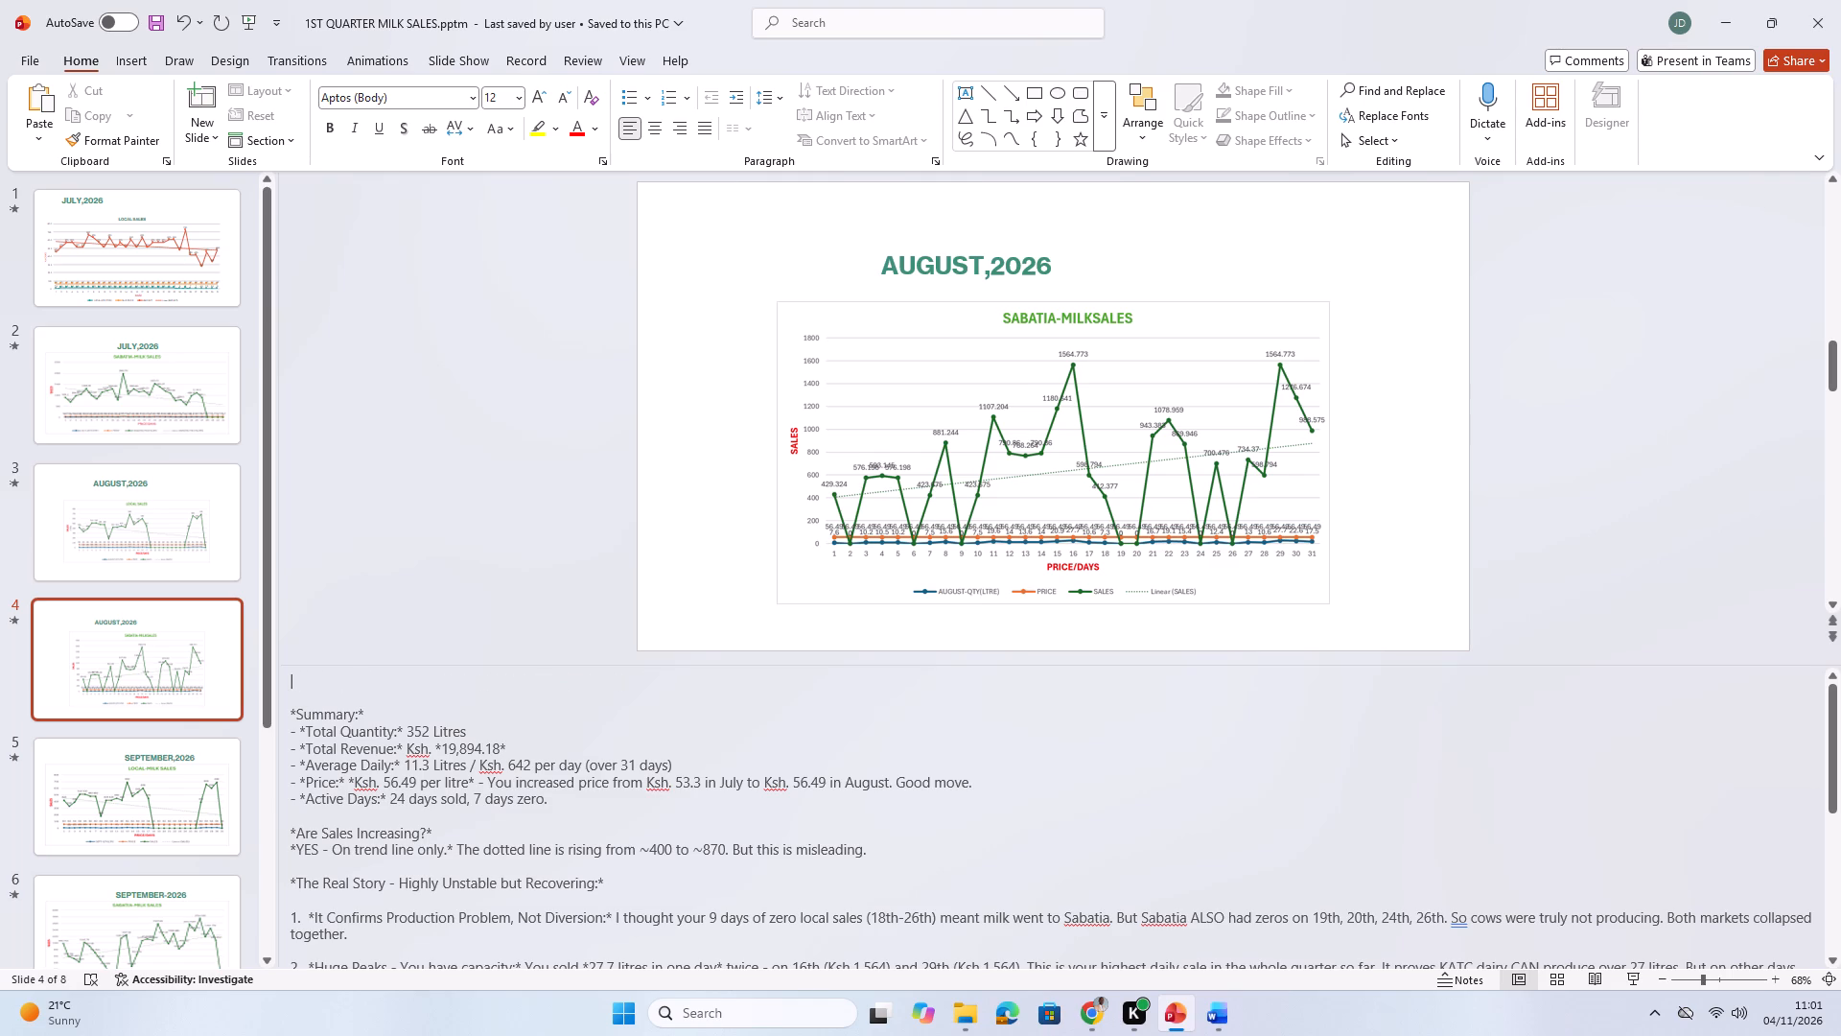
Remove the asterisks around the "Summary:" heading in the notes.
left_click(295, 711)
key("BackSpace")
left_click(361, 706)
key("BackSpace")
Remove the leading asterisks before Total Quantity, Total Revenue, Average Daily, Price and Active Days in the summary list.
left_click(306, 729)
key("BackSpace")
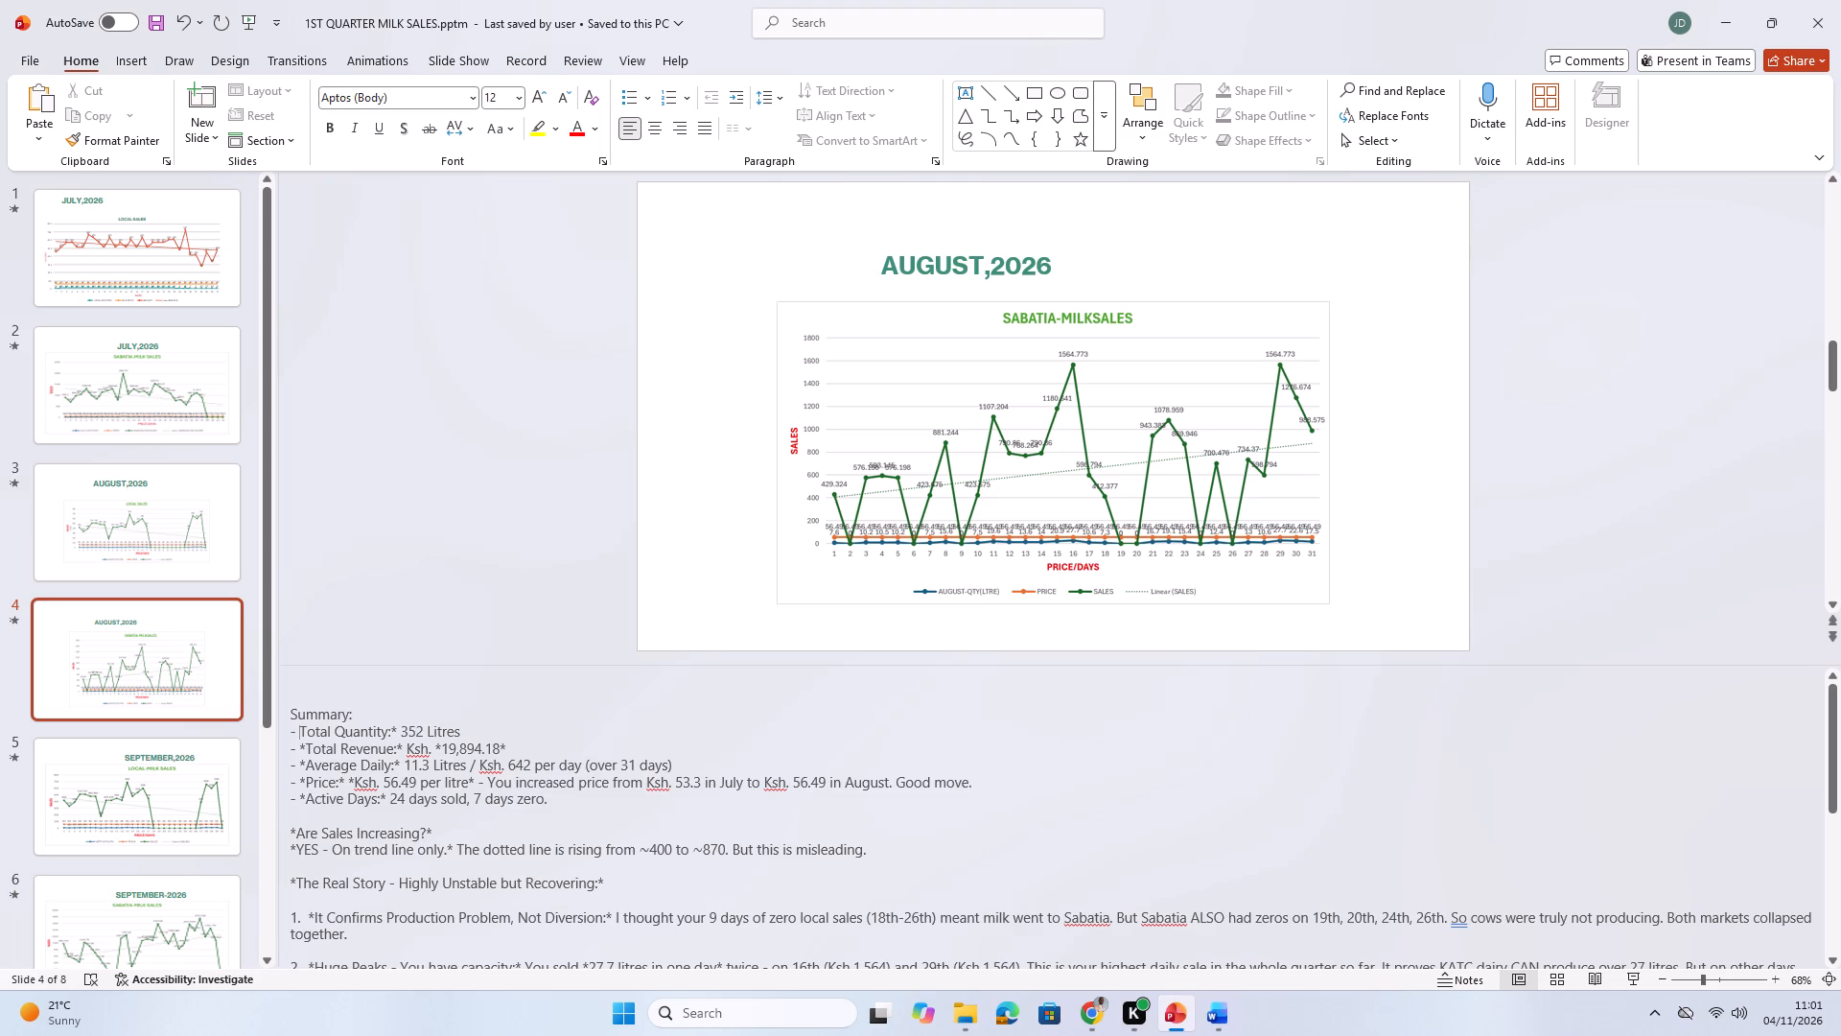
left_click(303, 749)
key("BackSpace")
left_click(303, 764)
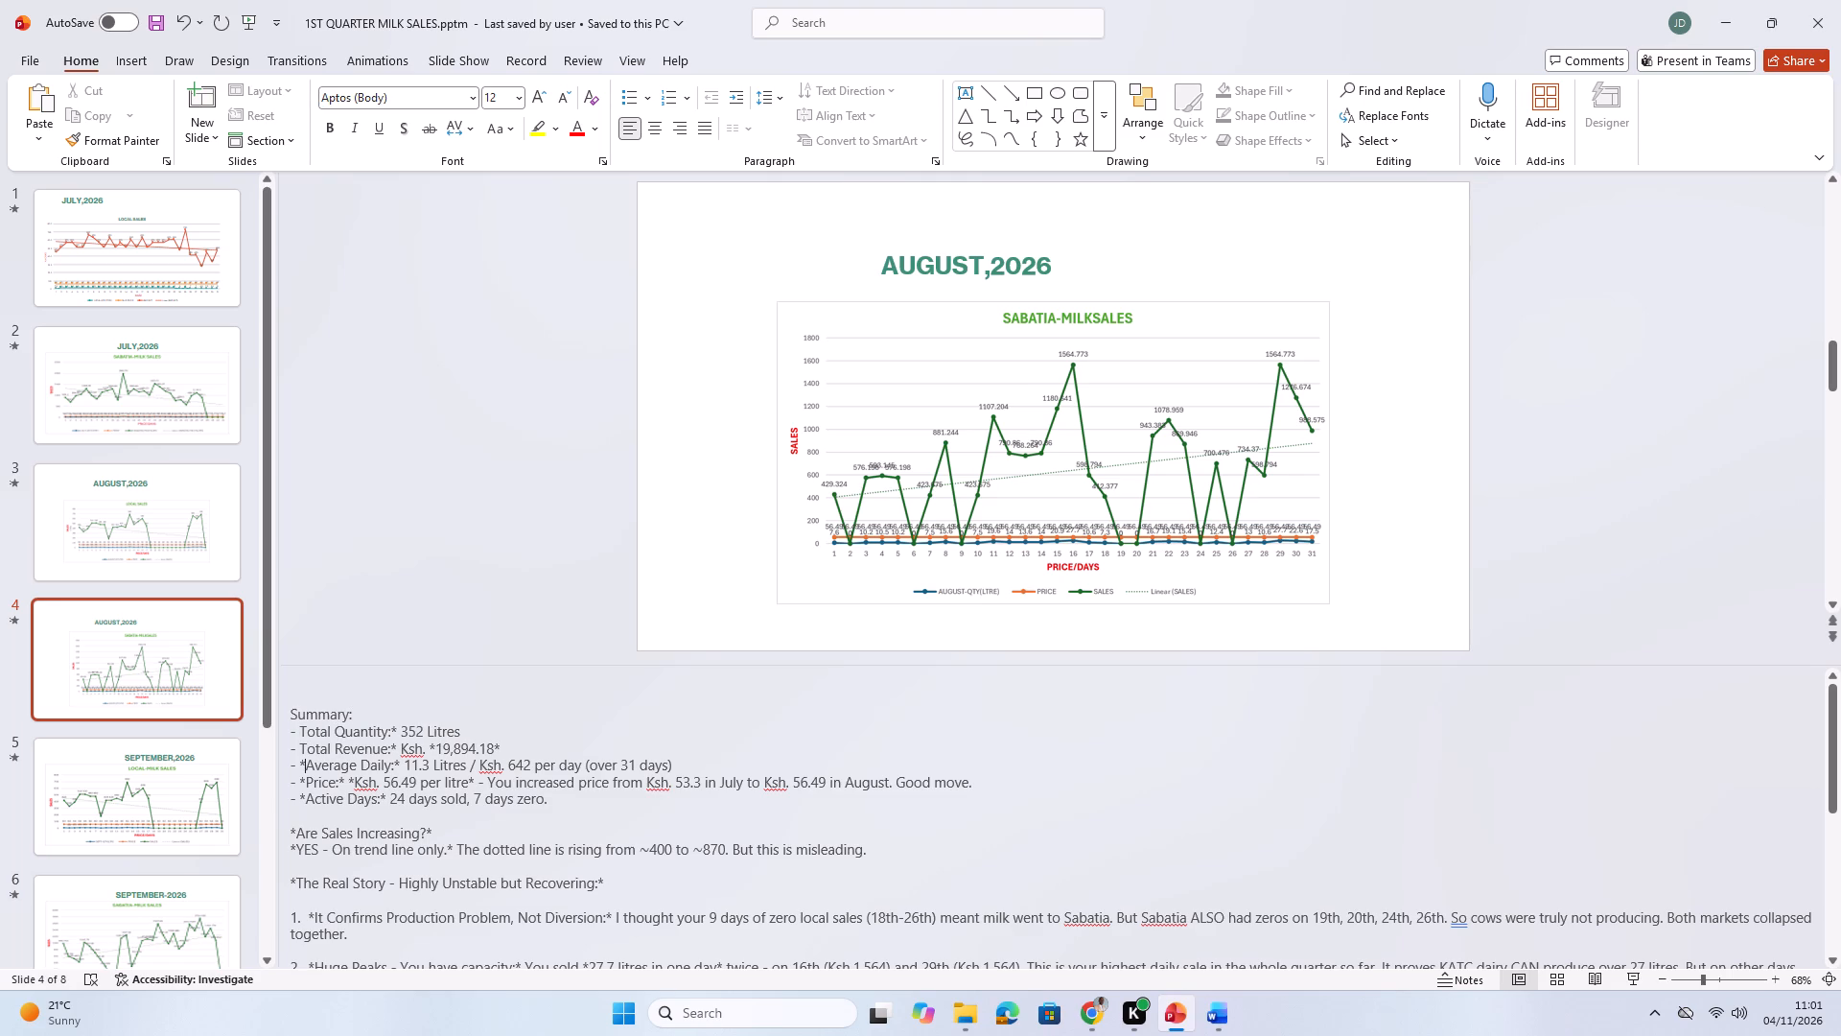
key("BackSpace")
left_click(308, 782)
key("BackSpace")
left_click(307, 795)
key("BackSpace")
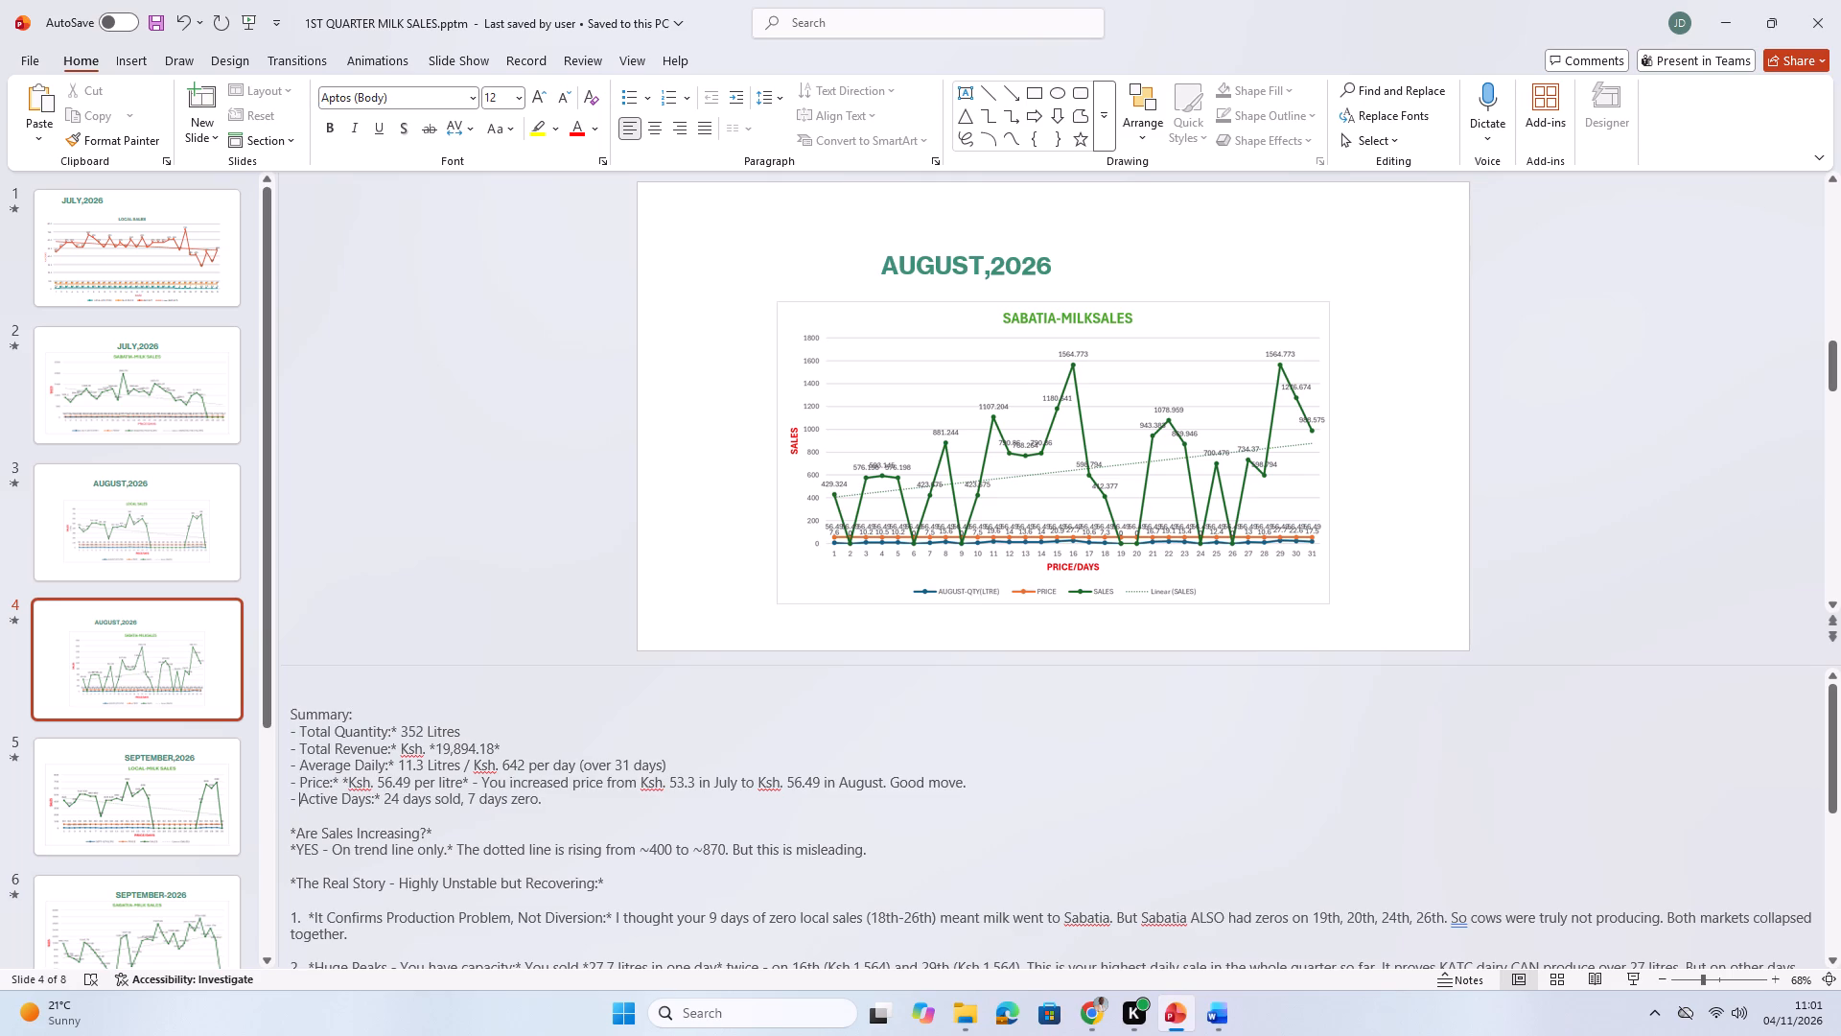
Remove the asterisks after the Total Revenue and Total Quantity labels, keeping a space before "Ksh." on the revenue line.
left_click(399, 743)
key("BackSpace")
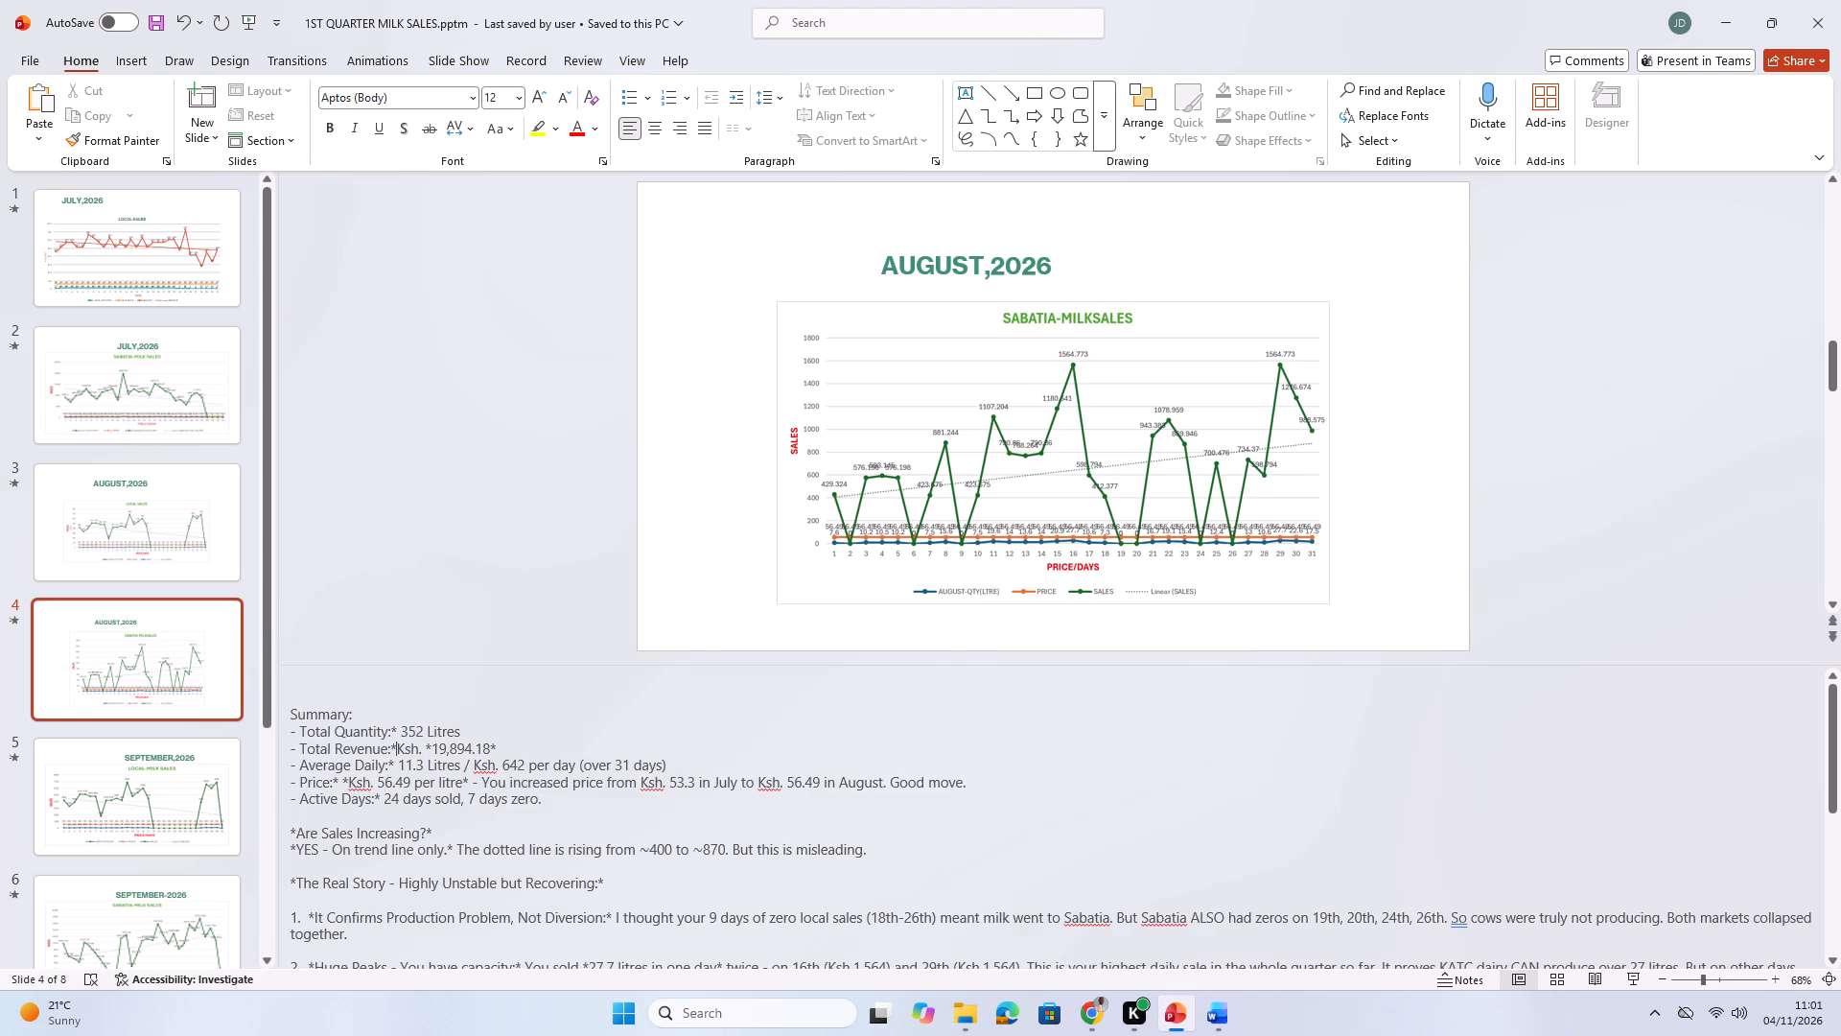
key("BackSpace")
left_click(397, 728)
key("BackSpace")
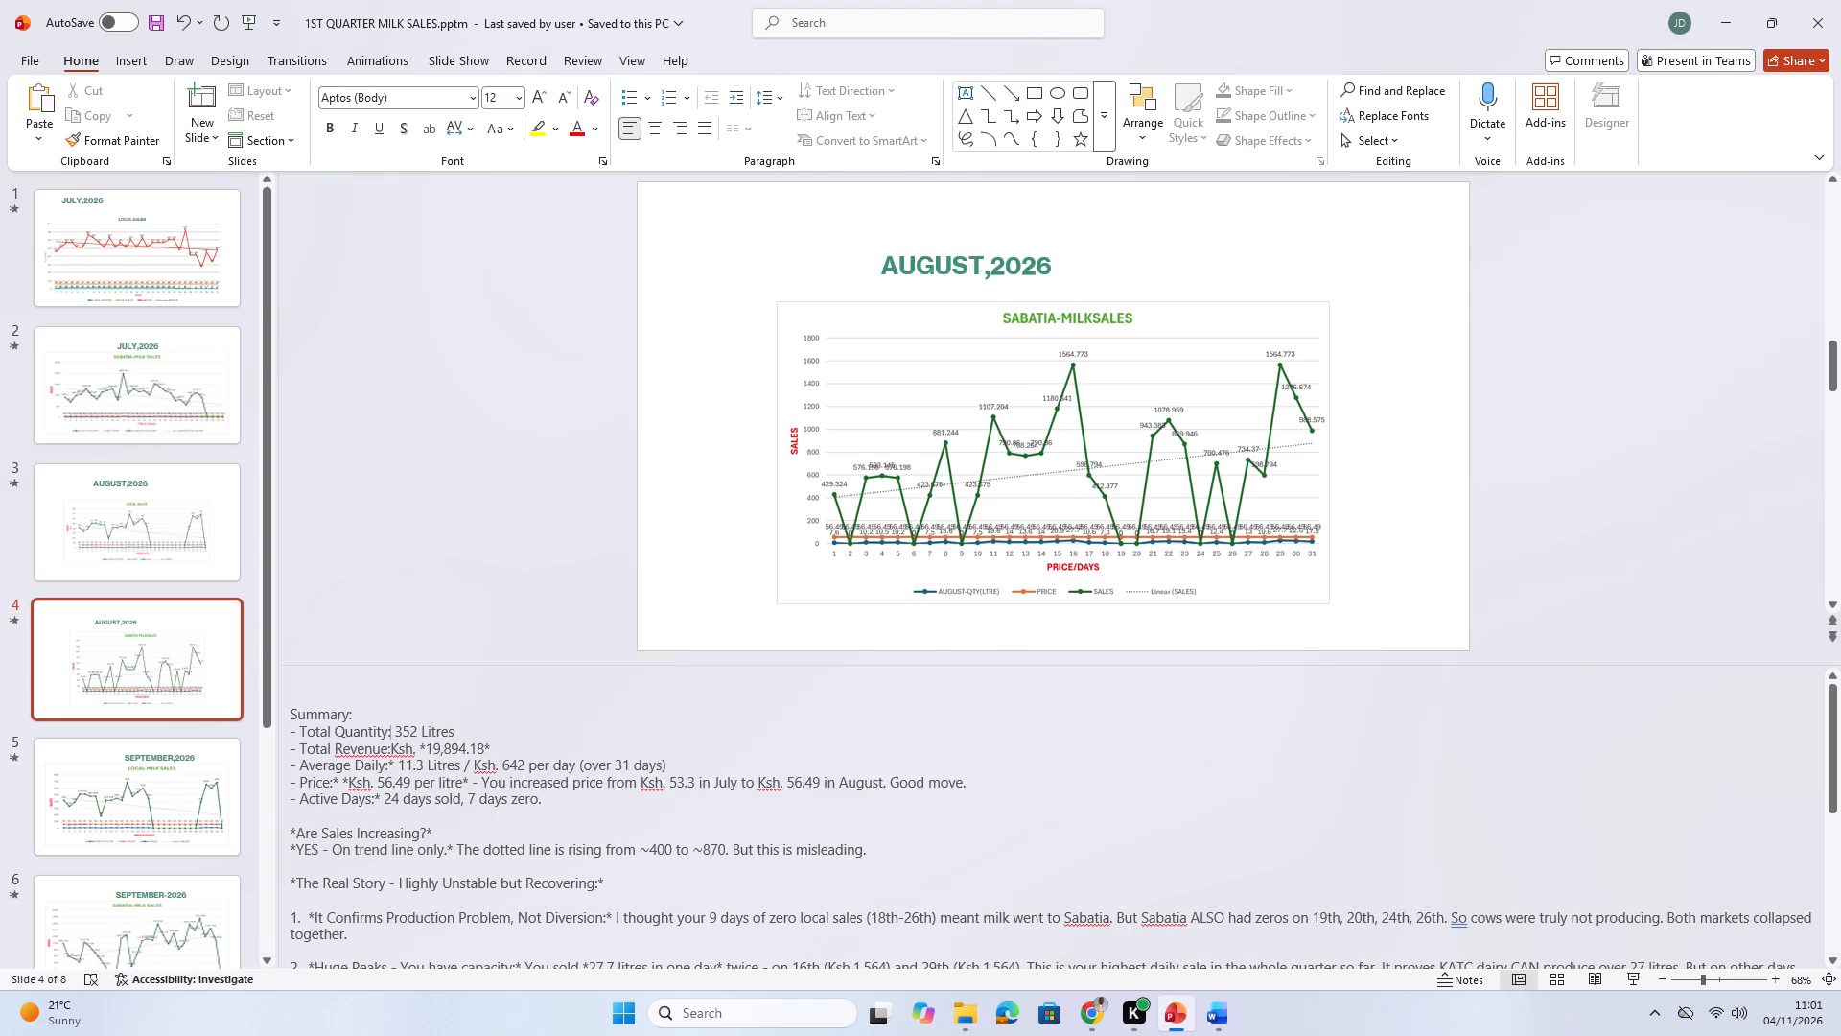
left_click(389, 751)
key("space")
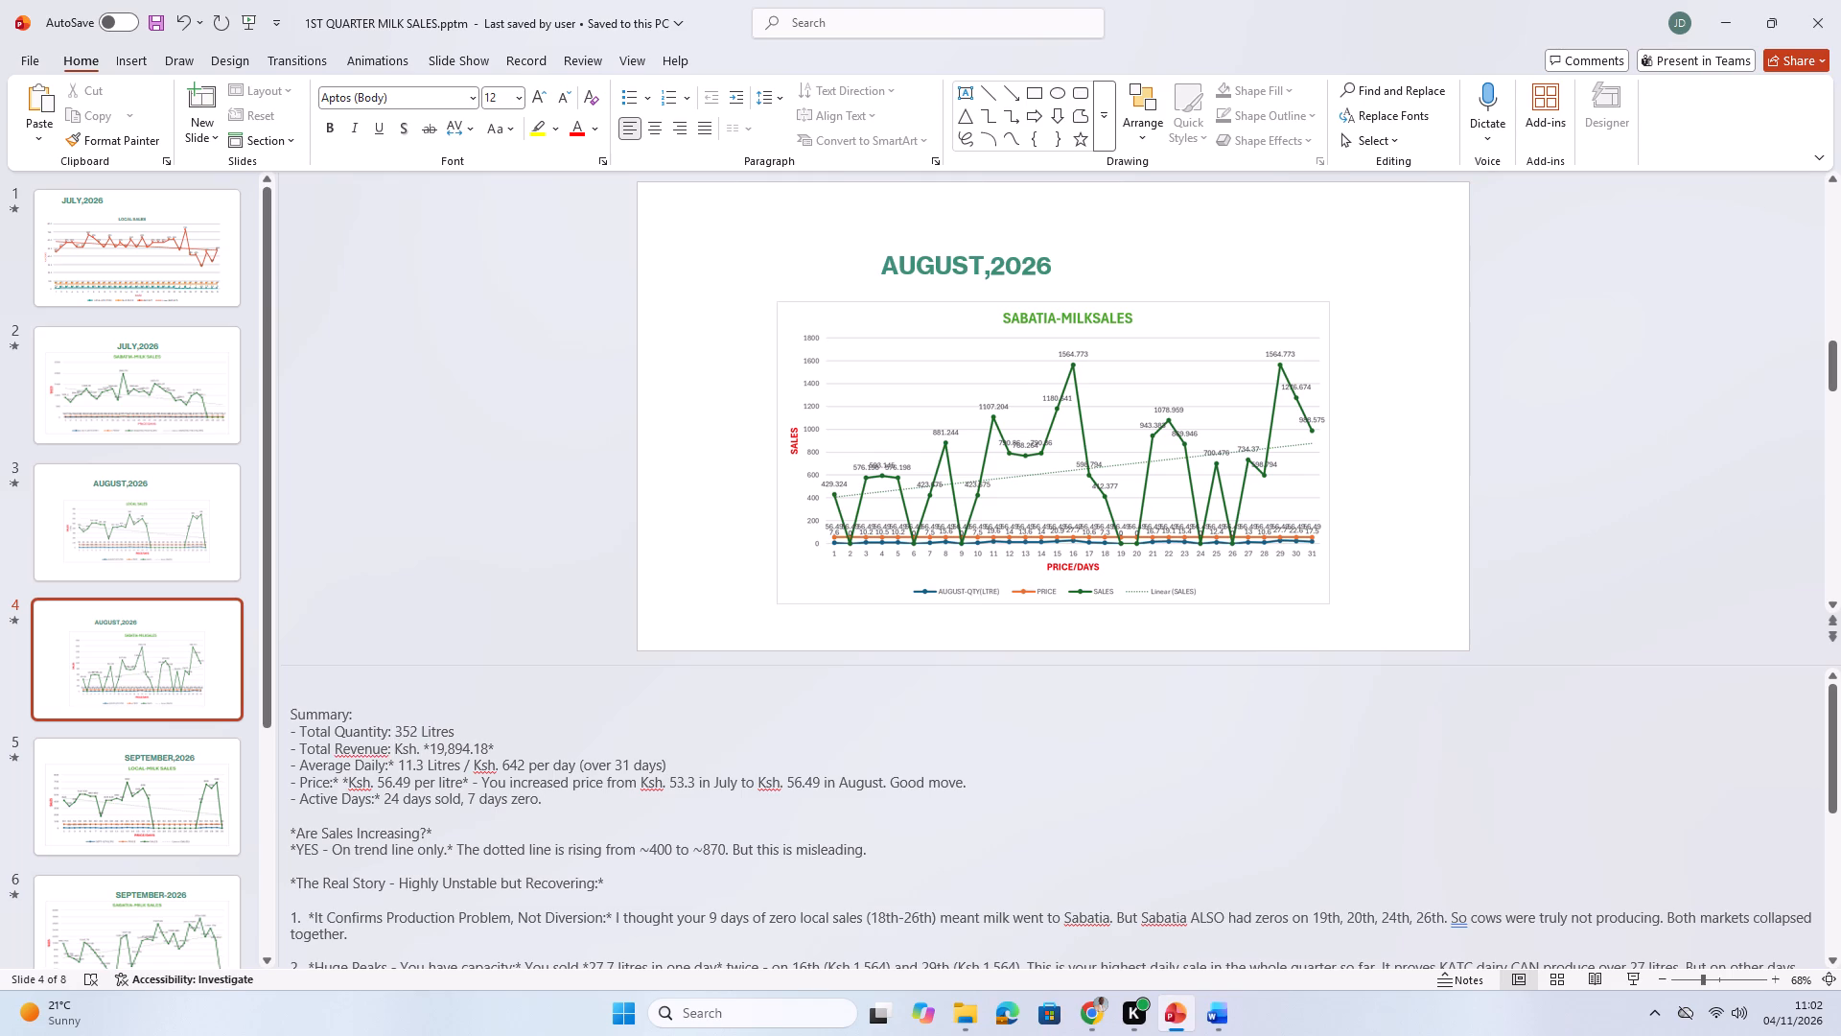
Remove the asterisks after the Average Daily and Active Days labels, between "Price:" and "Ksh.", and around the revenue amount 19,894.18.
left_click(398, 762)
key("BackSpace")
key("BackSpace")
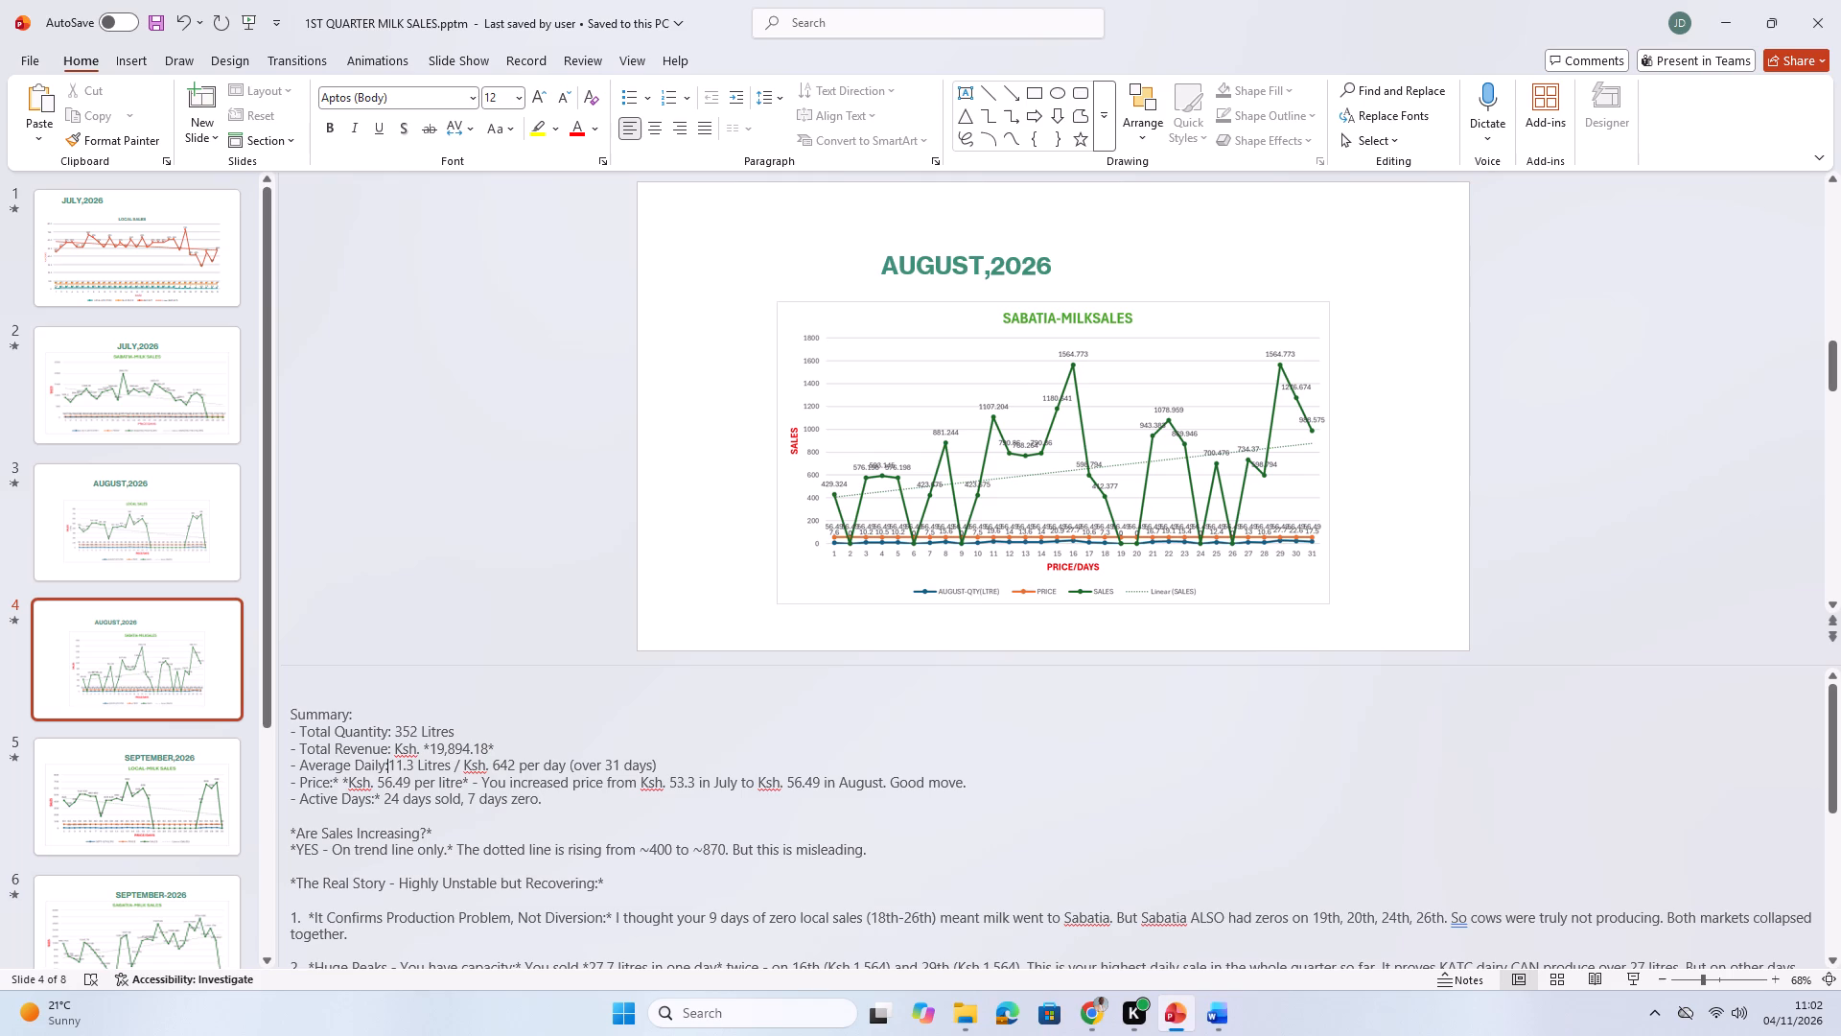
left_click(429, 748)
key("BackSpace")
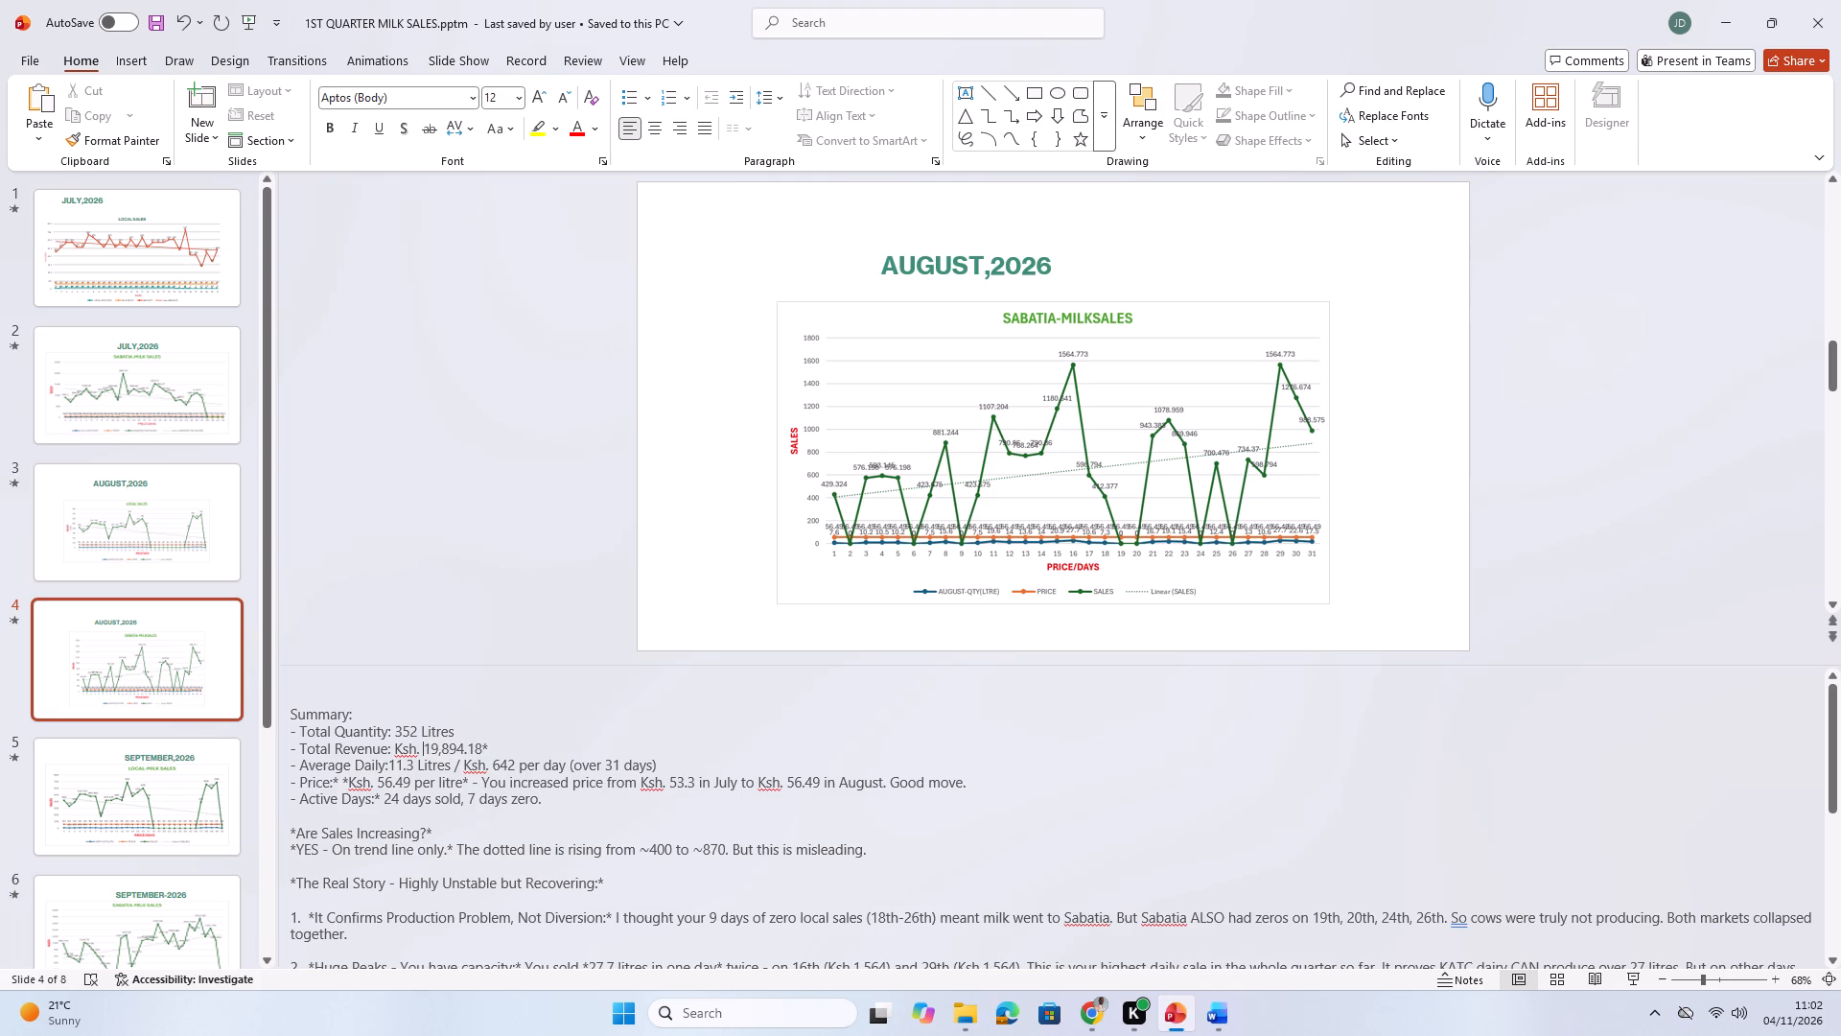
left_click(348, 778)
key("BackSpace")
key("BackSpace")
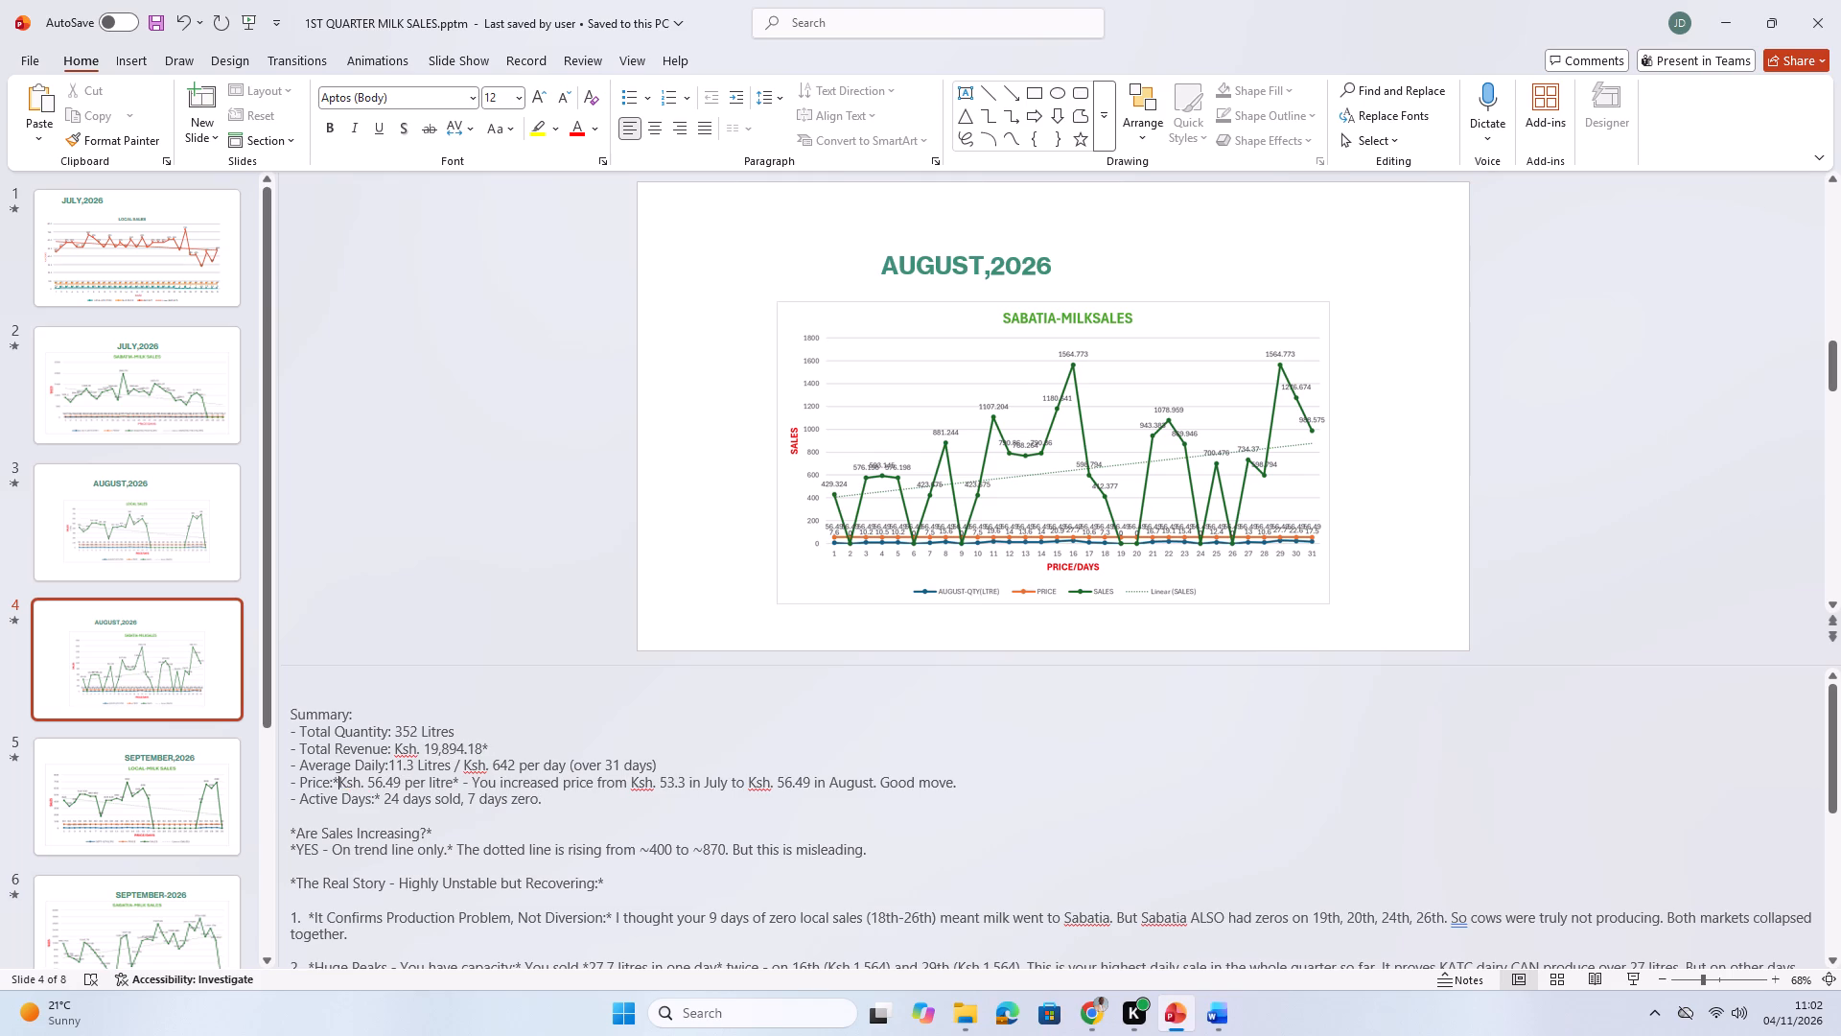
key("BackSpace")
key("space")
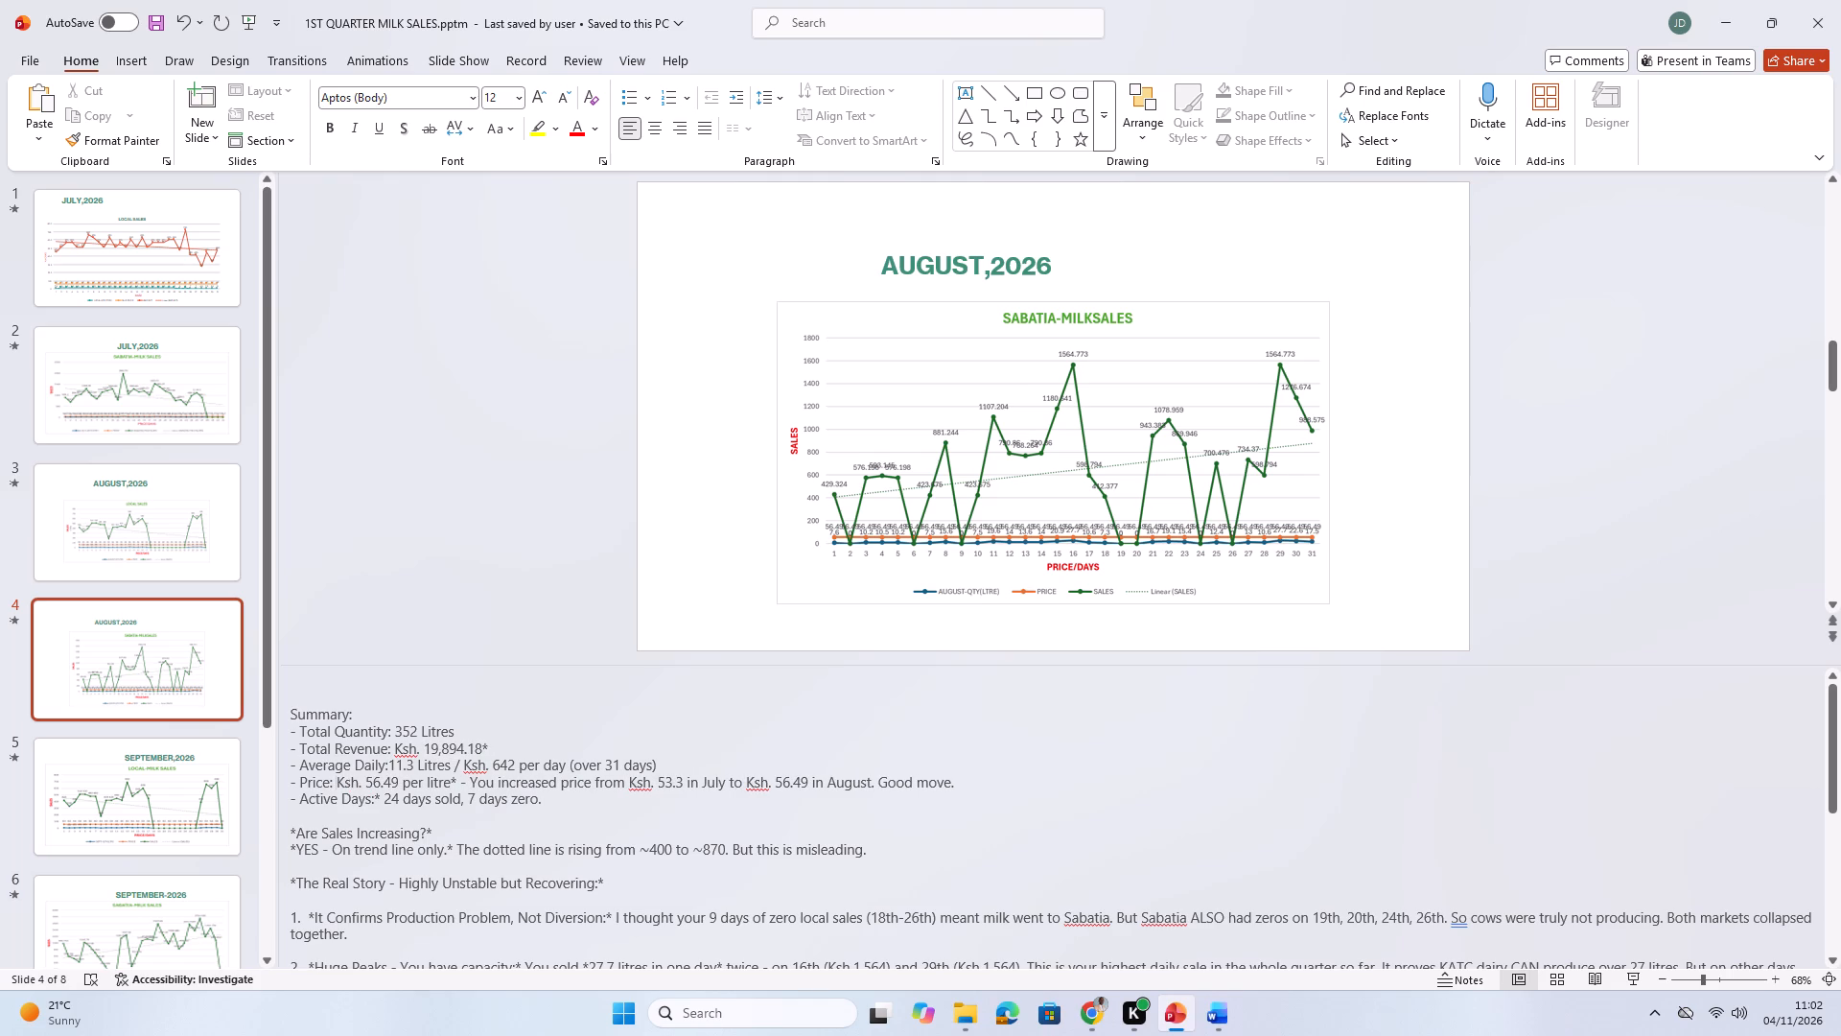
left_click(382, 802)
key("BackSpace")
key("space")
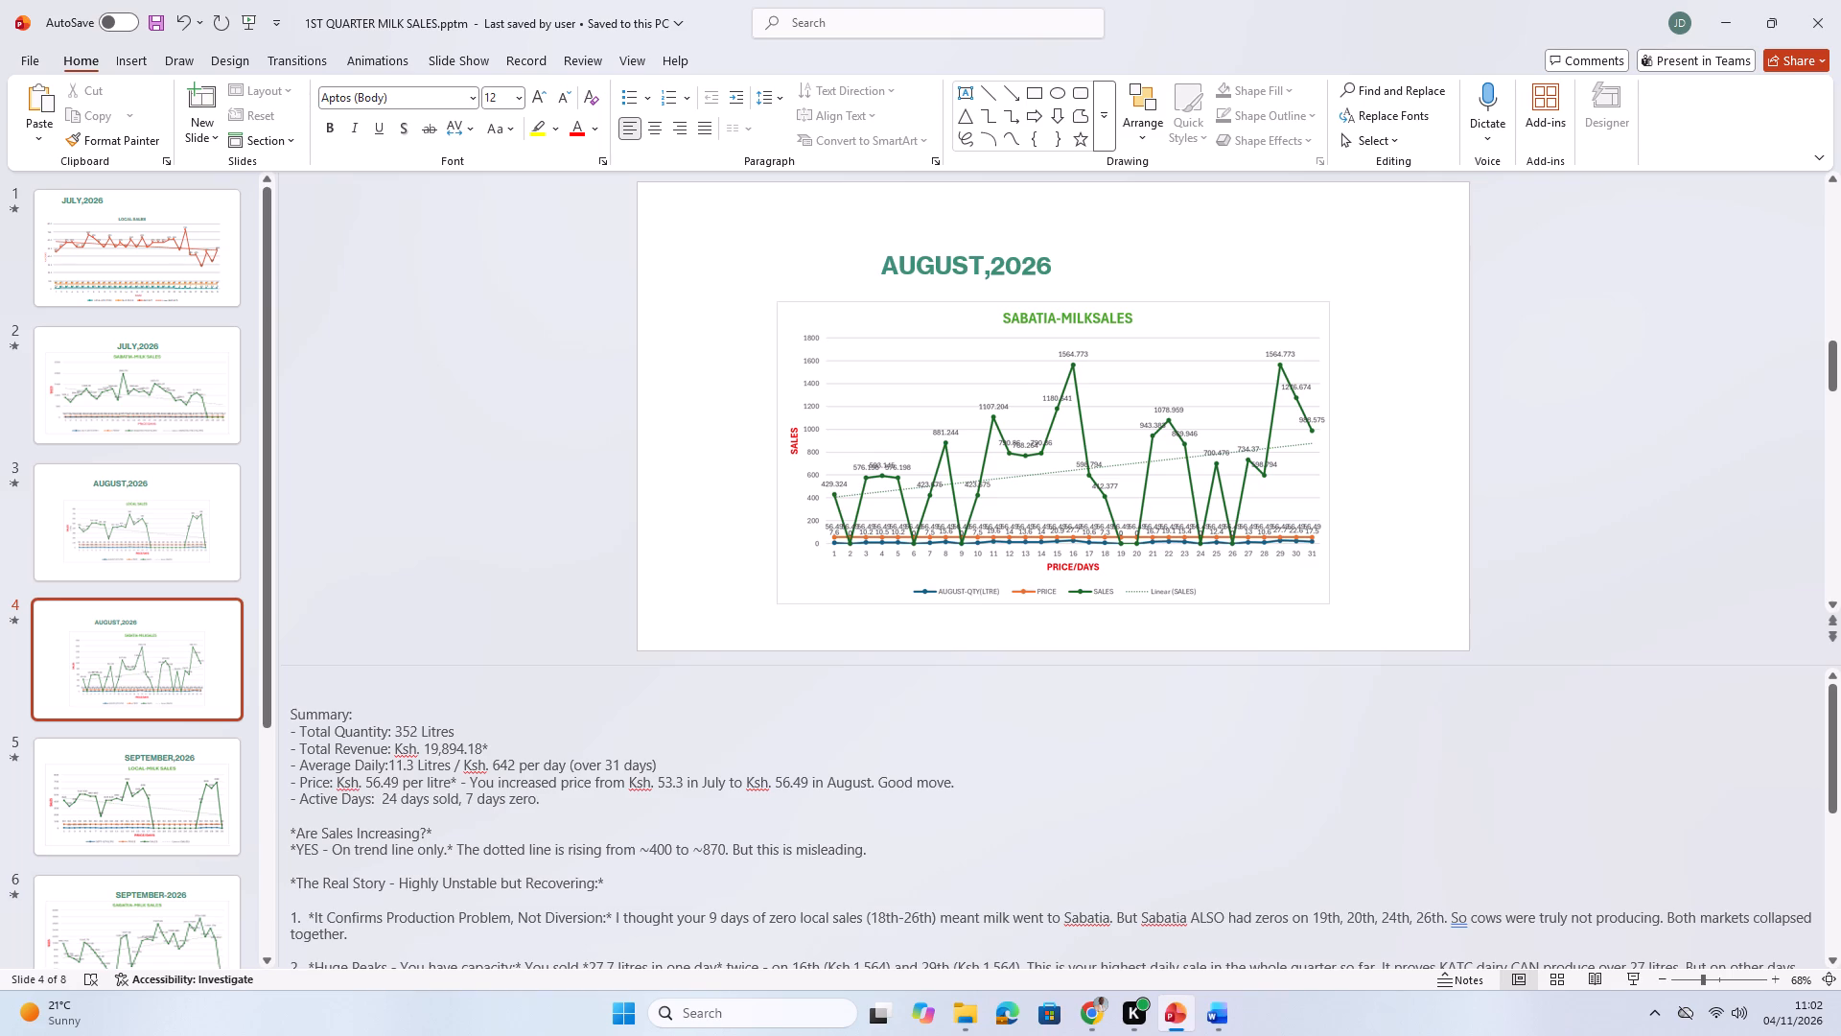
left_click(486, 746)
key("BackSpace")
Remove the asterisks around the "Are Sales Increasing?" heading and around "YES - On trend line only." in the line below it.
scroll(501, 795, "down", 2)
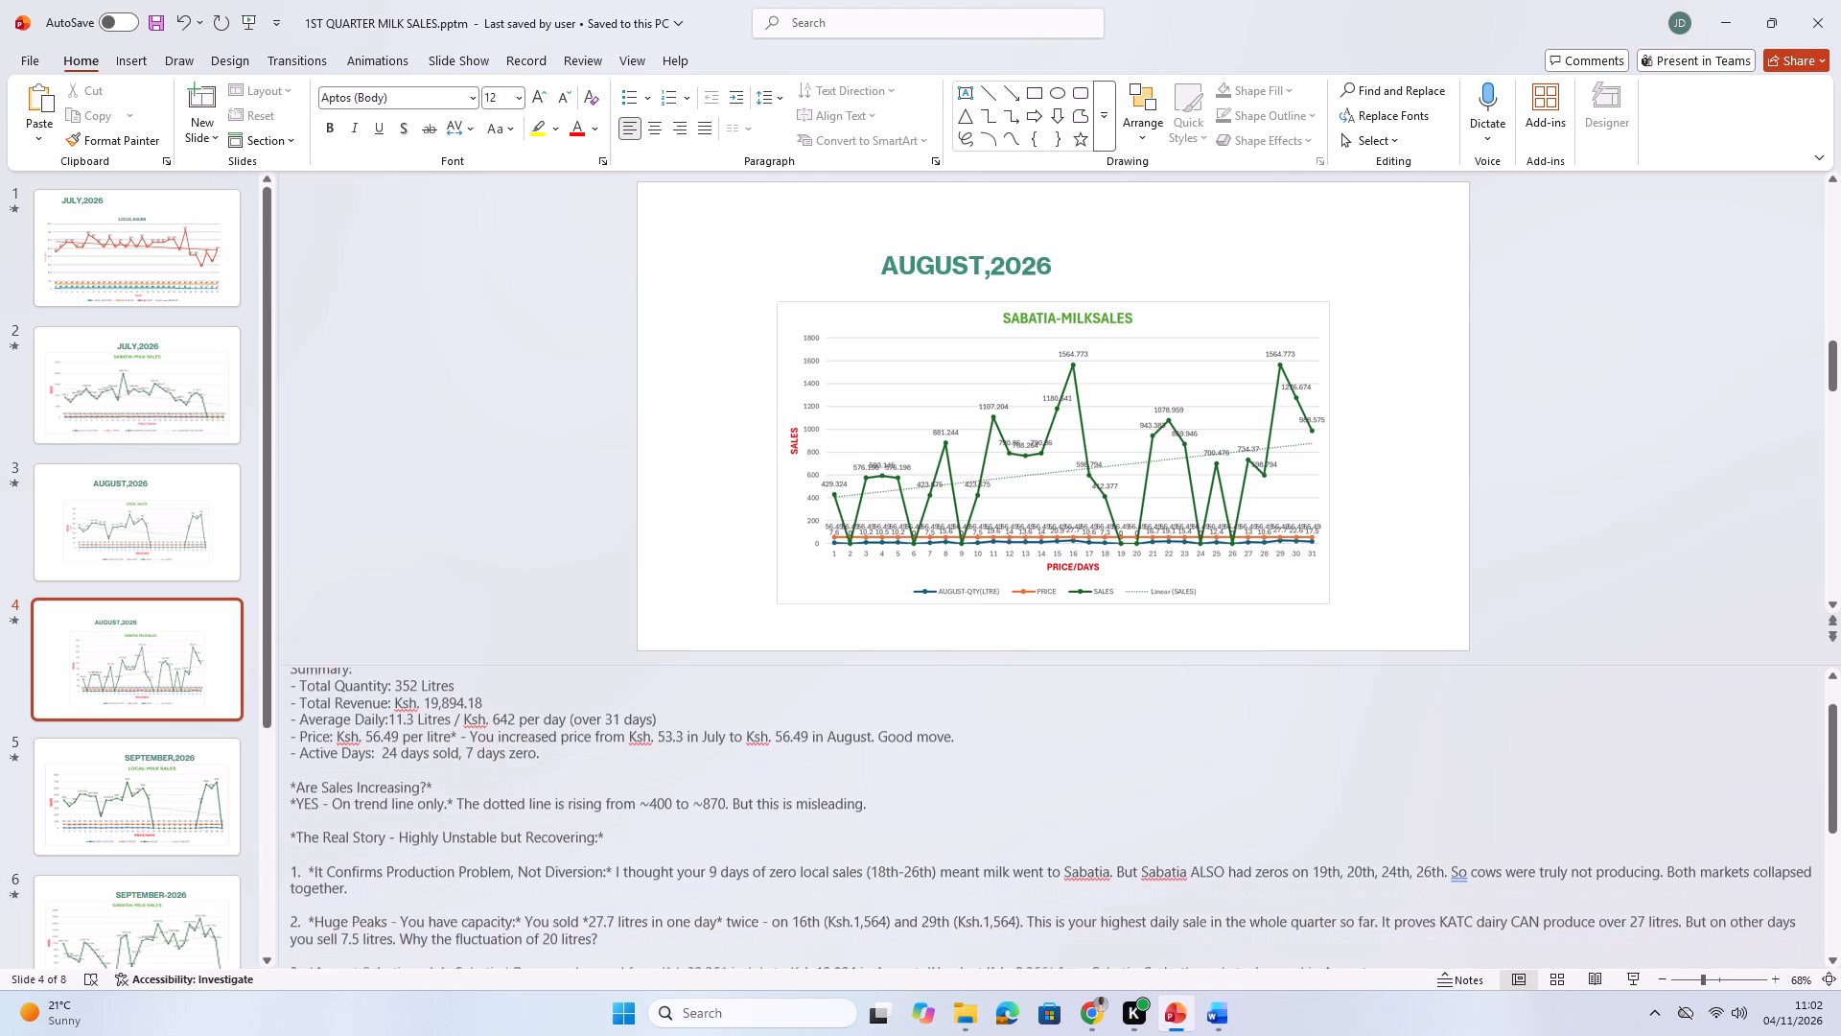
left_click(436, 785)
key("BackSpace")
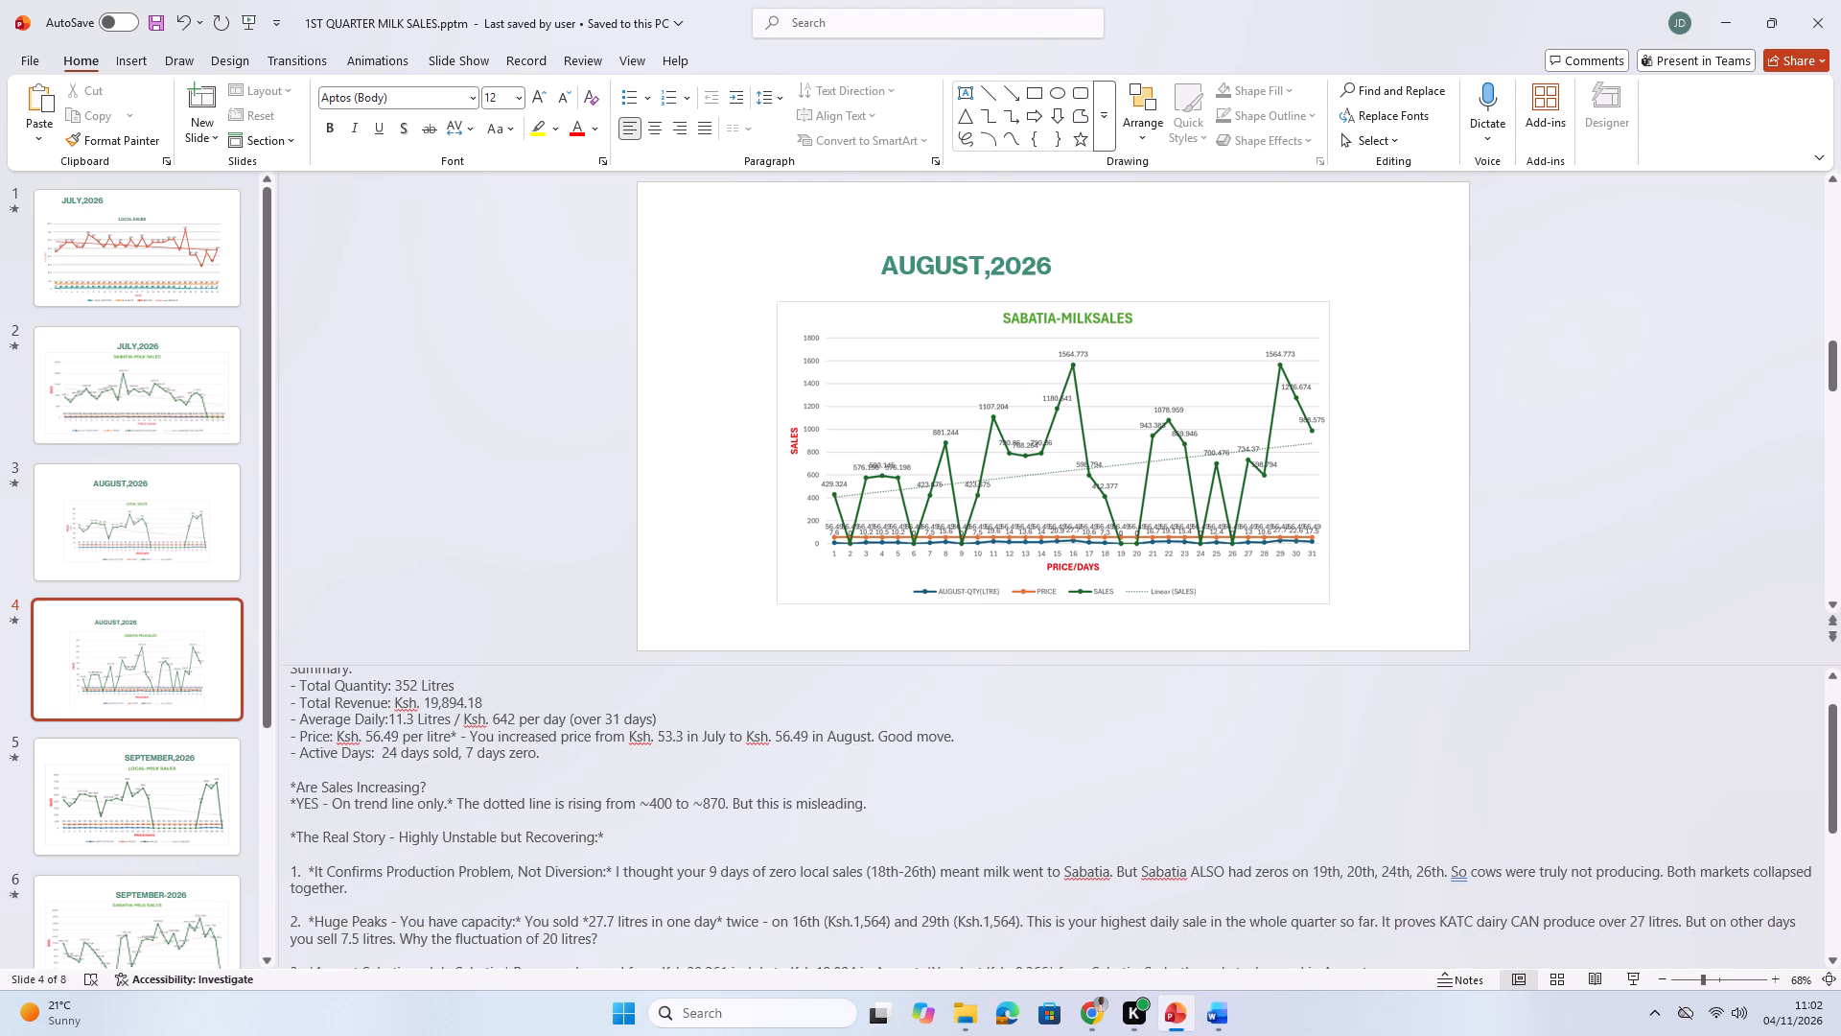
left_click(295, 785)
key("BackSpace")
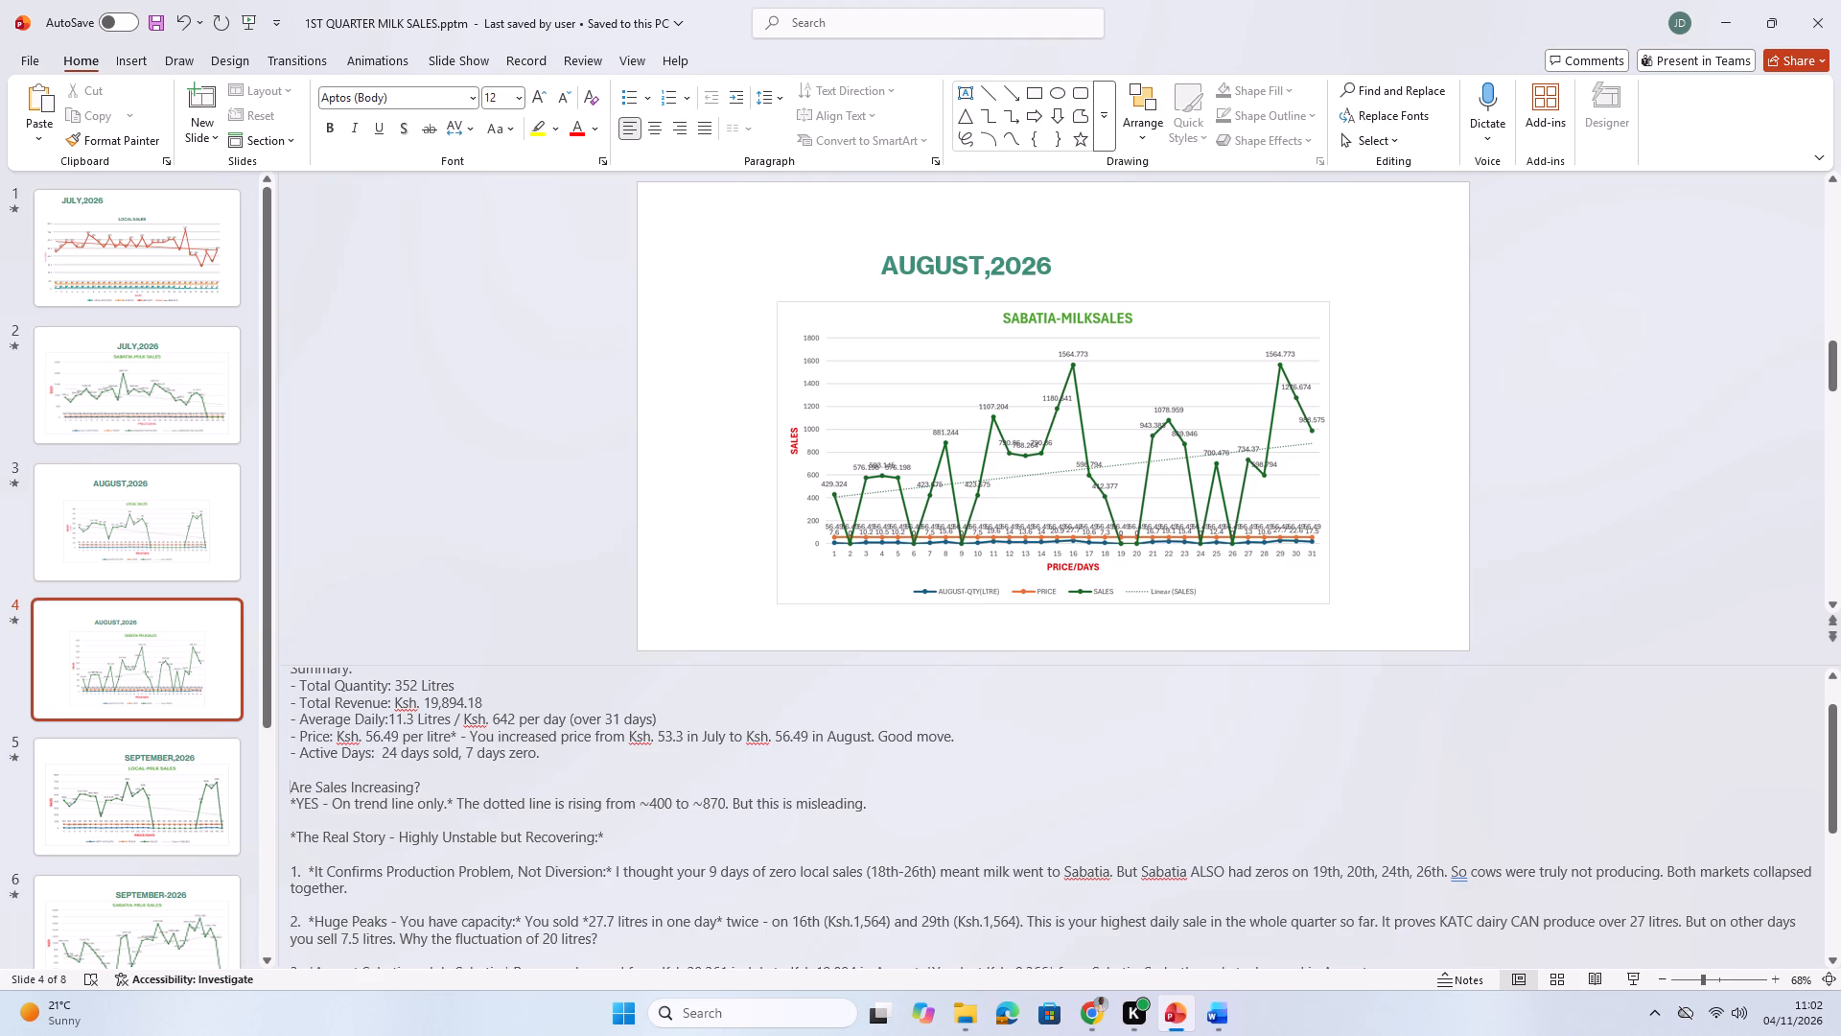
left_click(295, 803)
key("BackSpace")
left_click(446, 799)
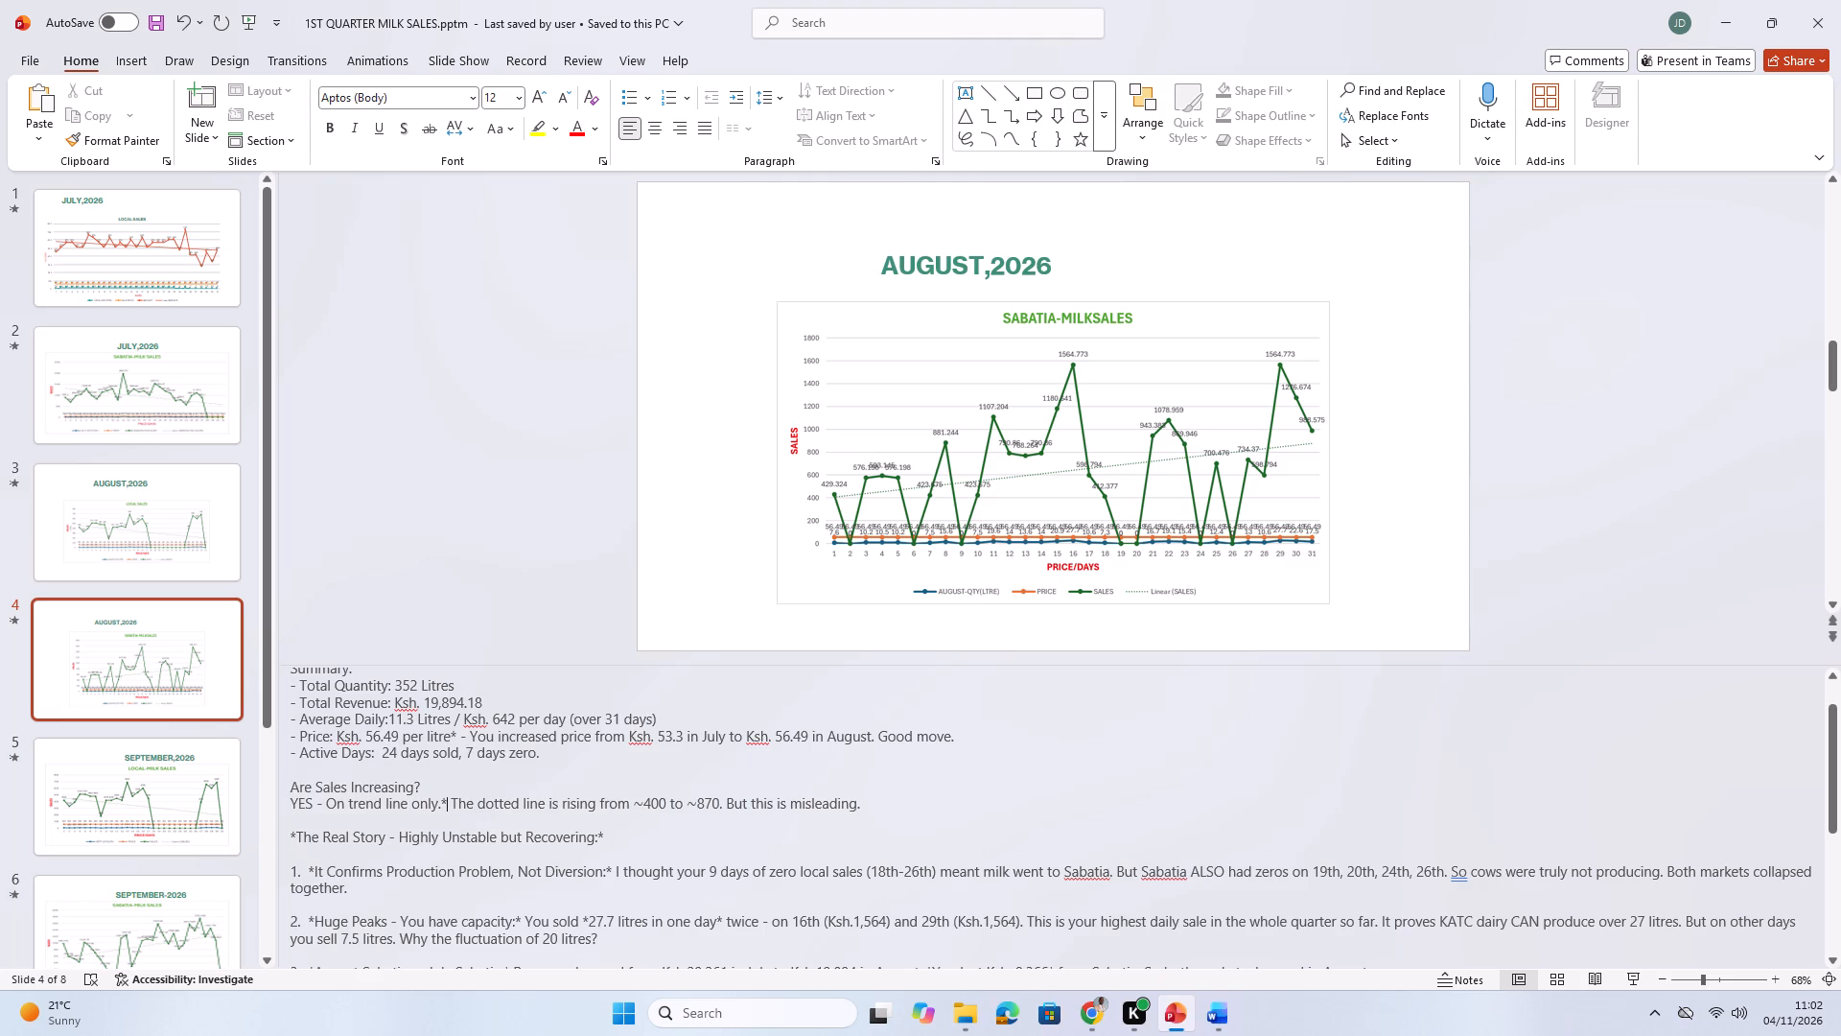
key("BackSpace")
scroll(587, 815, "down", 3)
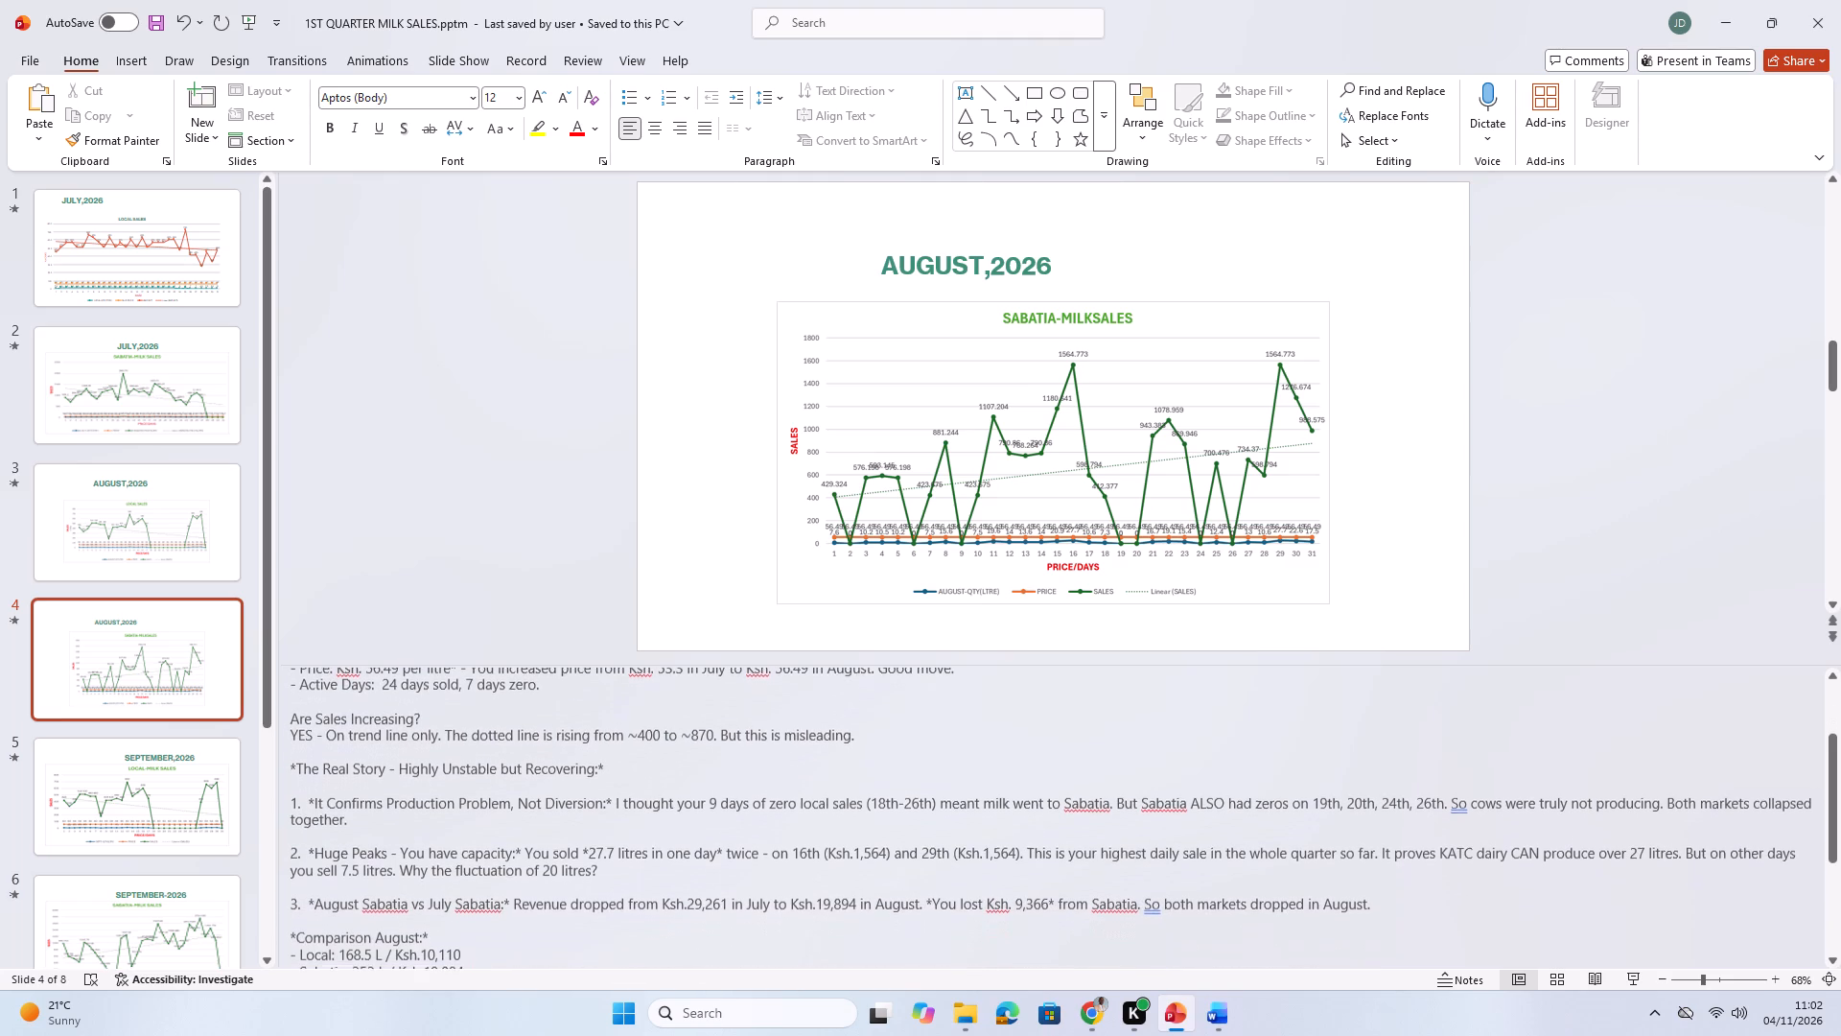
Remove the asterisks around the "The Real Story - Highly Unstable but Recovering:" heading and around point 1's "It Confirms Production Problem, Not Diversion:".
left_click(296, 765)
key("BackSpace")
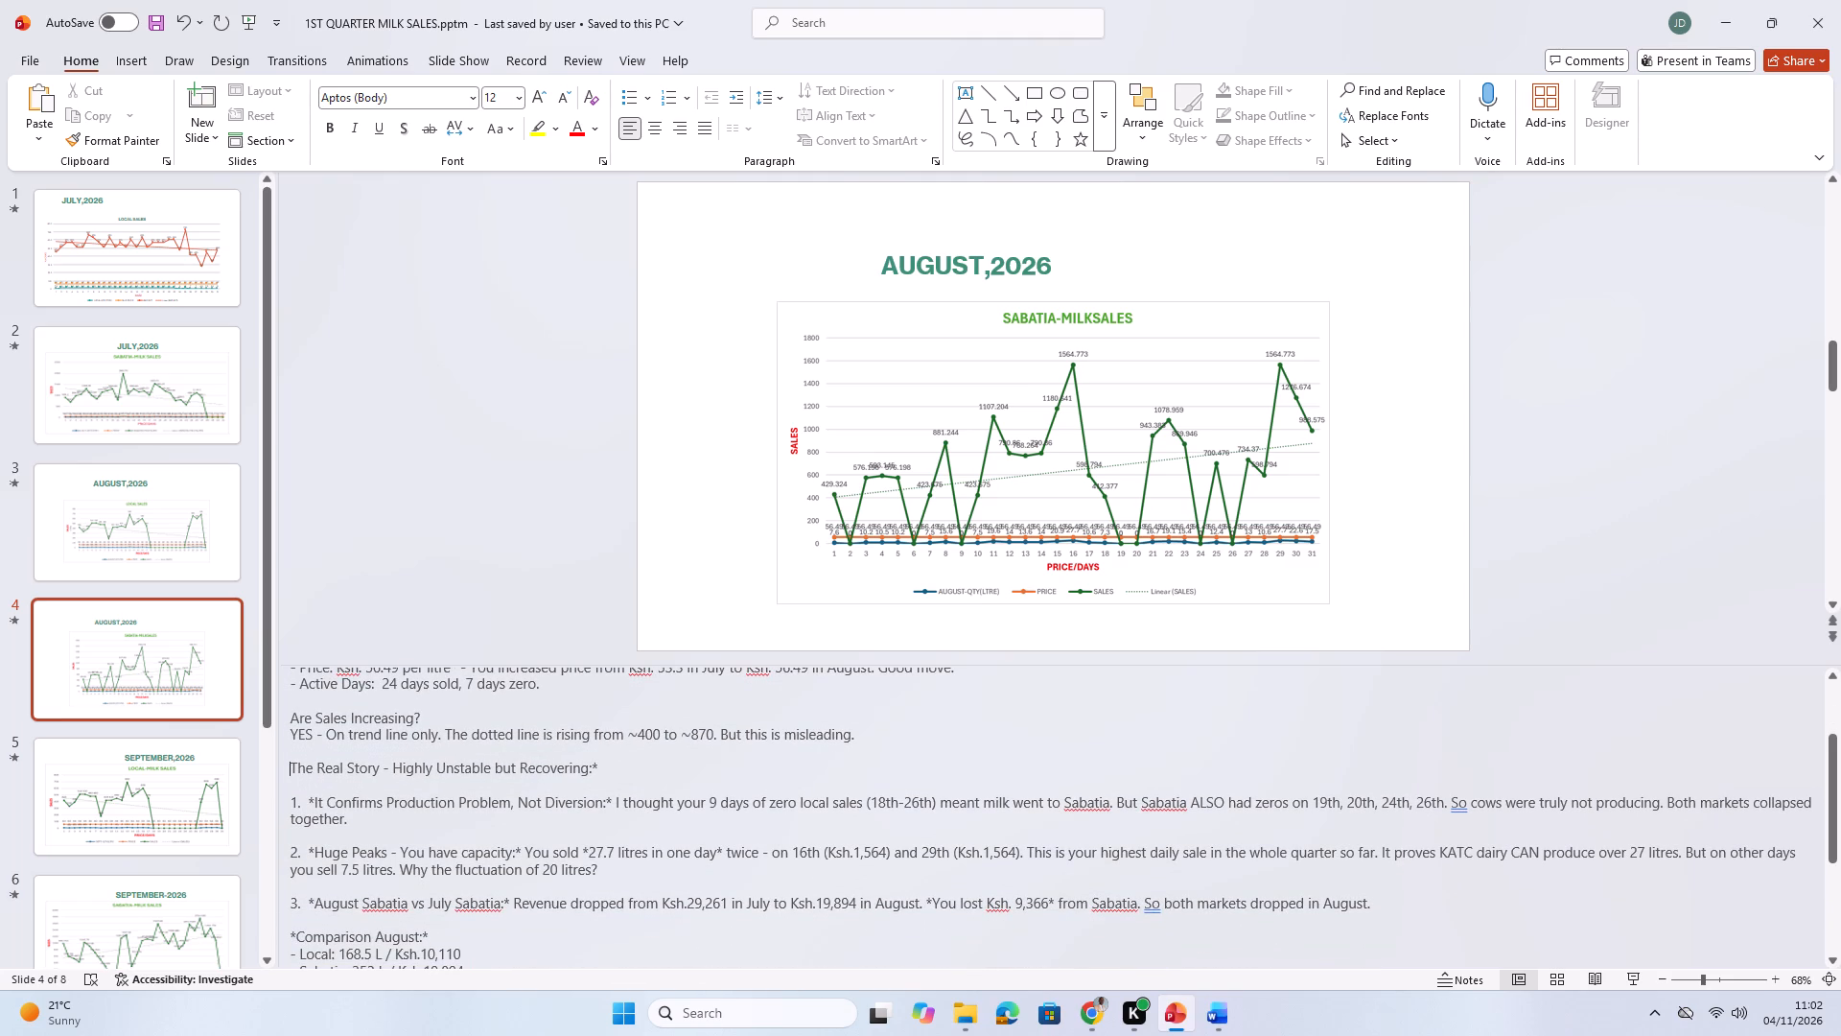
left_click(599, 765)
key("BackSpace")
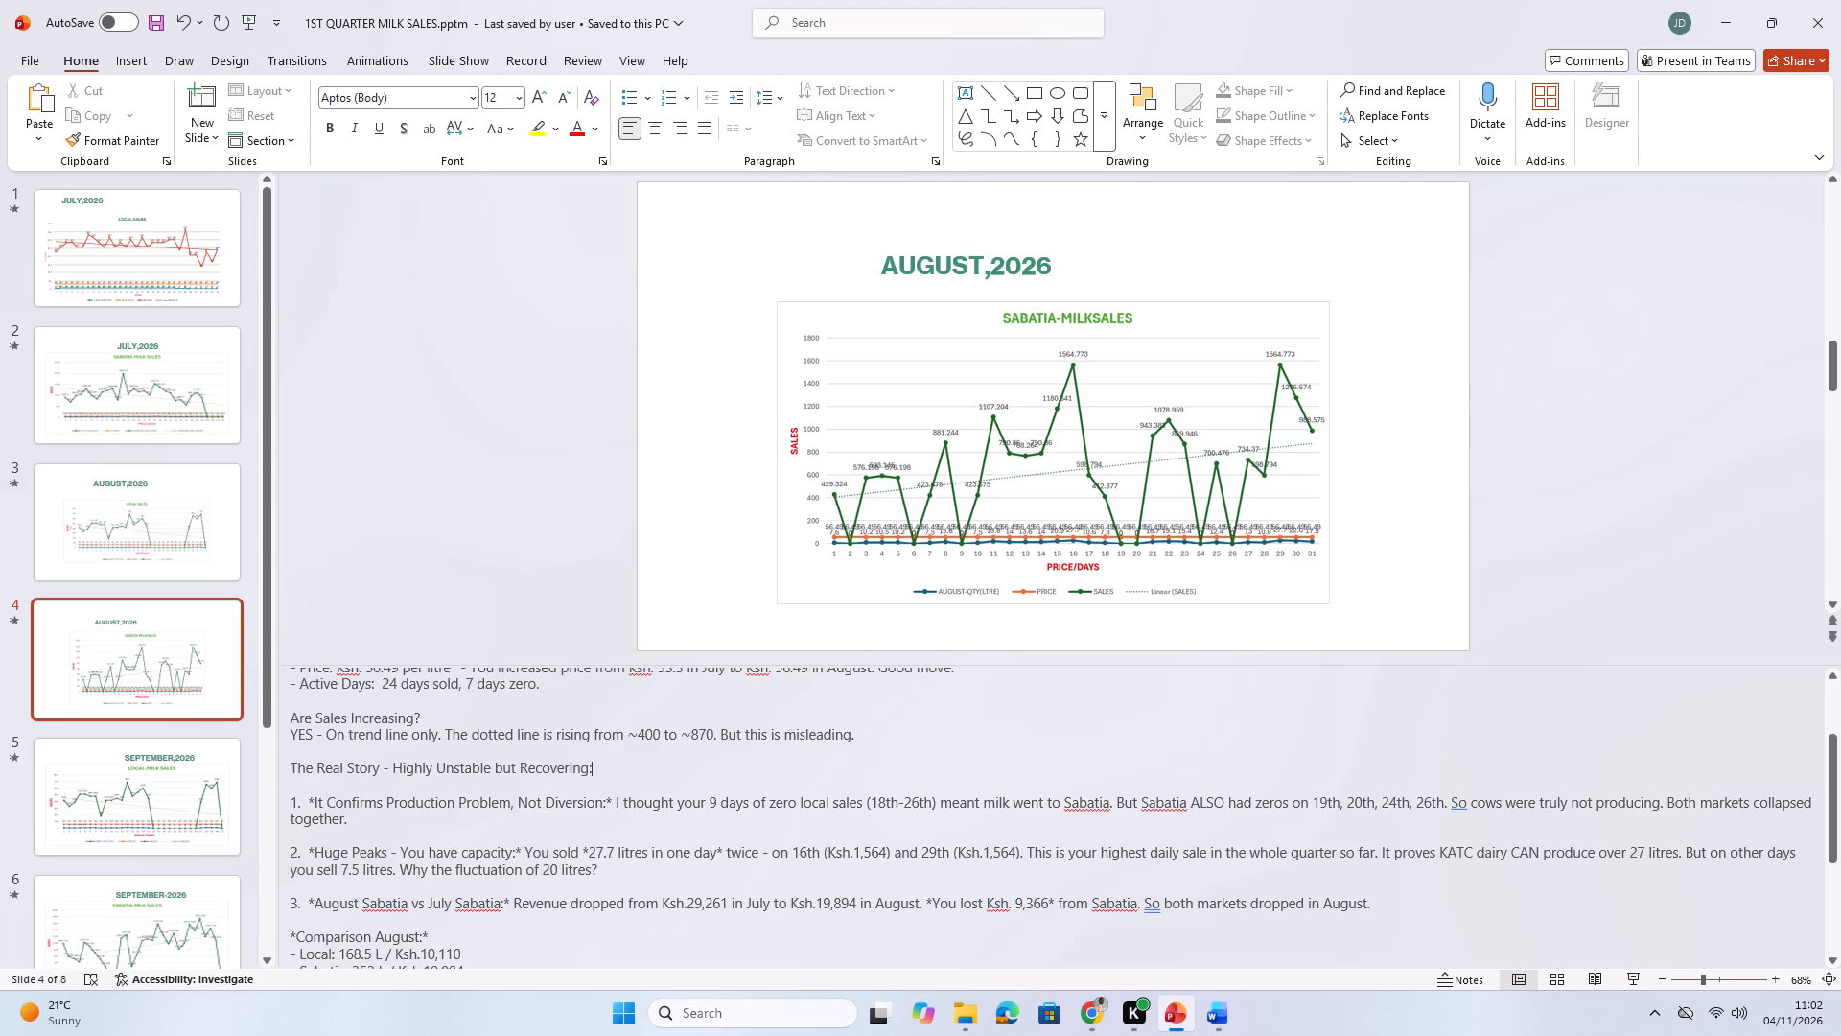
left_click(315, 799)
key("BackSpace")
key("BackSpace")
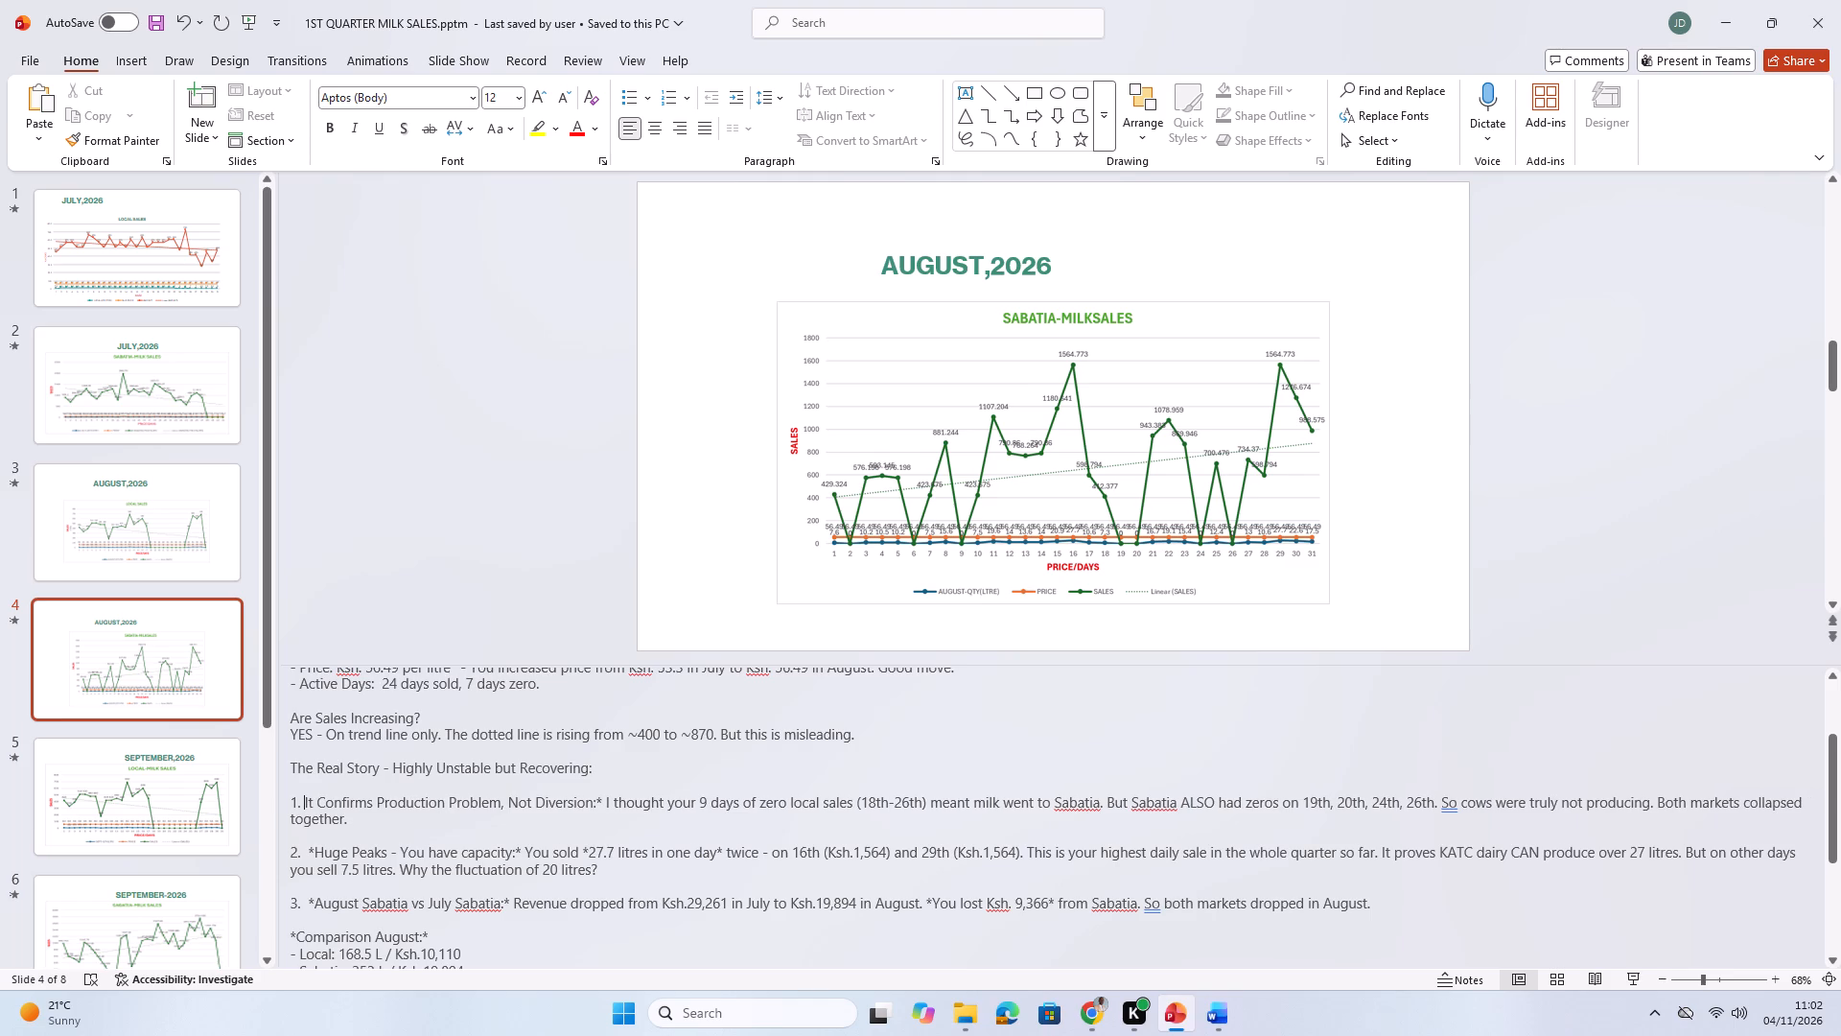
left_click(603, 803)
key("BackSpace")
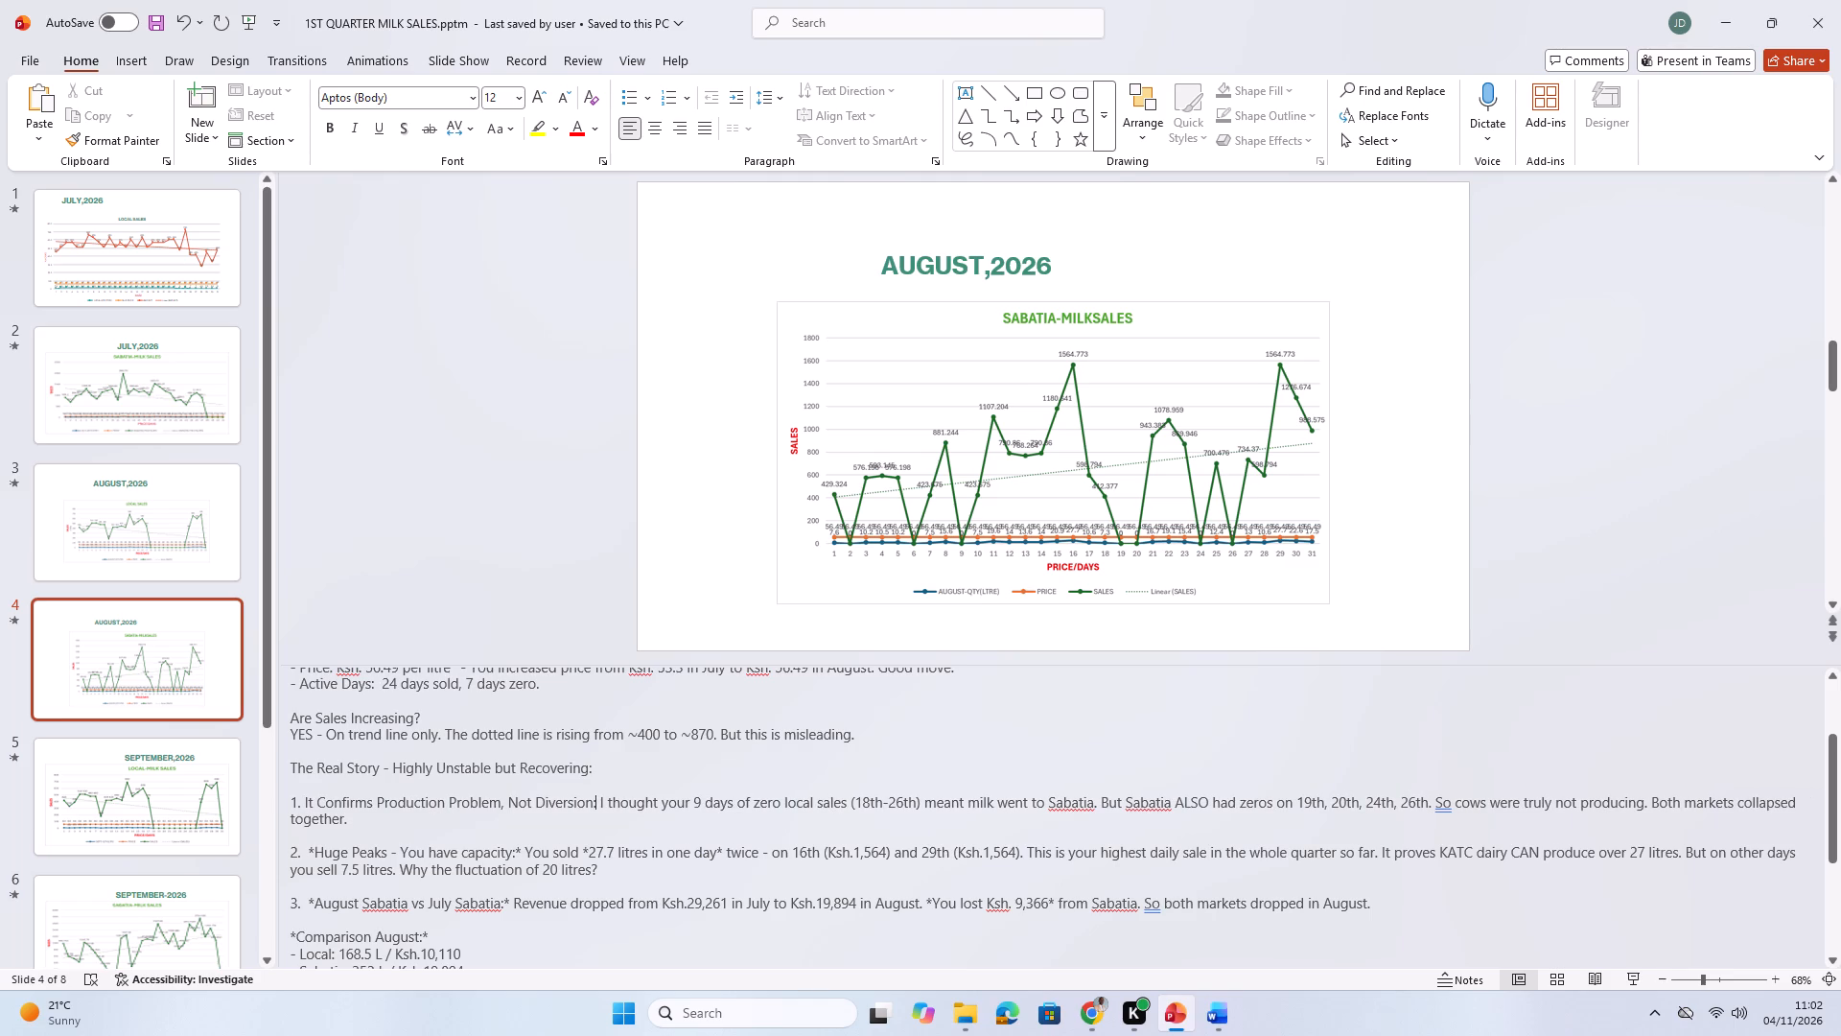
In point 2, remove the asterisks around "Huge Peaks - You have capacity:" and the one after "27.7 litres in one day".
left_click(311, 851)
key("BackSpace")
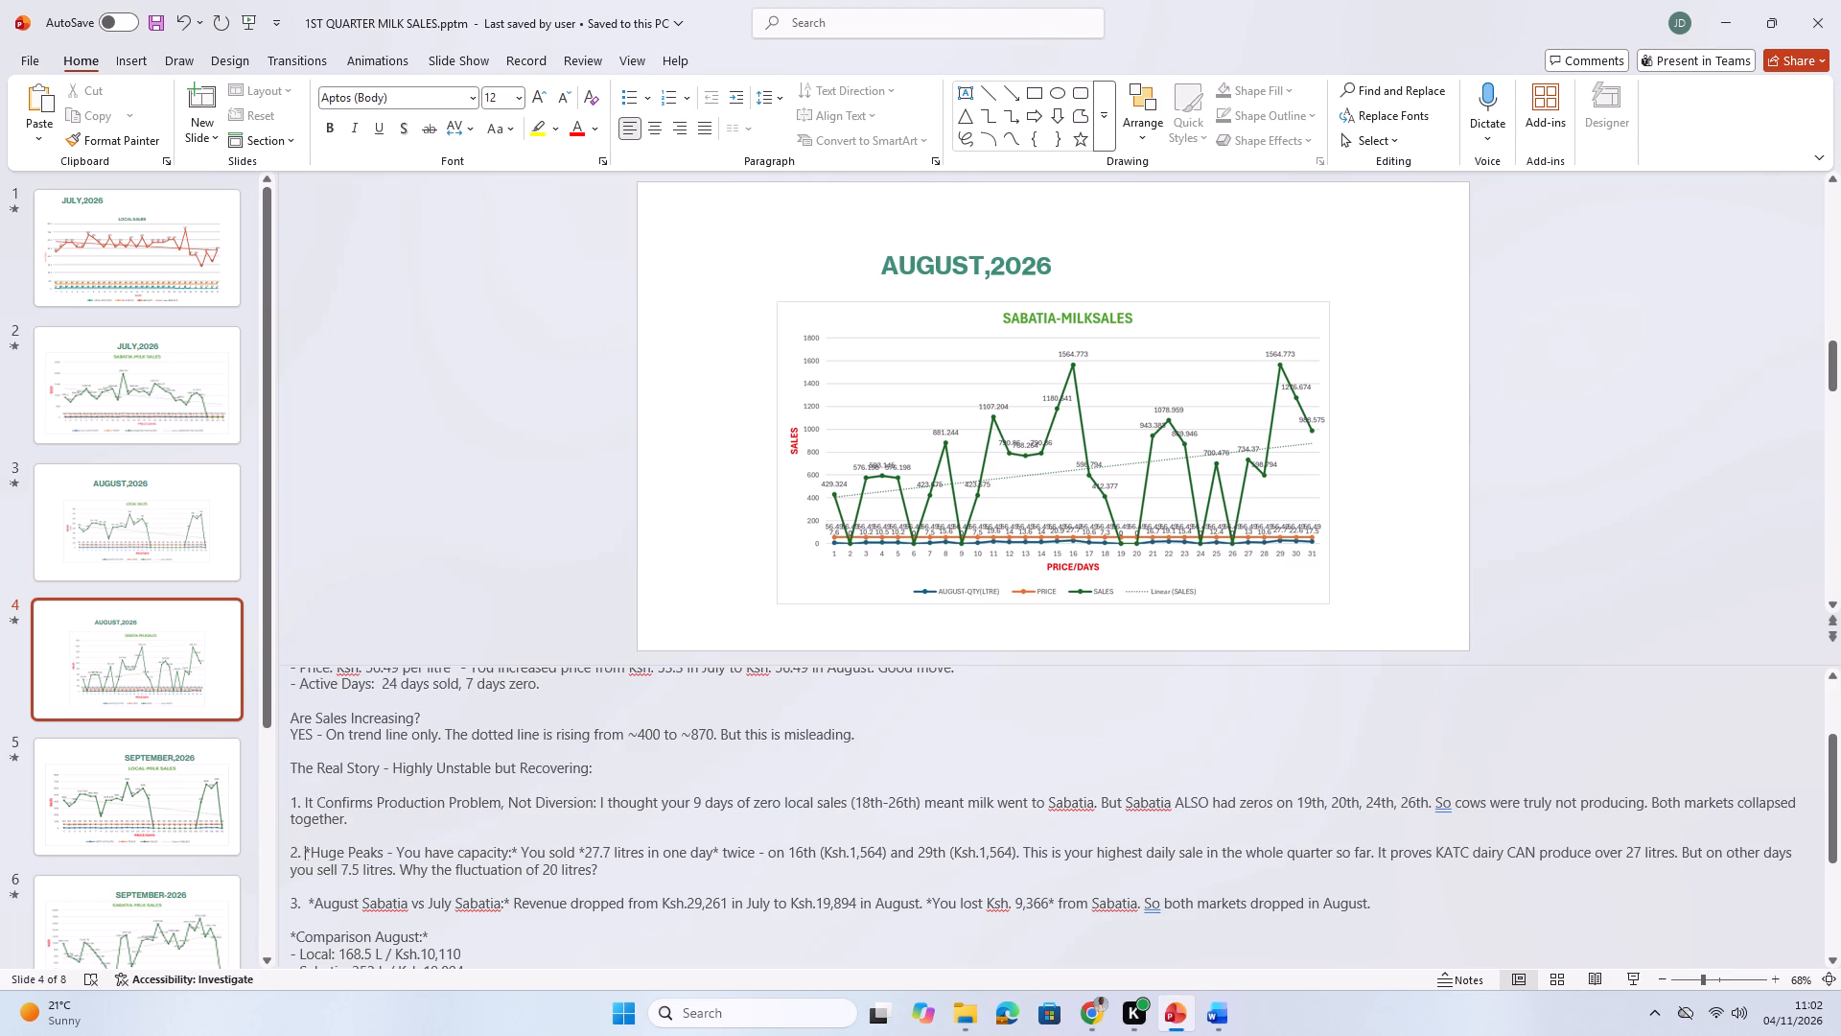
left_click(310, 851)
key("BackSpace")
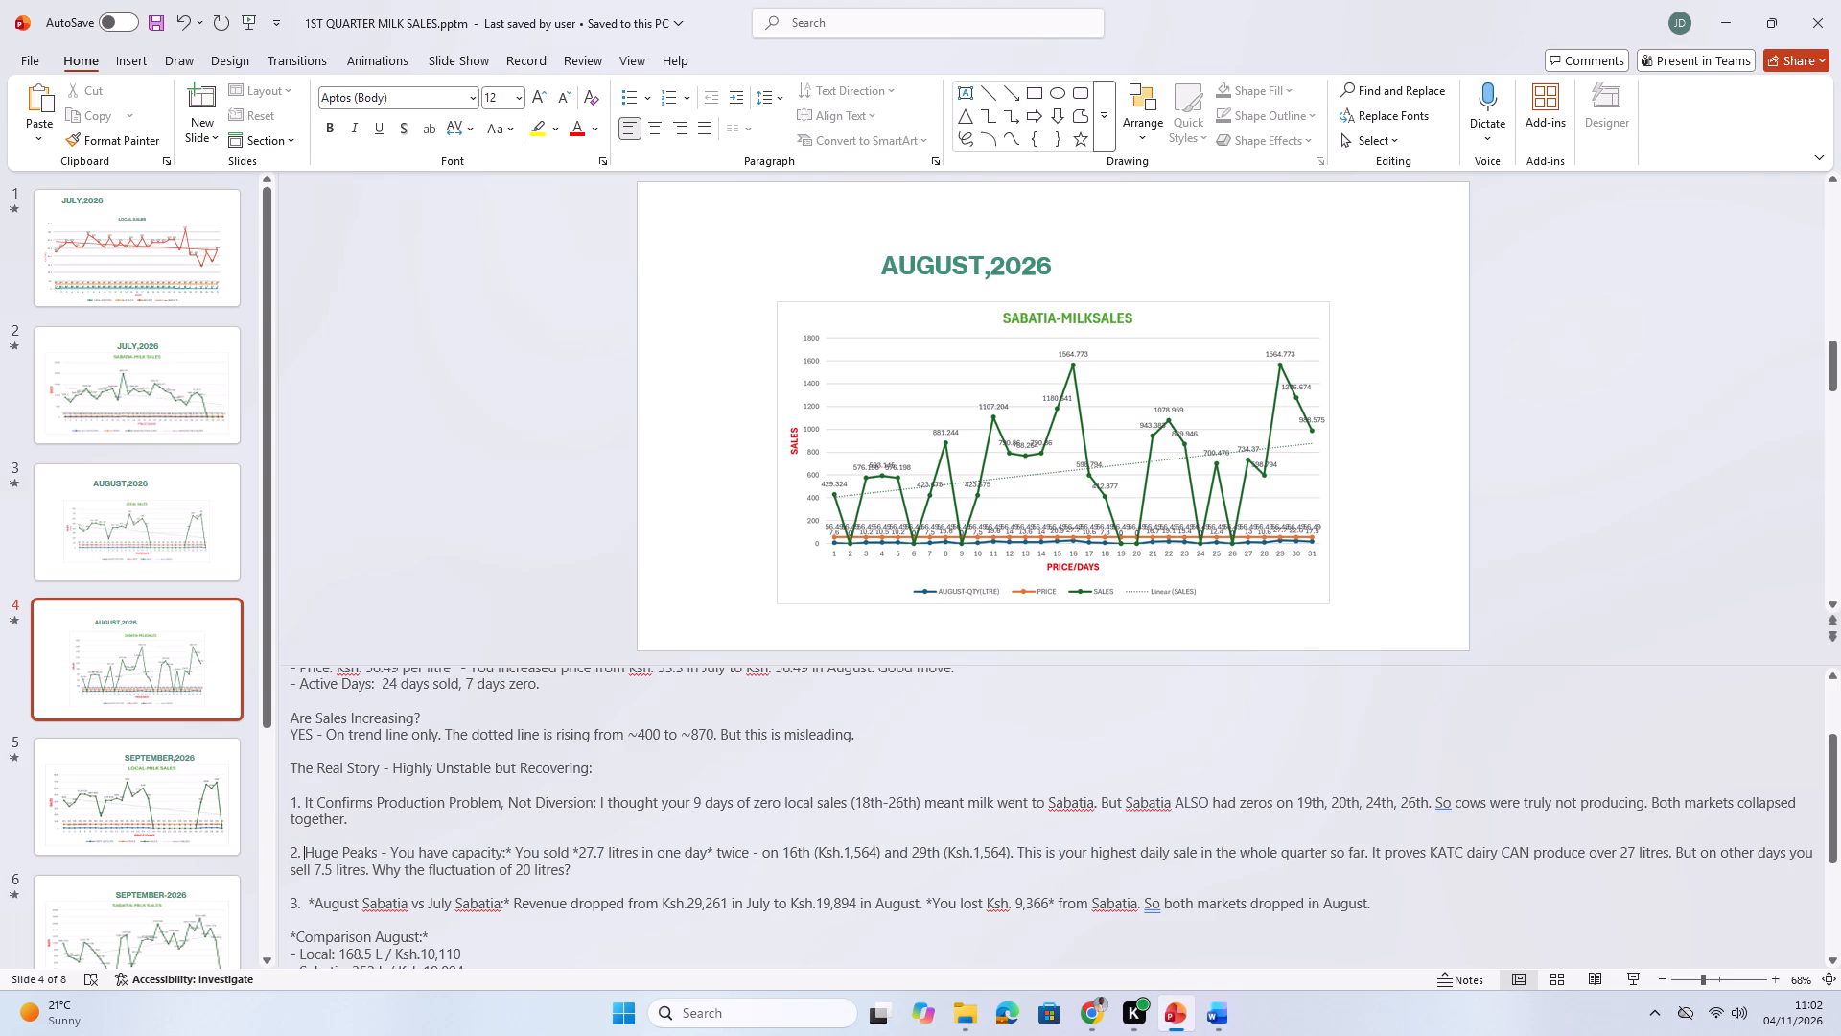
left_click(511, 850)
key("BackSpace")
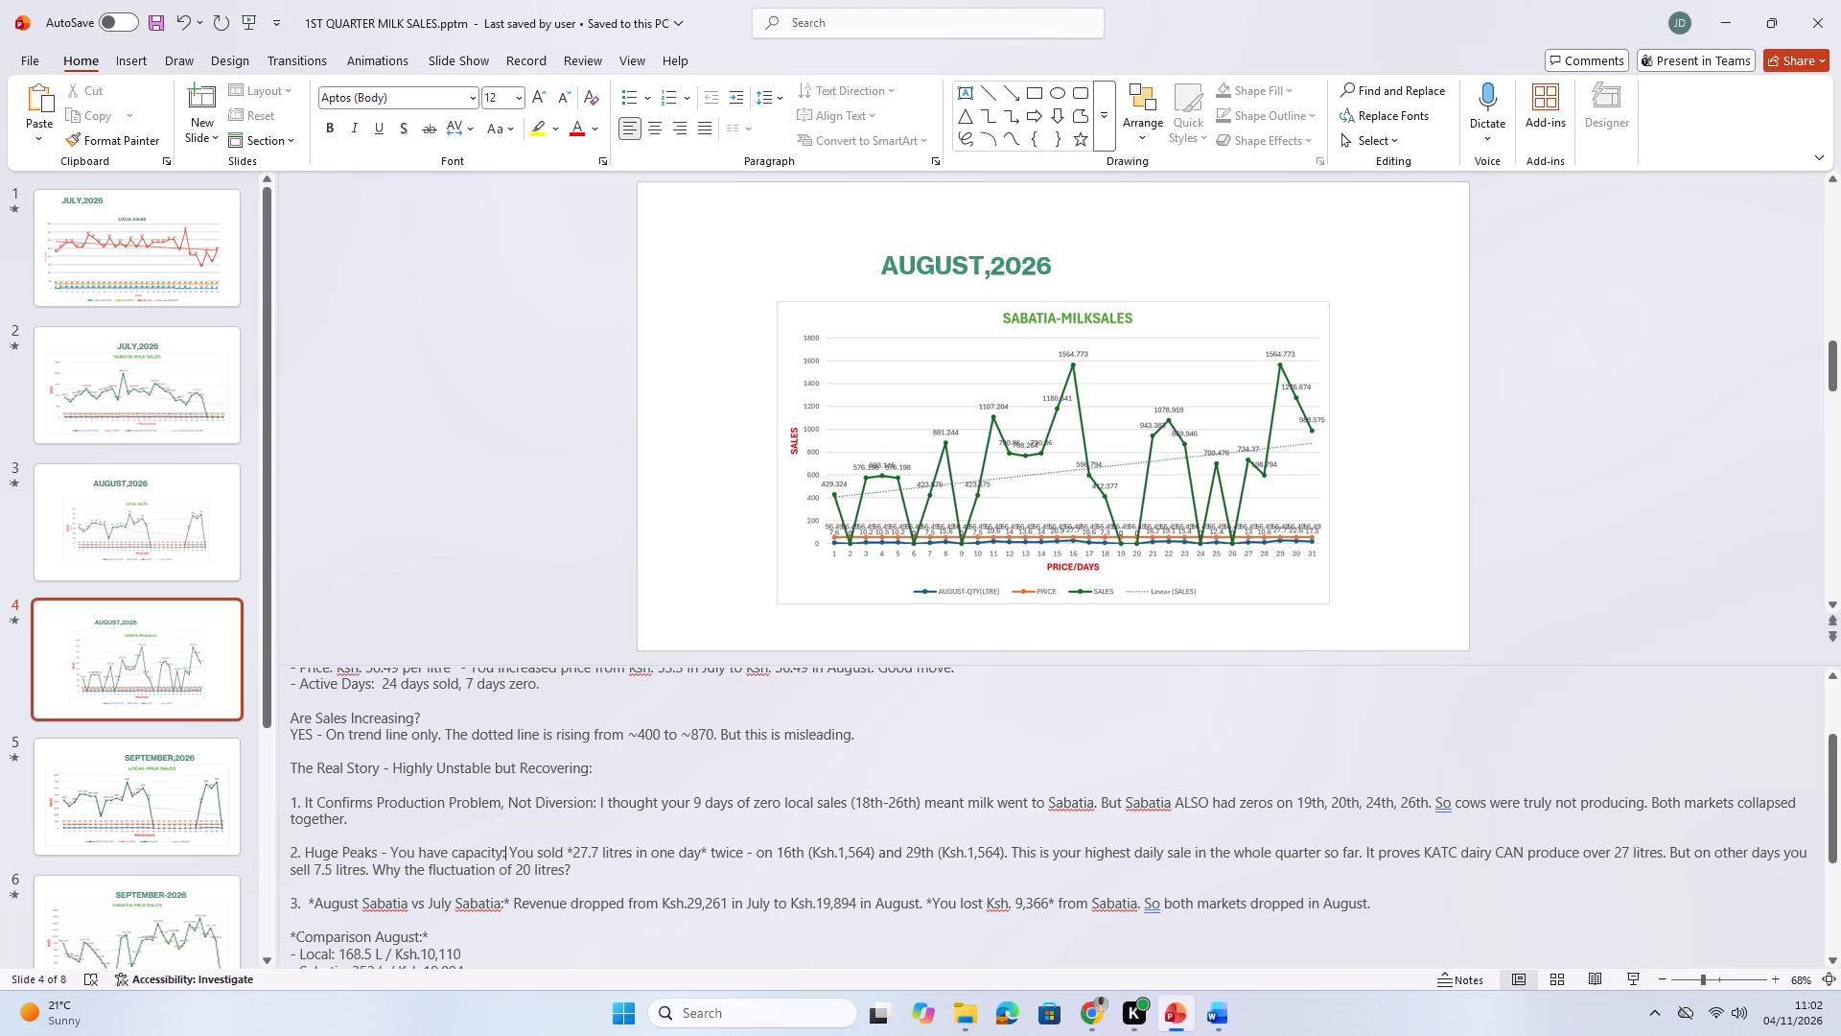
left_click(707, 850)
key("BackSpace")
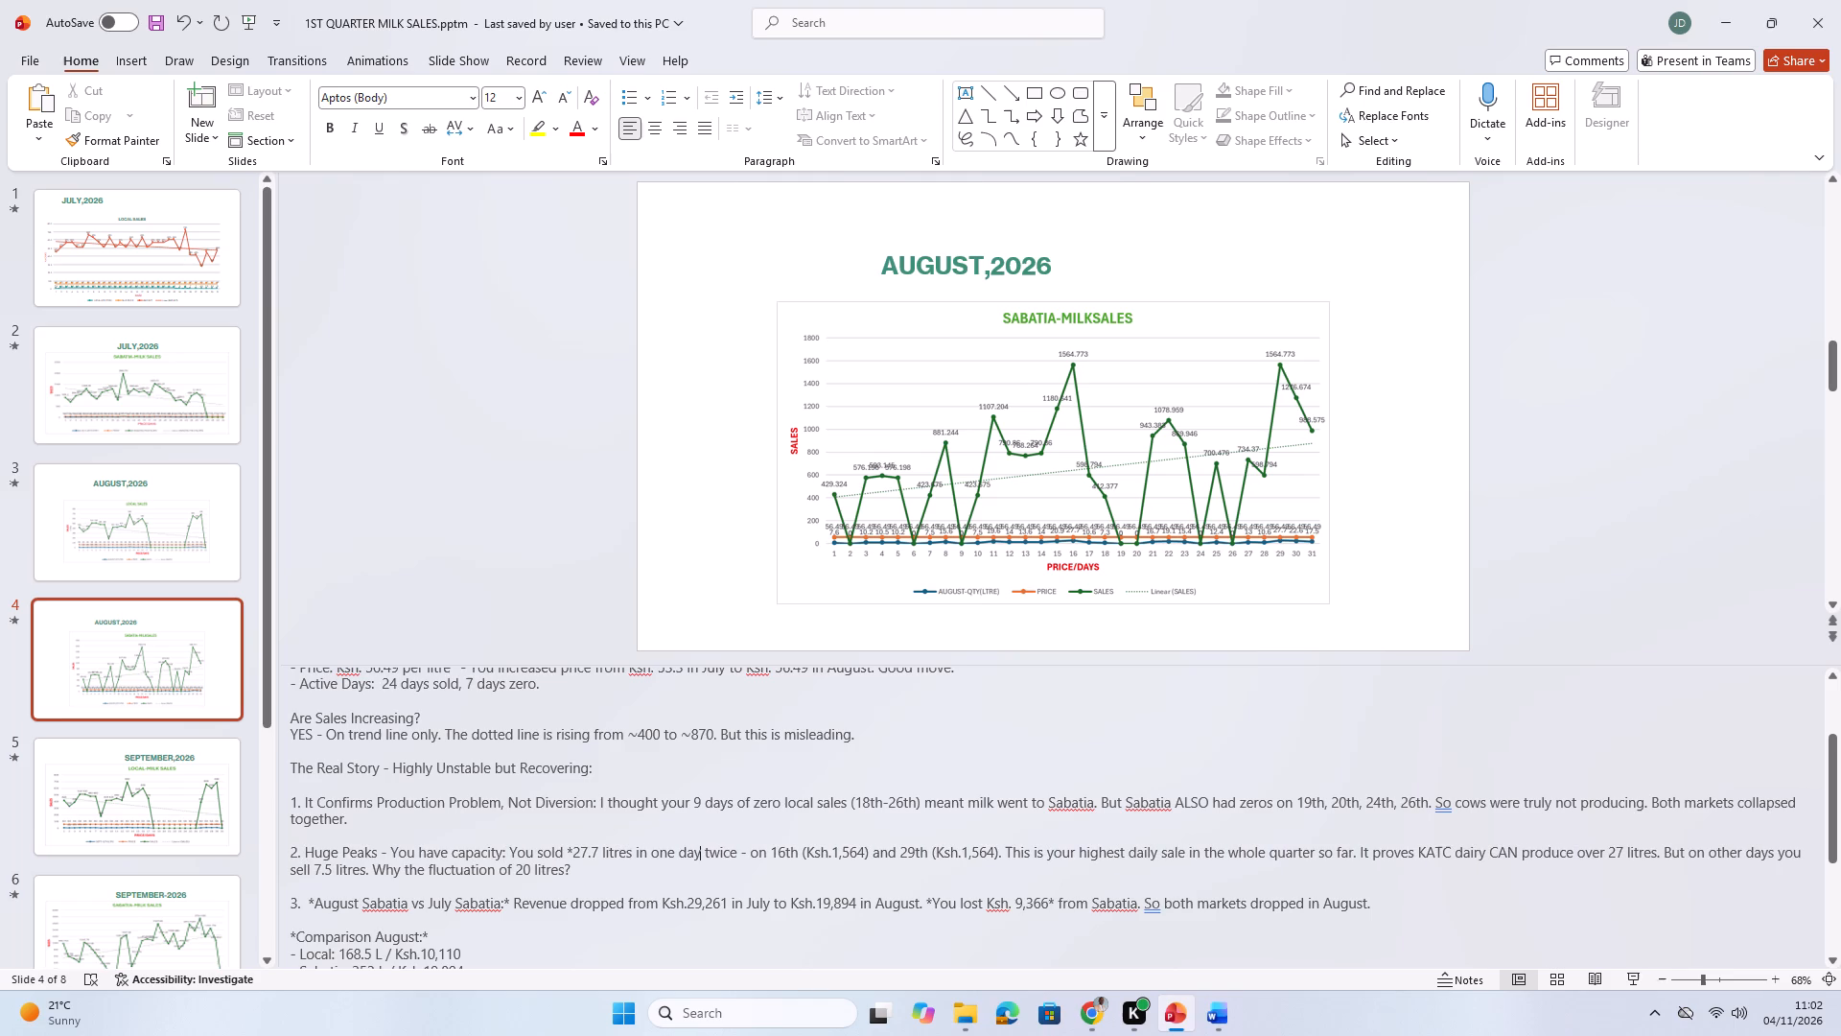
In point 3, remove the asterisks around "August Sabatia vs July Sabatia:", keeping a space before "Revenue".
scroll(497, 859, "down", 1)
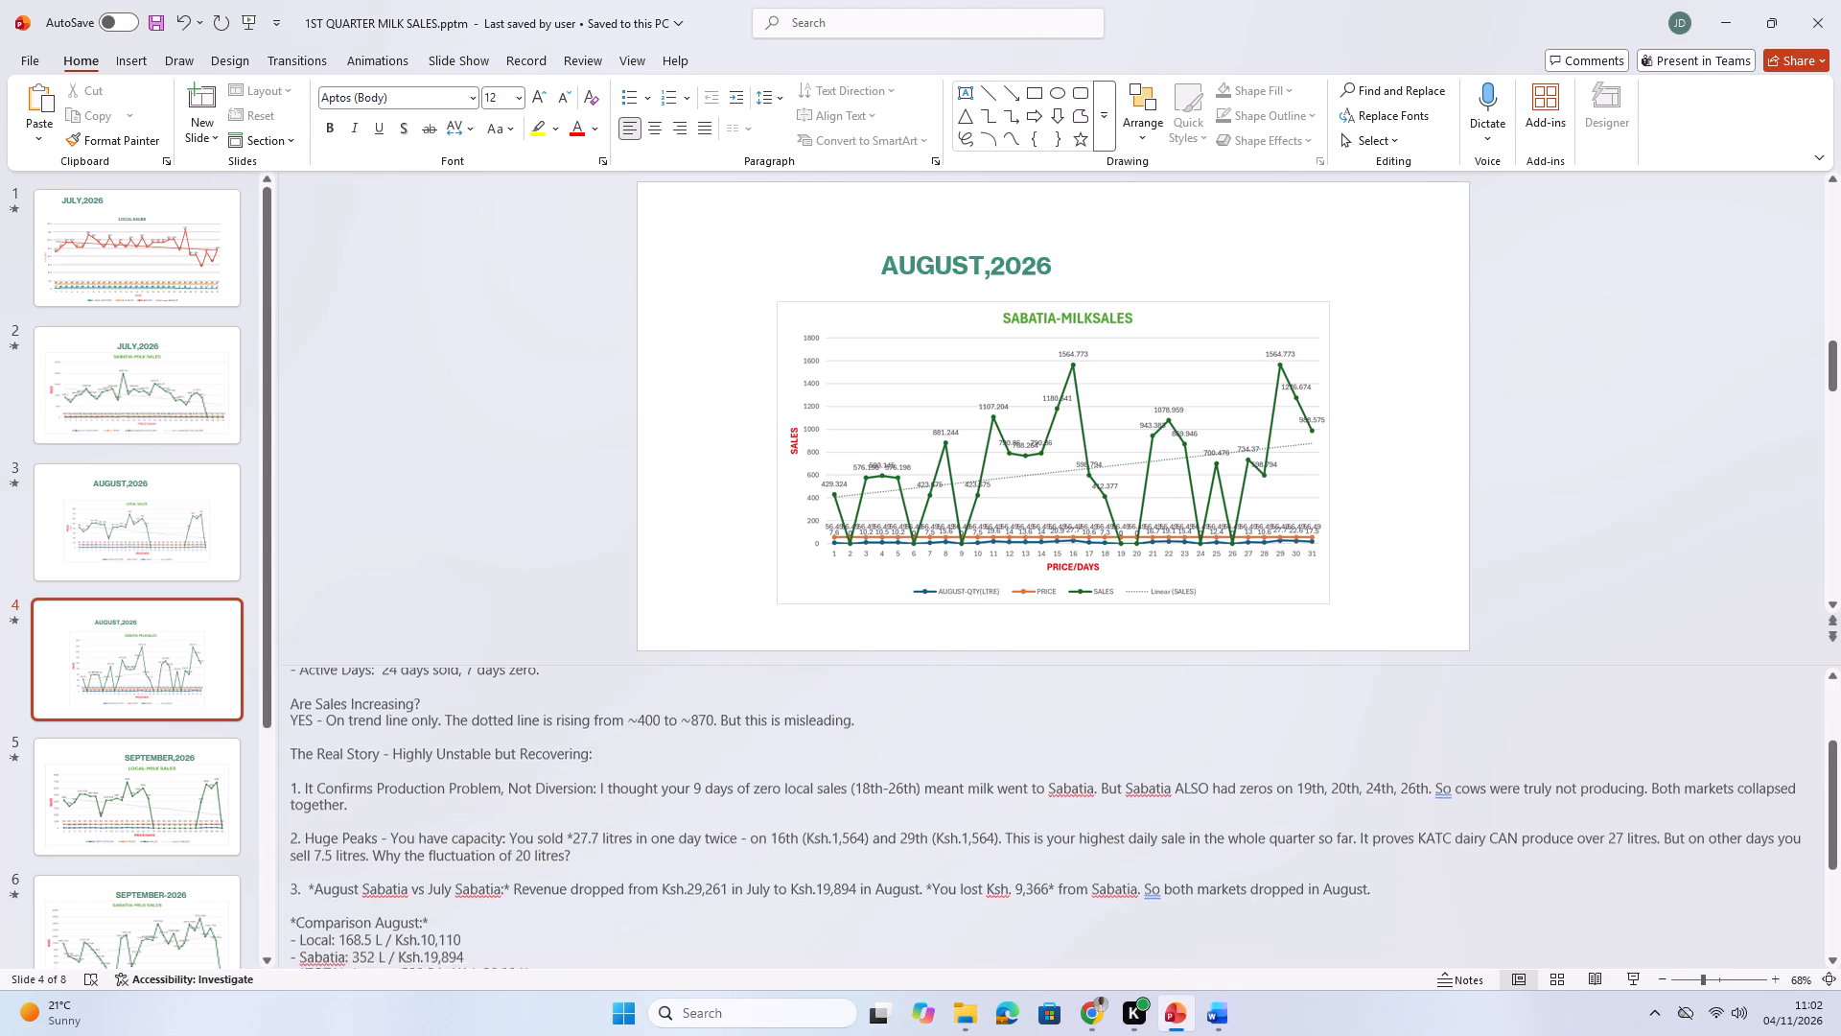
scroll(497, 859, "down", 2)
left_click(512, 832)
key("BackSpace")
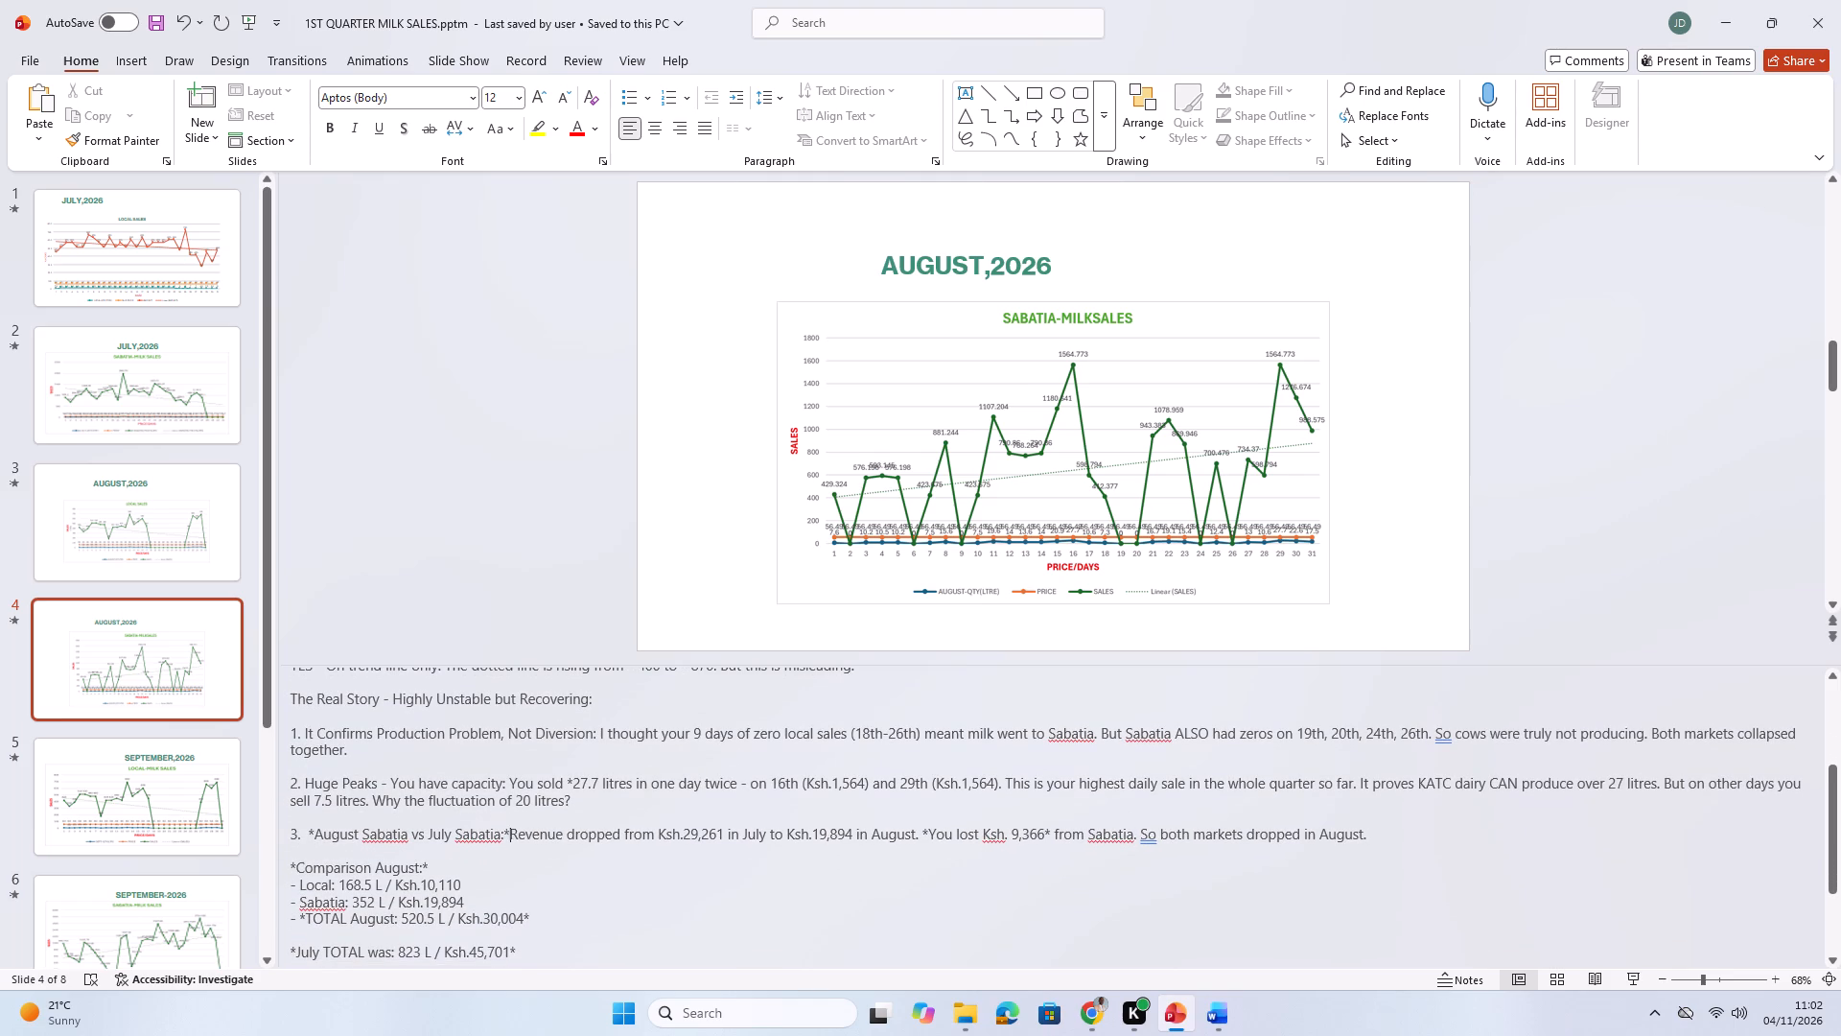
key("BackSpace")
key("space")
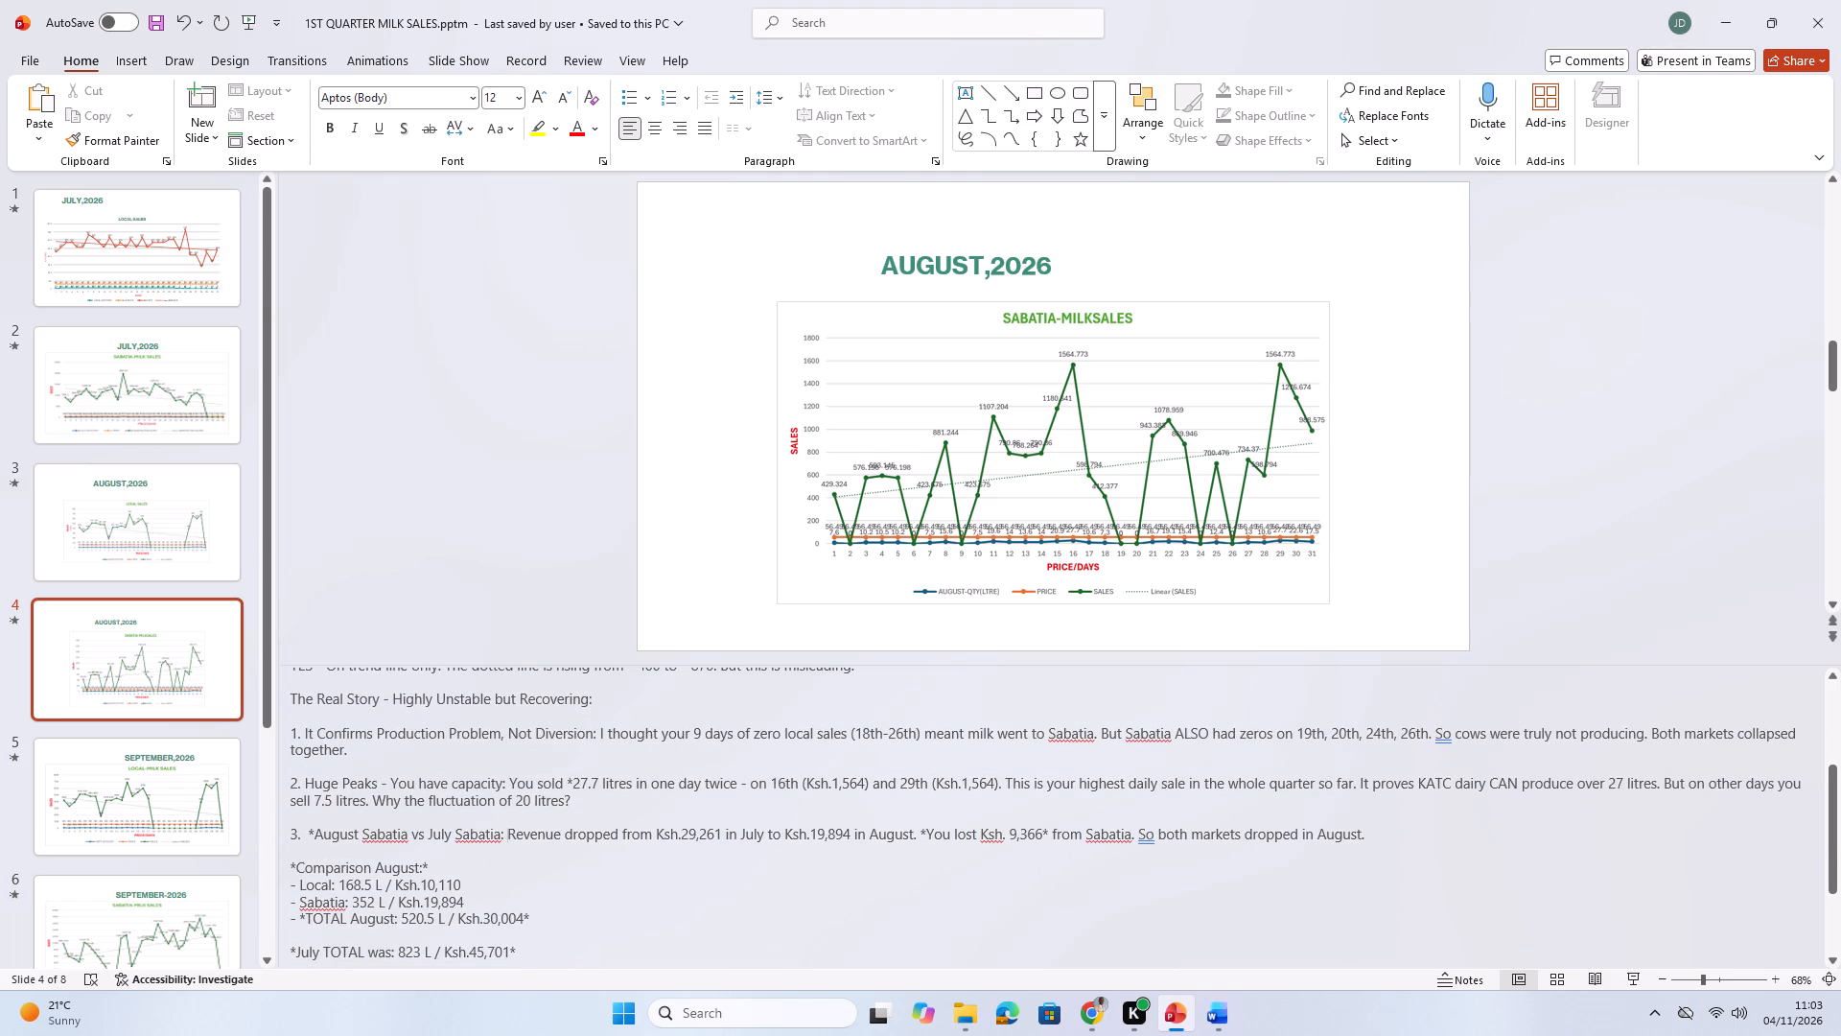
left_click(315, 831)
key("Return")
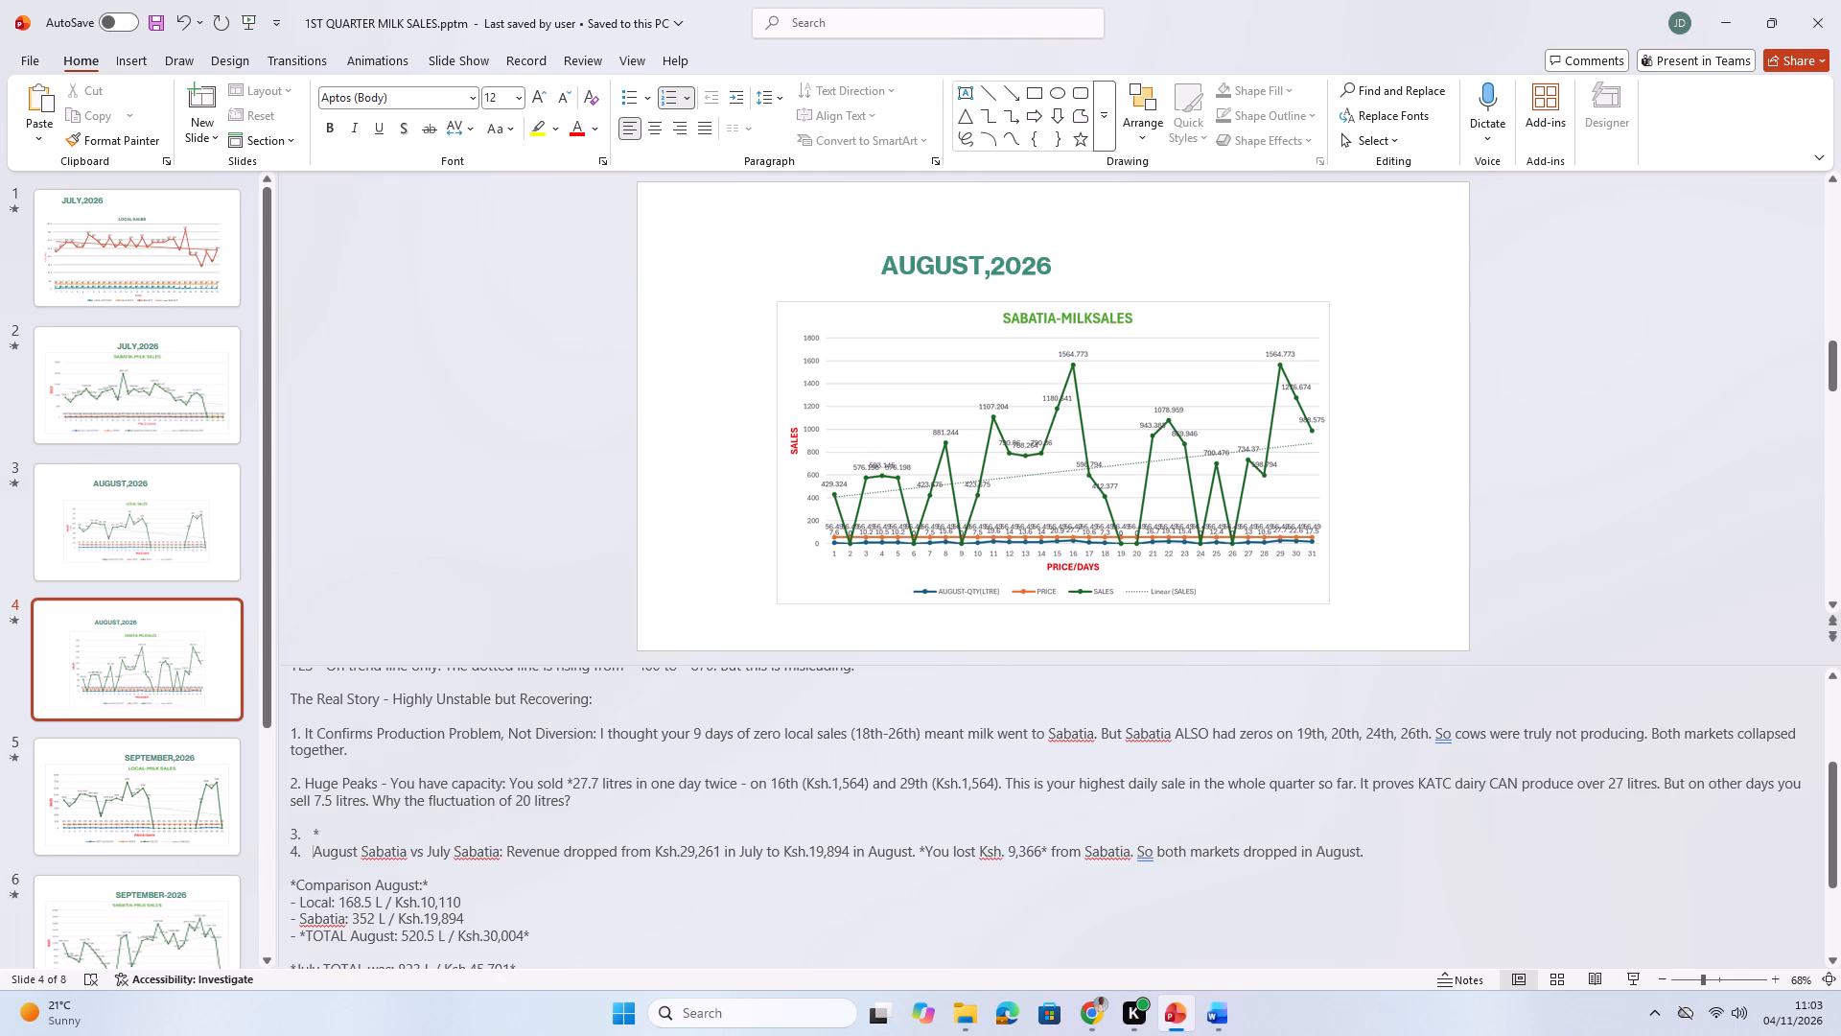
key("BackSpace")
key("BackSpace")
key("BackSpace")
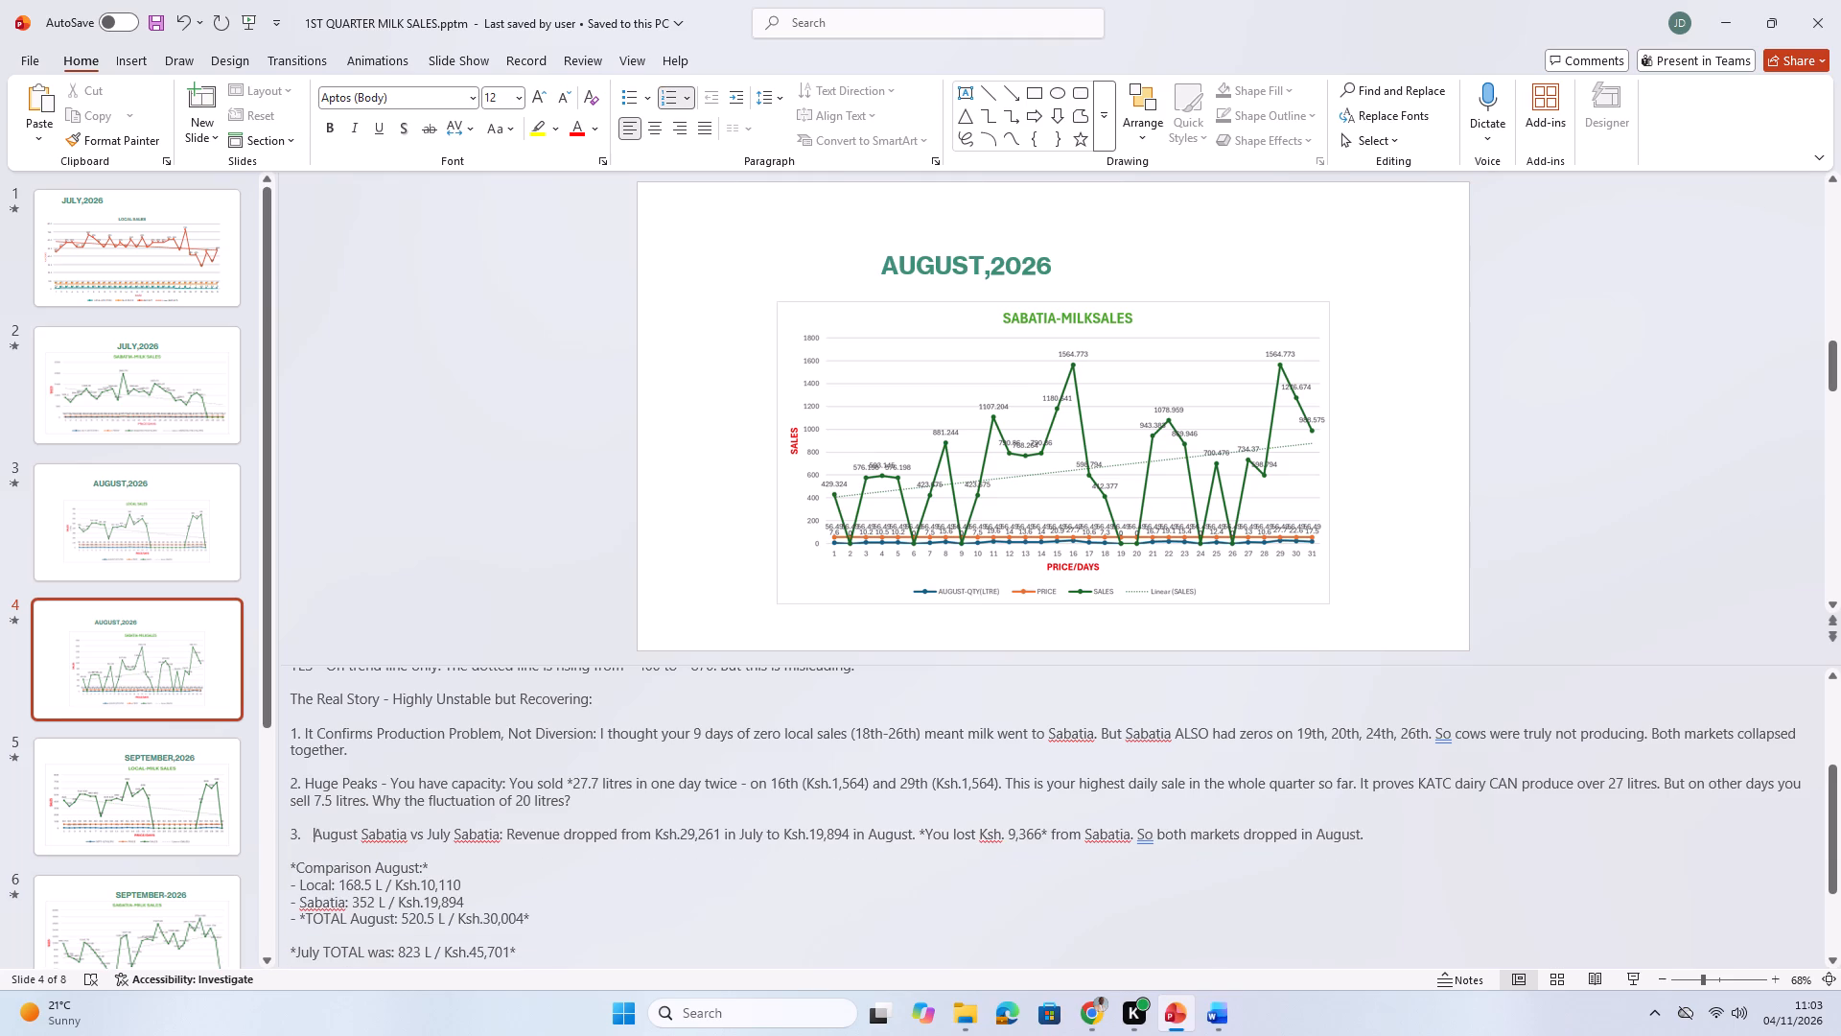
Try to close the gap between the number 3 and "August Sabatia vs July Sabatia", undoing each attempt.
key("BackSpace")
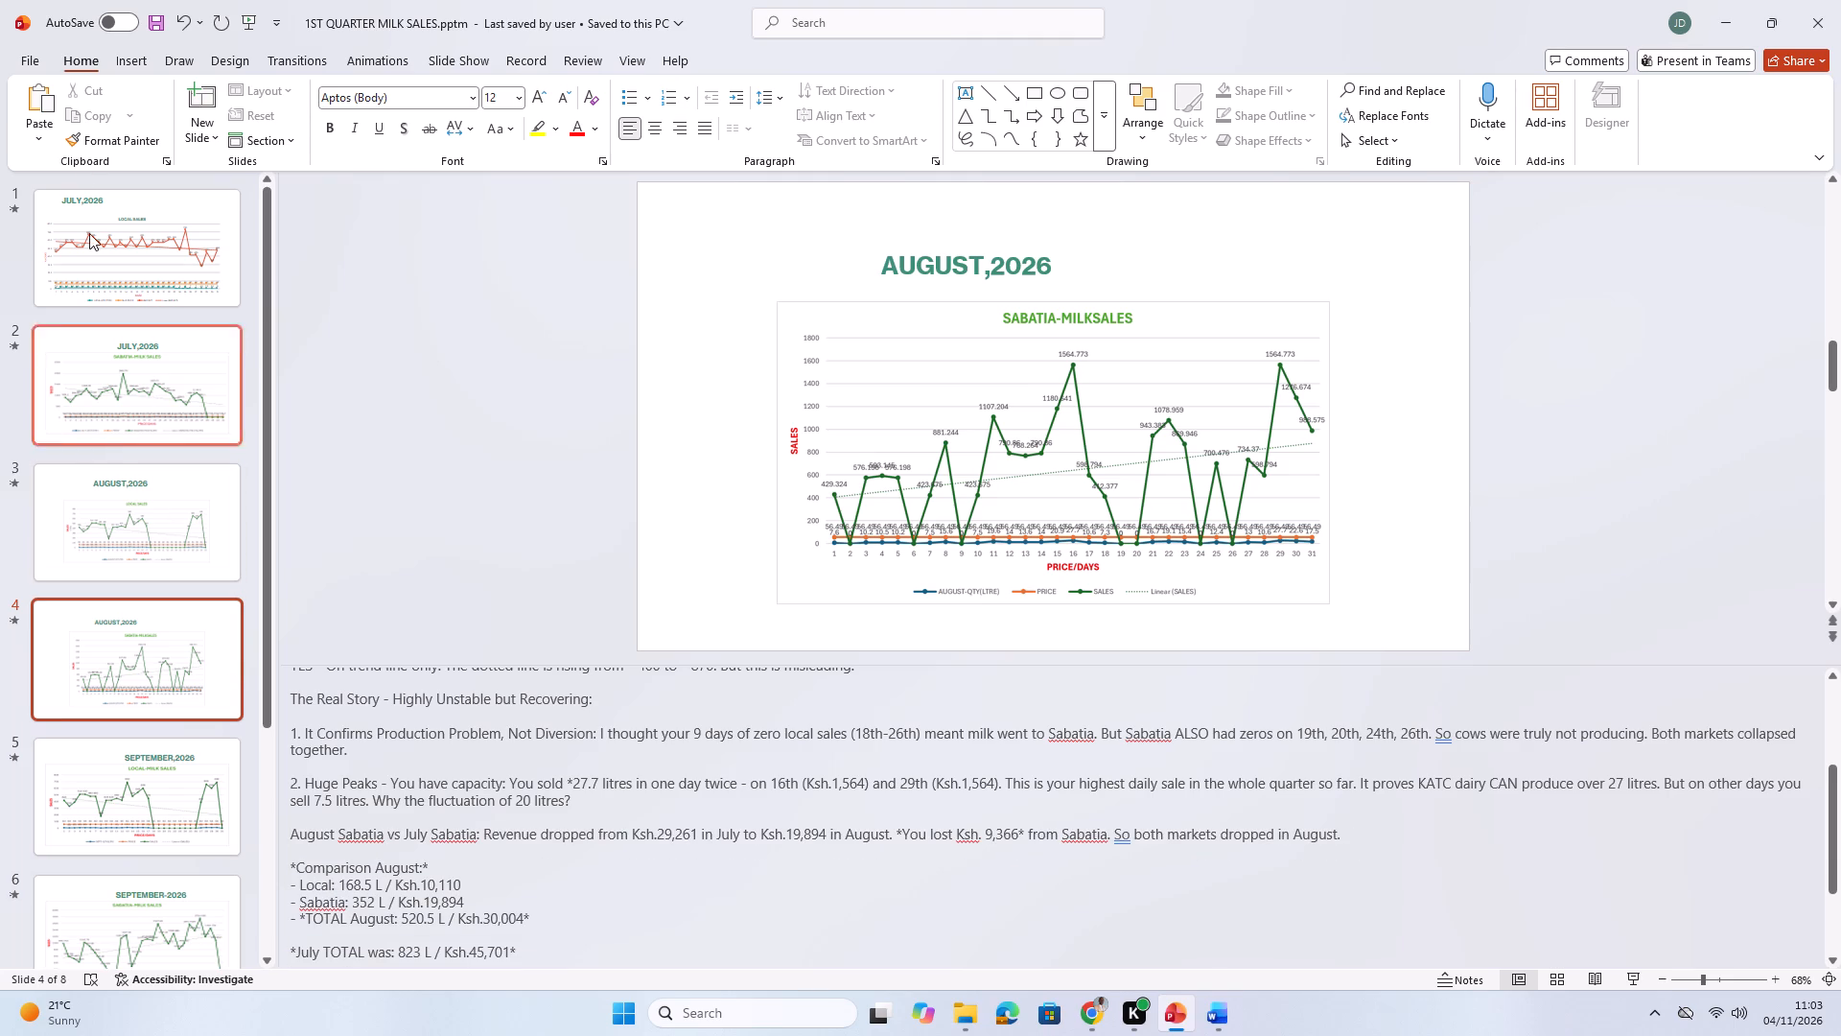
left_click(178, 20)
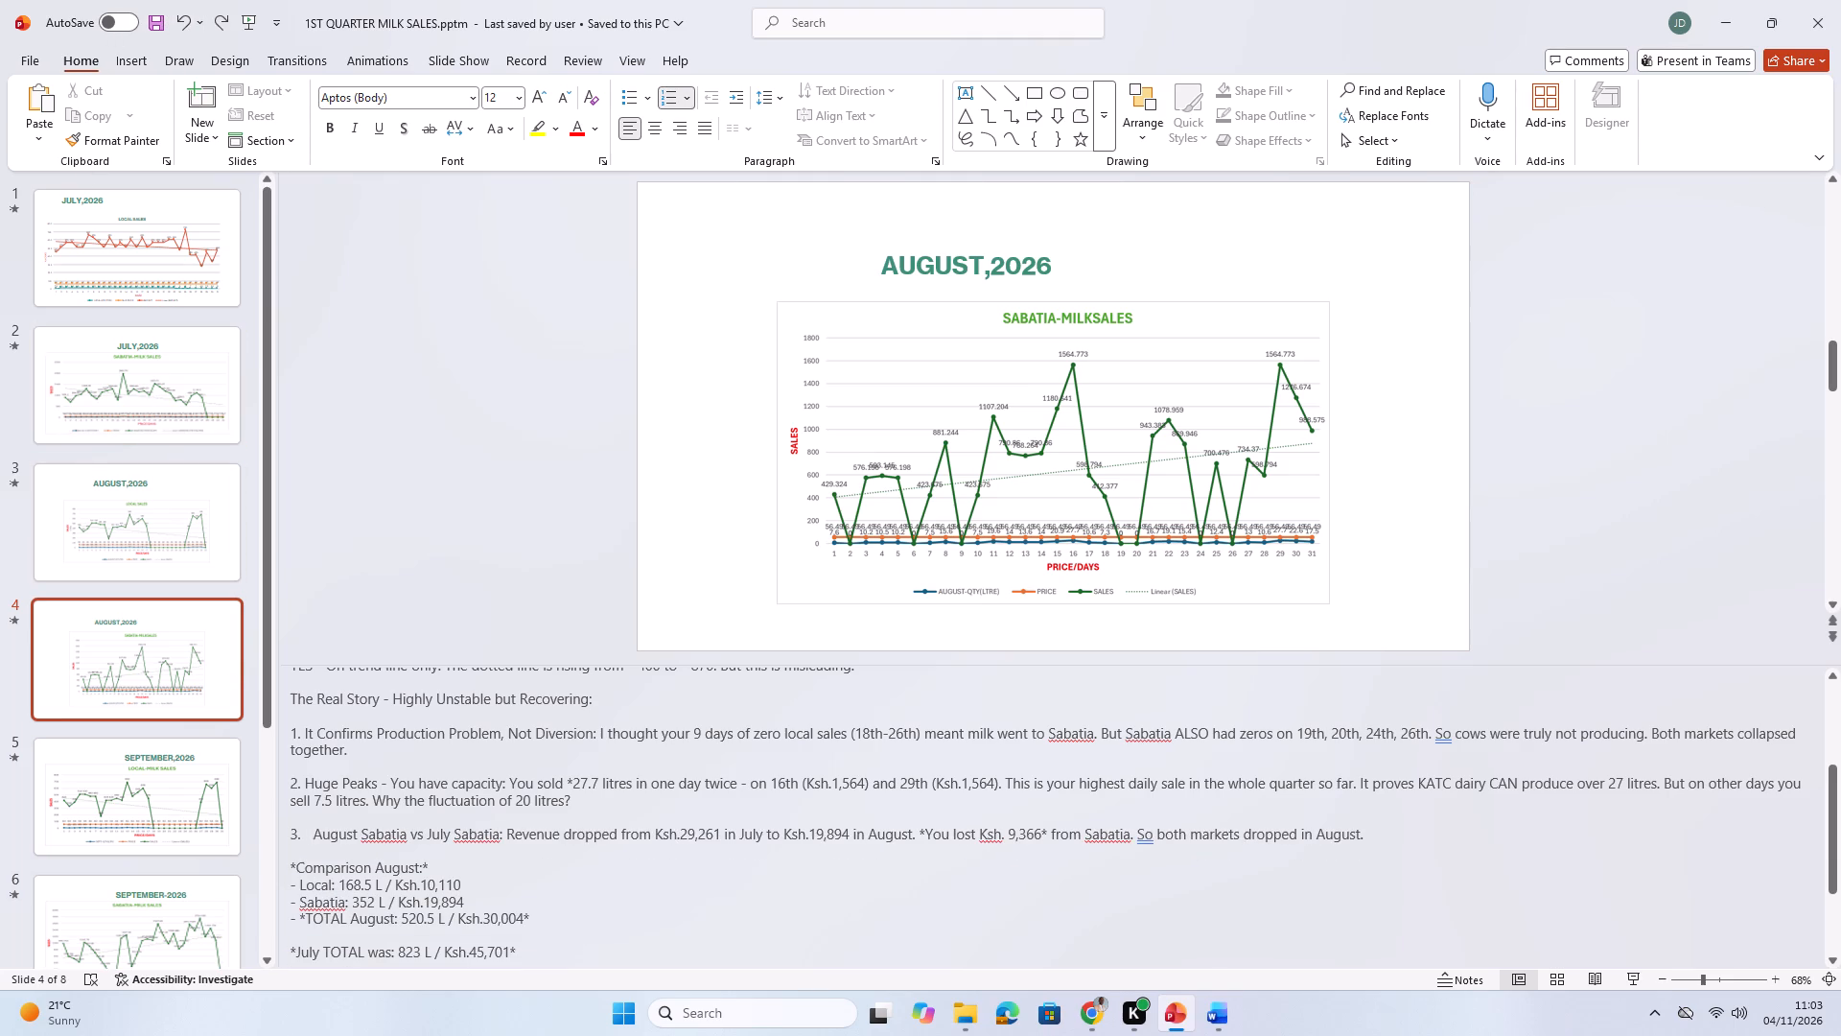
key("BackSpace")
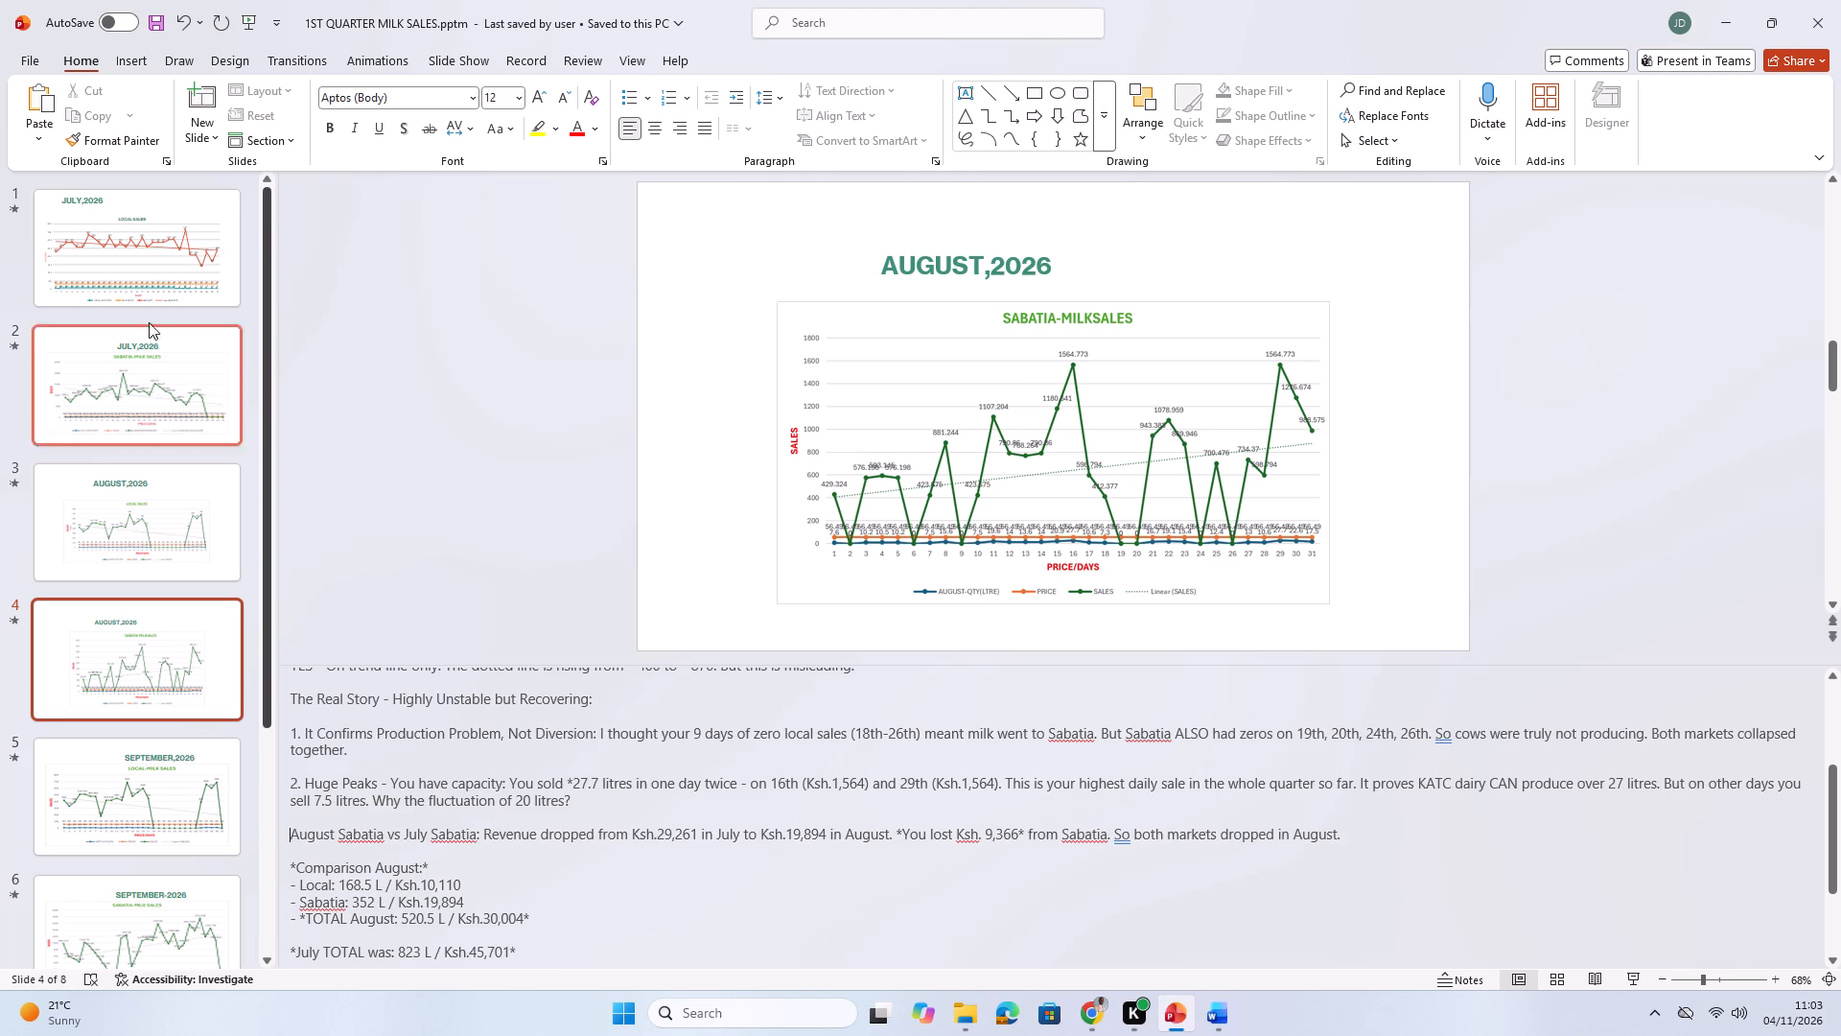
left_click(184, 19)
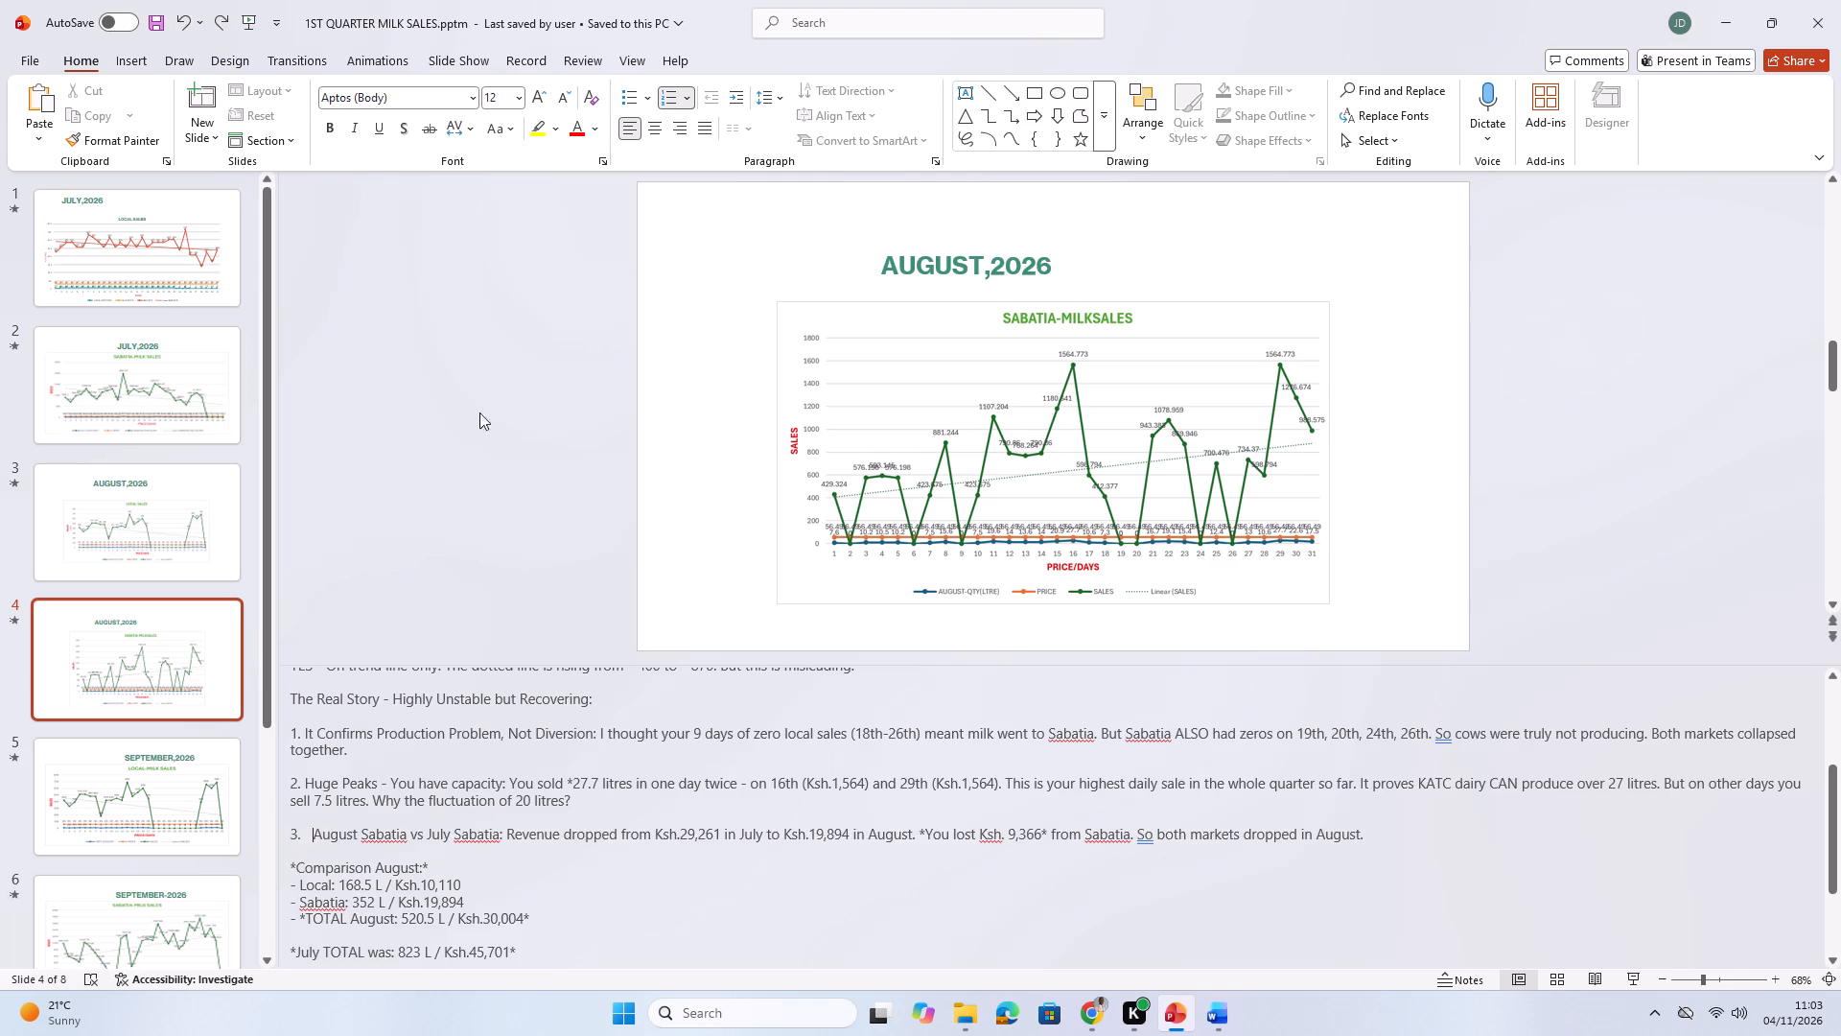
Remove the asterisk after "Comparison August:" and the asterisks around the TOTAL August entry, also dropping the space after that entry's dash.
scroll(577, 761, "down", 5)
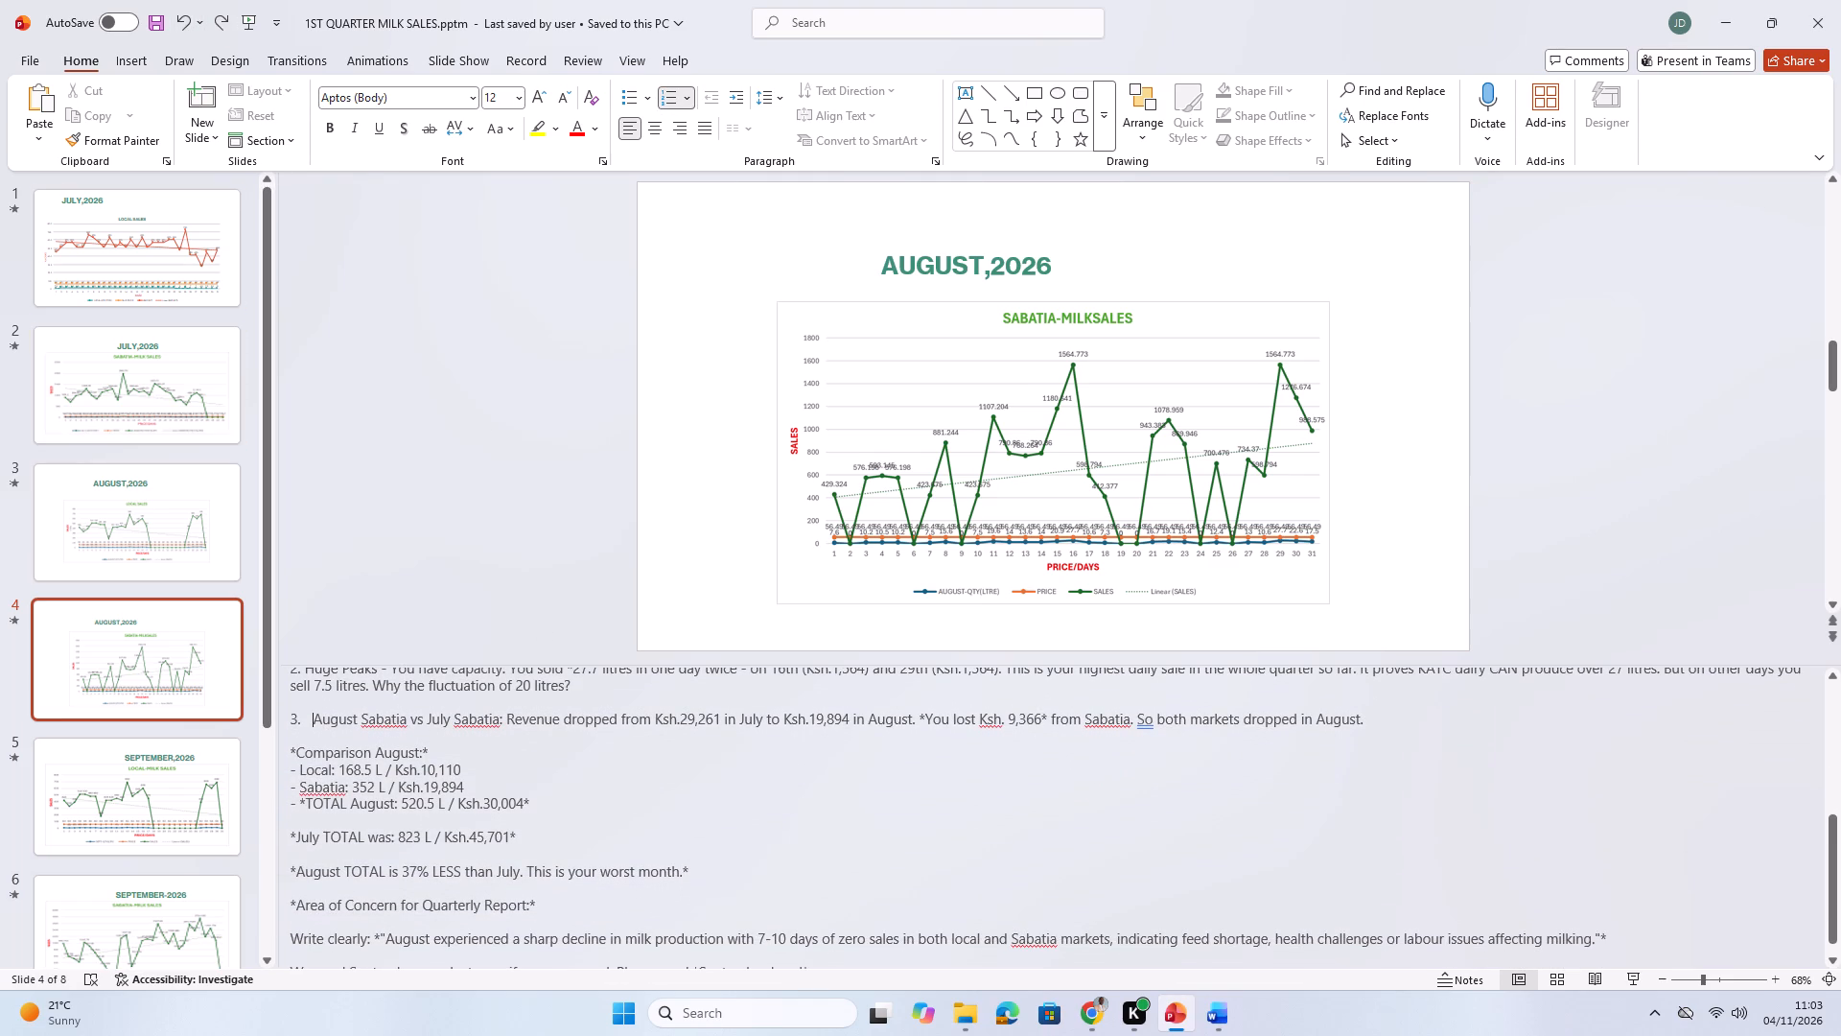
left_click(431, 747)
key("BackSpace")
left_click(301, 797)
key("BackSpace")
left_click(300, 800)
key("BackSpace")
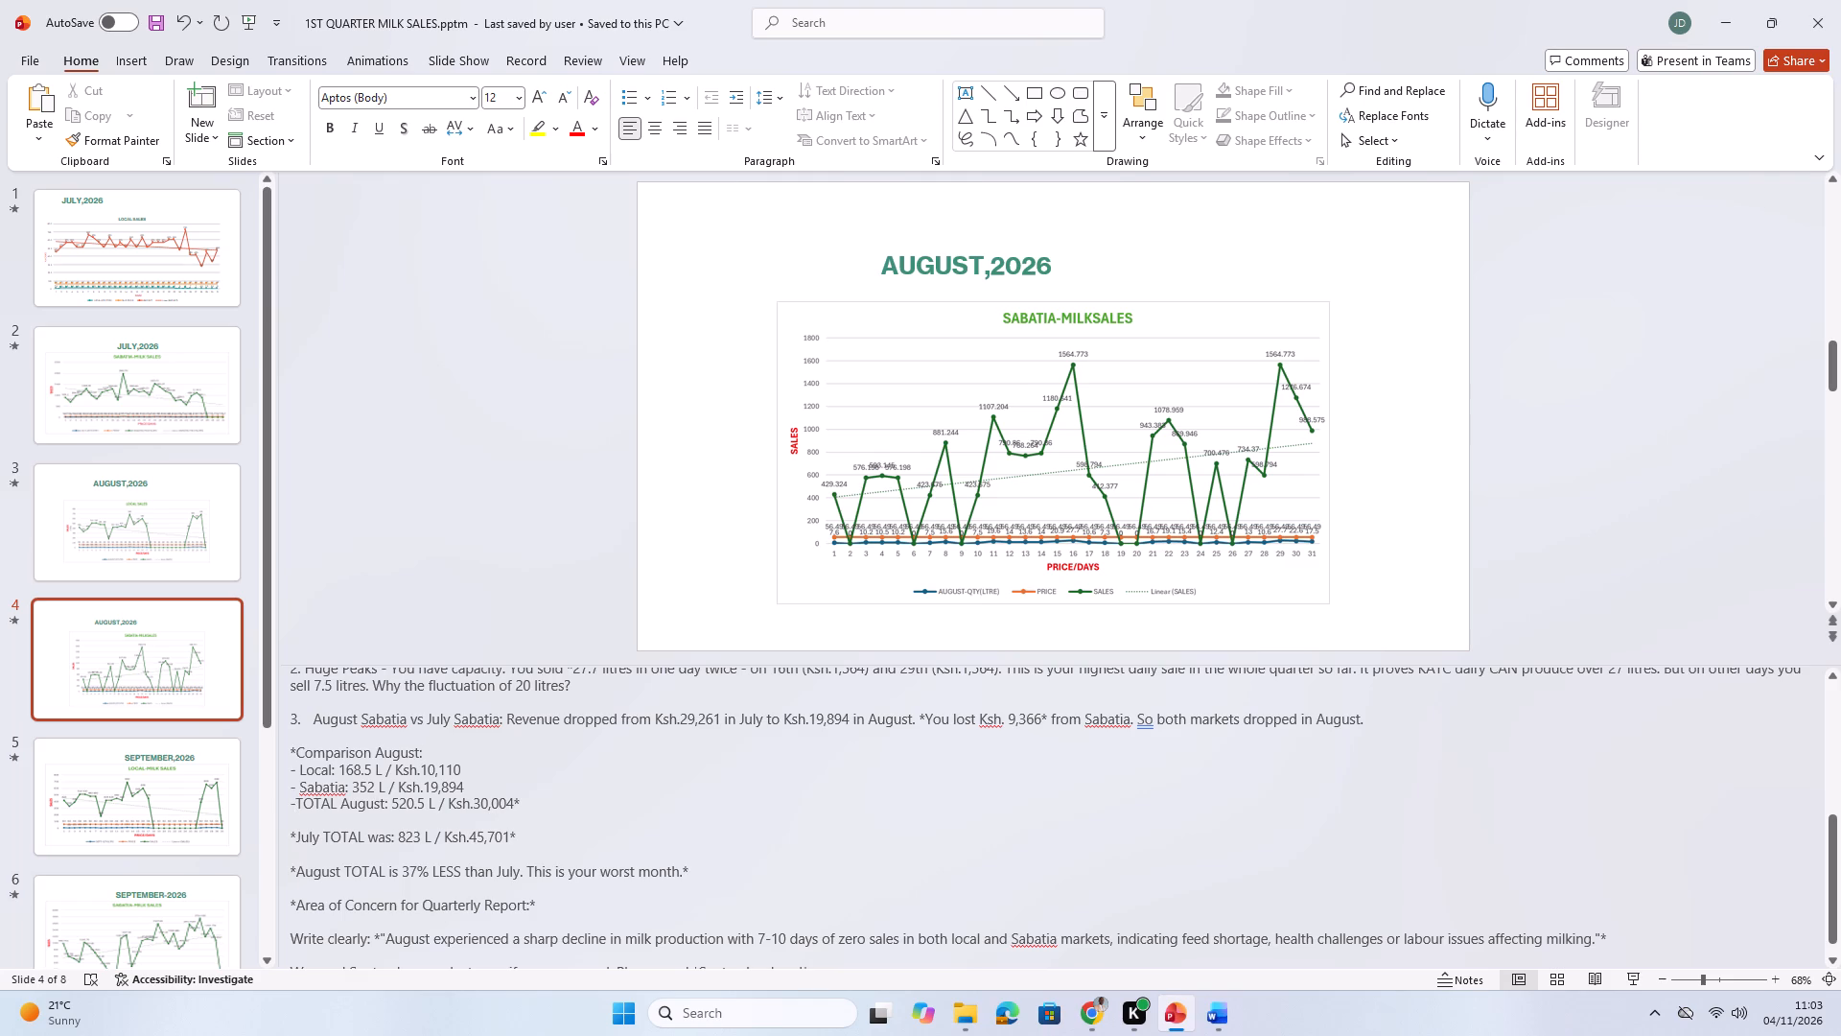
scroll(364, 800, "down", 2)
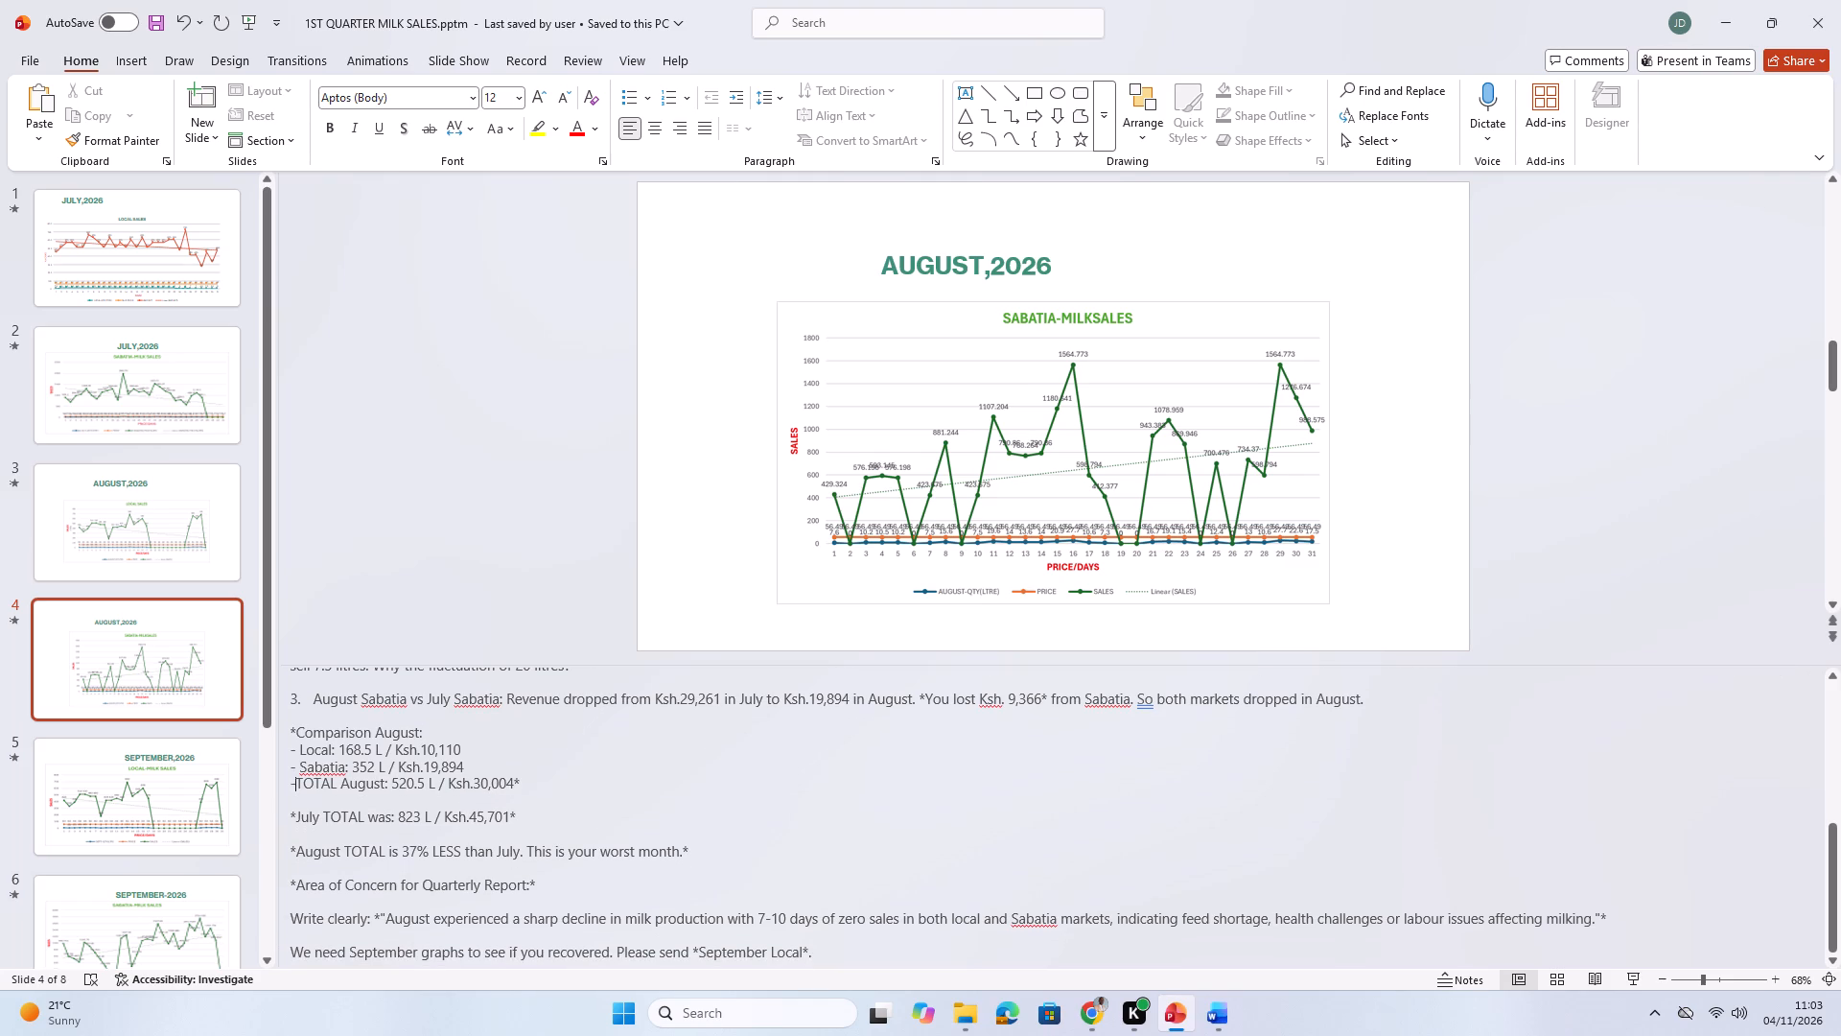
left_click(522, 779)
key("BackSpace")
Remove the asterisks around the "July TOTAL was" line and the "August TOTAL is 37% LESS than July" line.
left_click(517, 816)
key("BackSpace")
scroll(506, 819, "down", 2)
left_click(295, 817)
key("BackSpace")
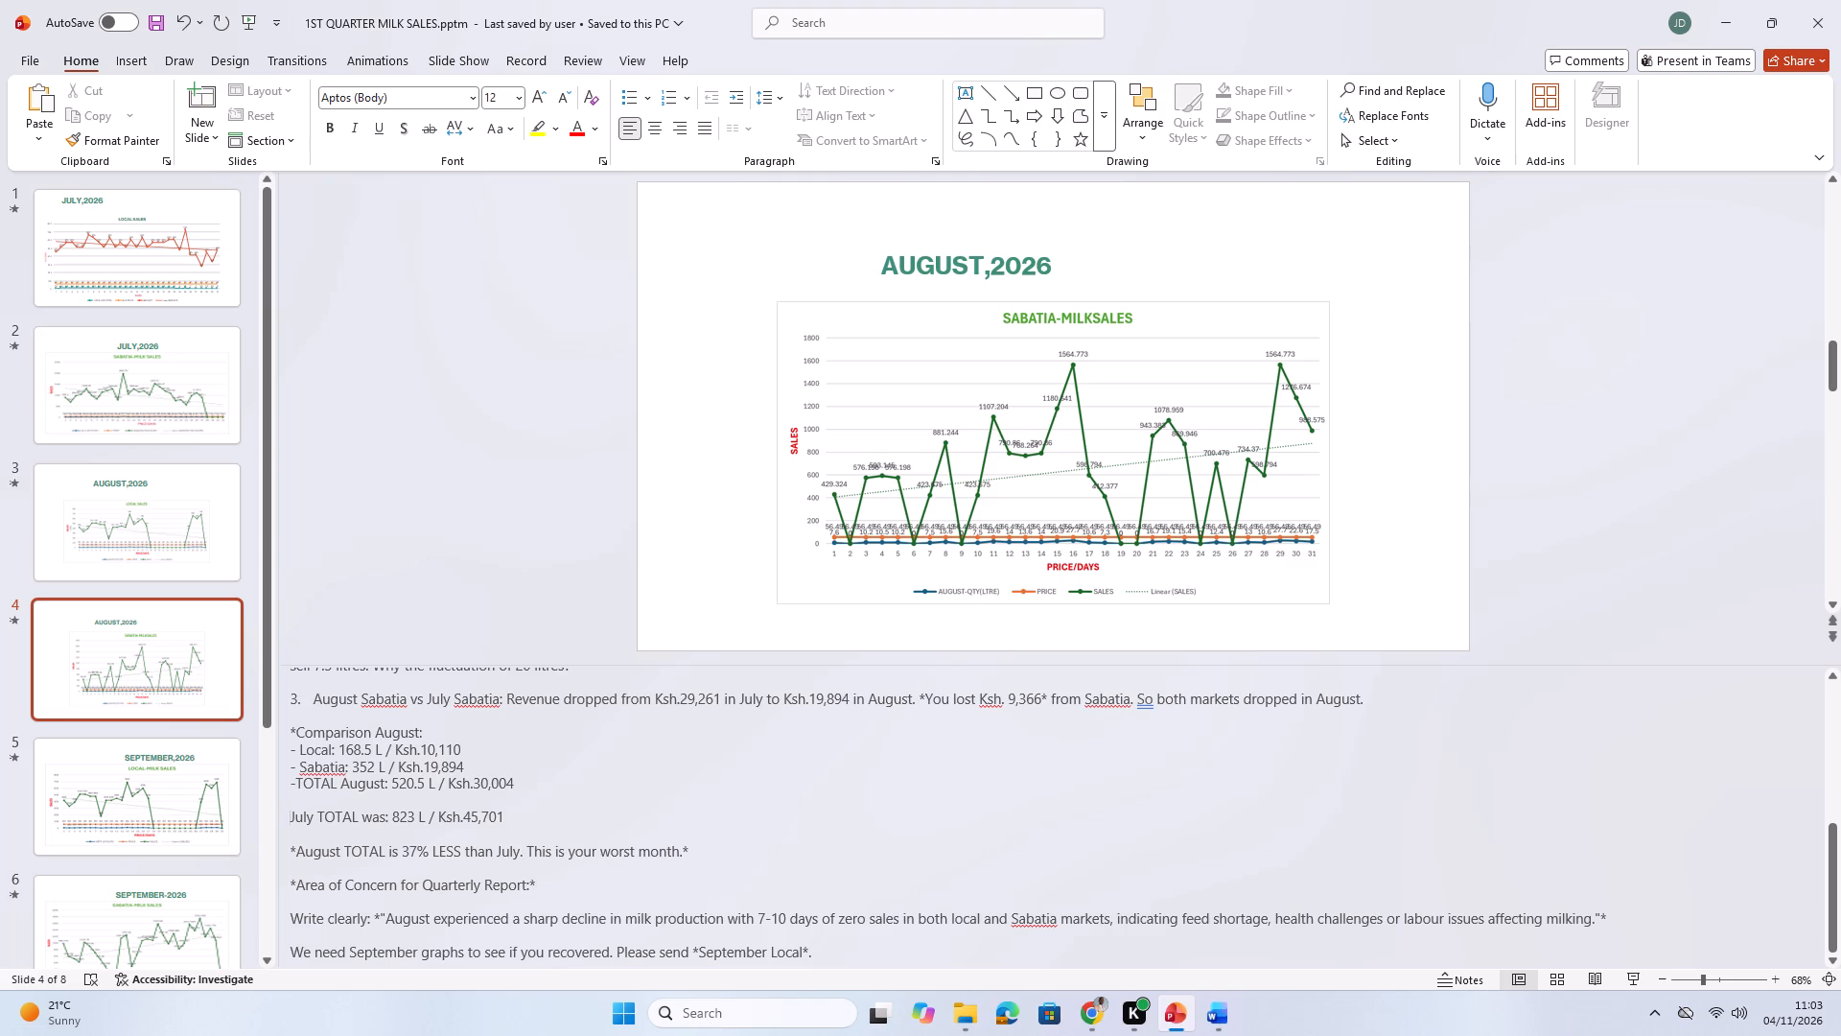
left_click(295, 849)
key("BackSpace")
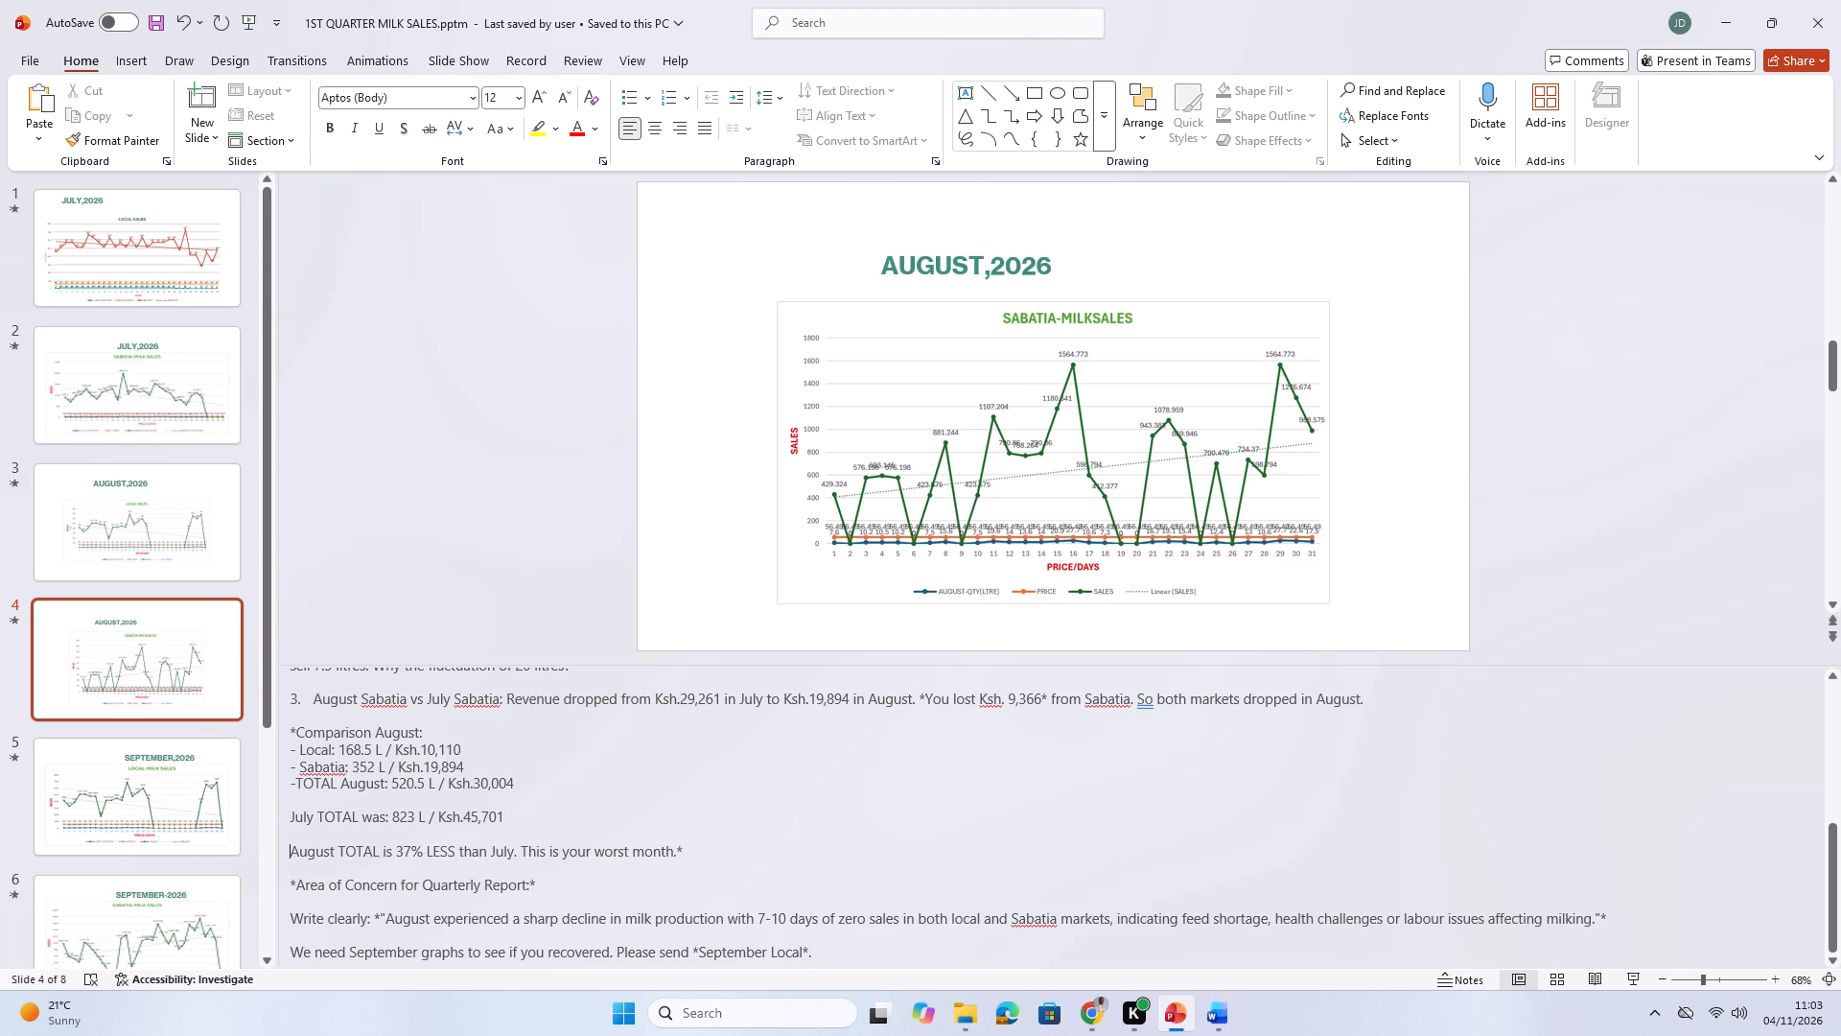
left_click(686, 852)
key("BackSpace")
Remove the asterisks around the "Area of Concern for Quarterly Report:" heading.
scroll(673, 853, "down", 3)
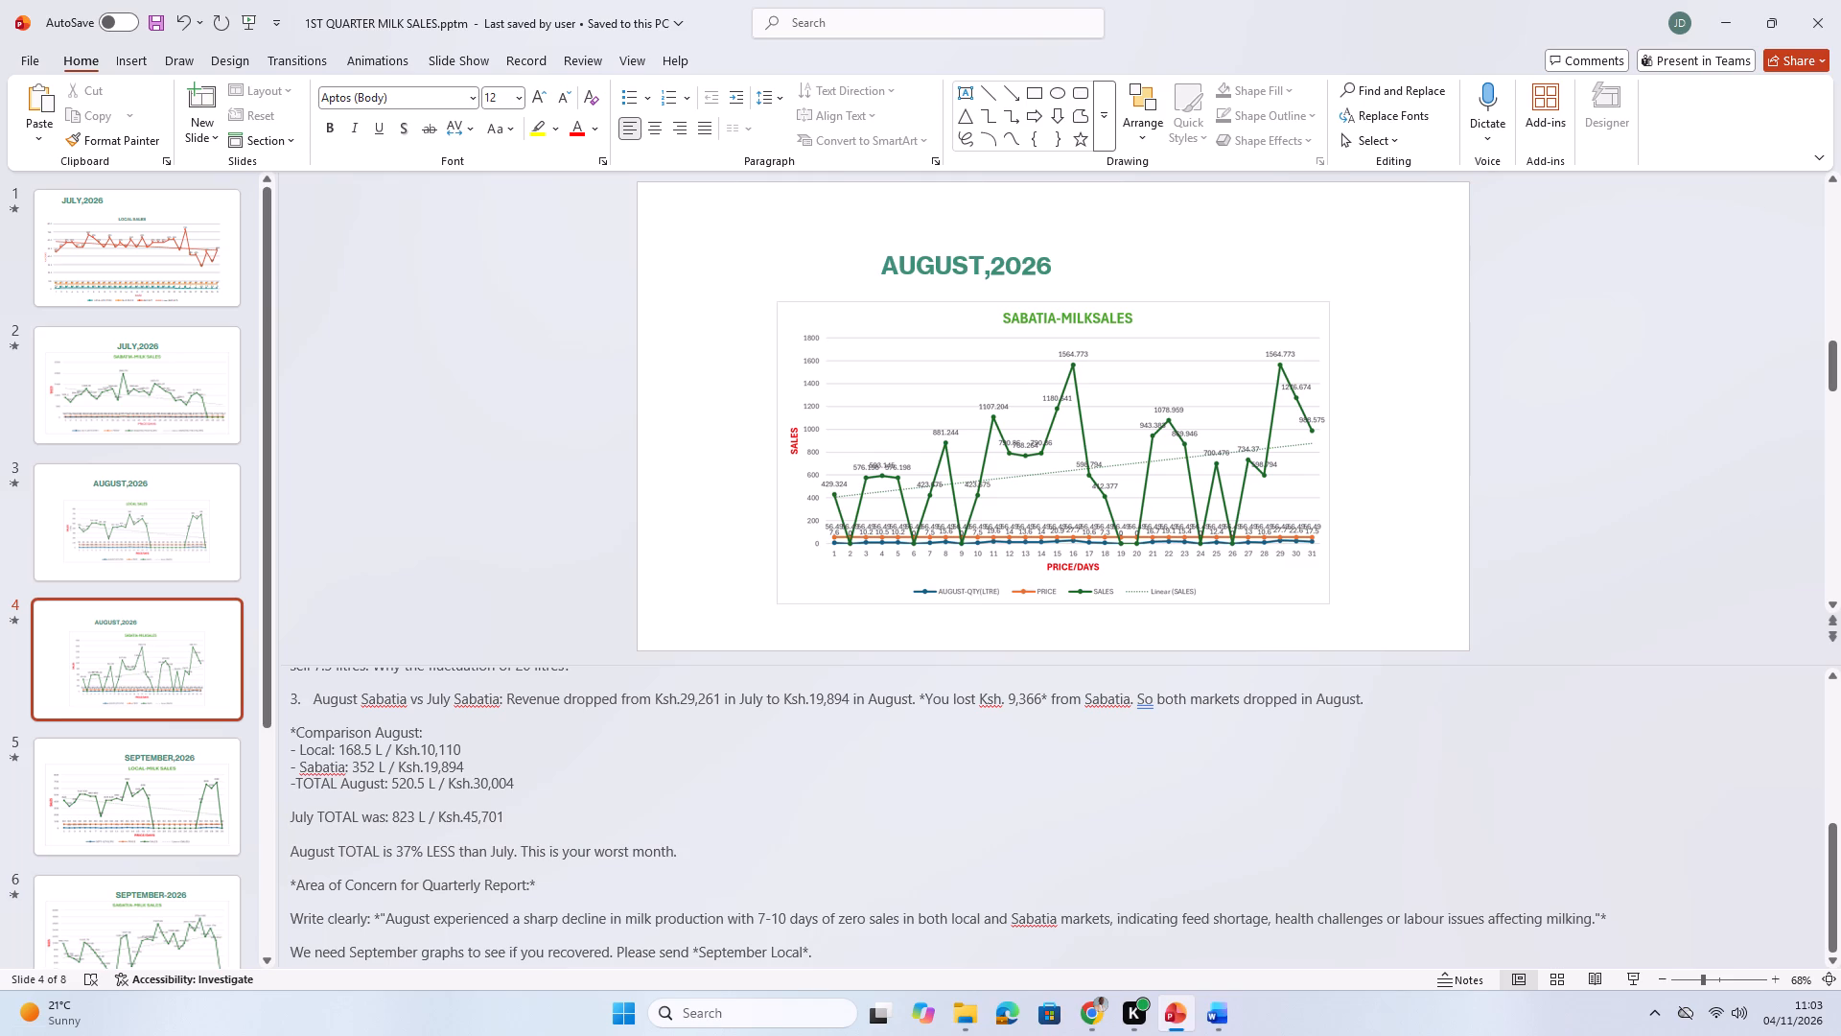
left_click(295, 884)
key("BackSpace")
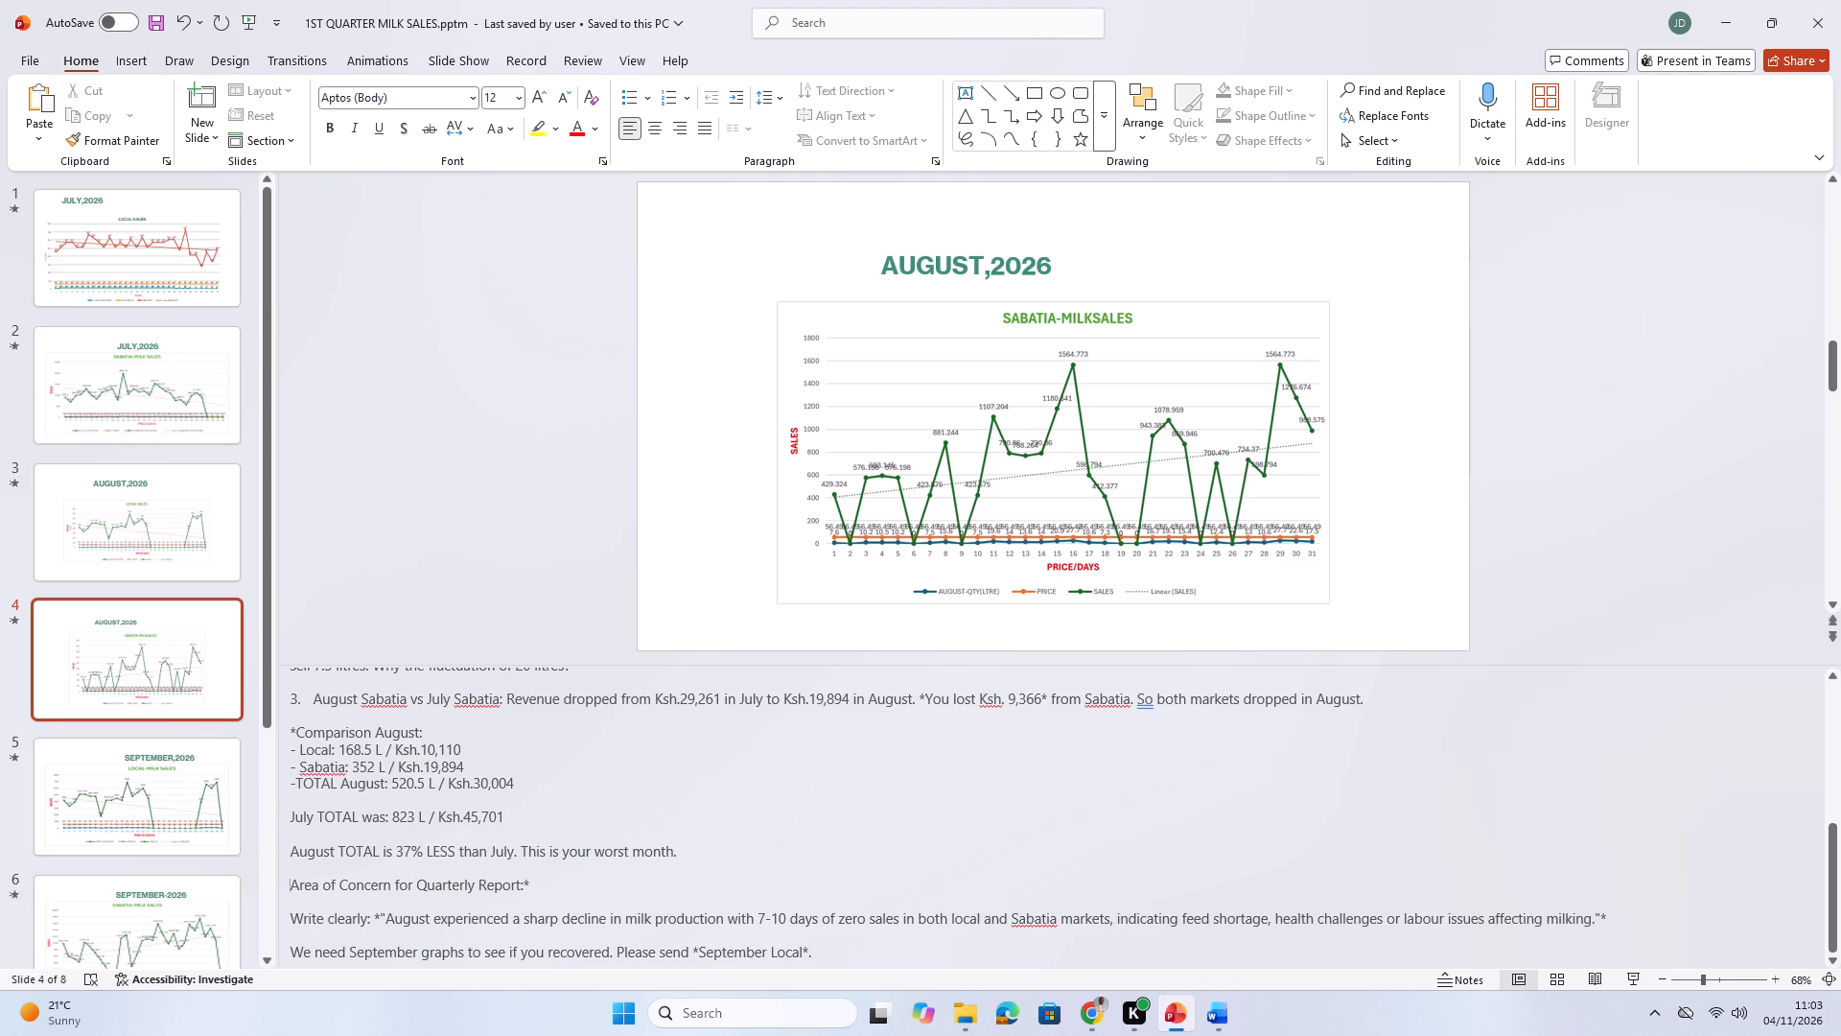
left_click(532, 885)
key("BackSpace")
scroll(524, 882, "down", 5)
Remove the asterisks around the quoted "Write clearly" statement and around "September Local" in the closing line.
left_click(808, 953)
key("BackSpace")
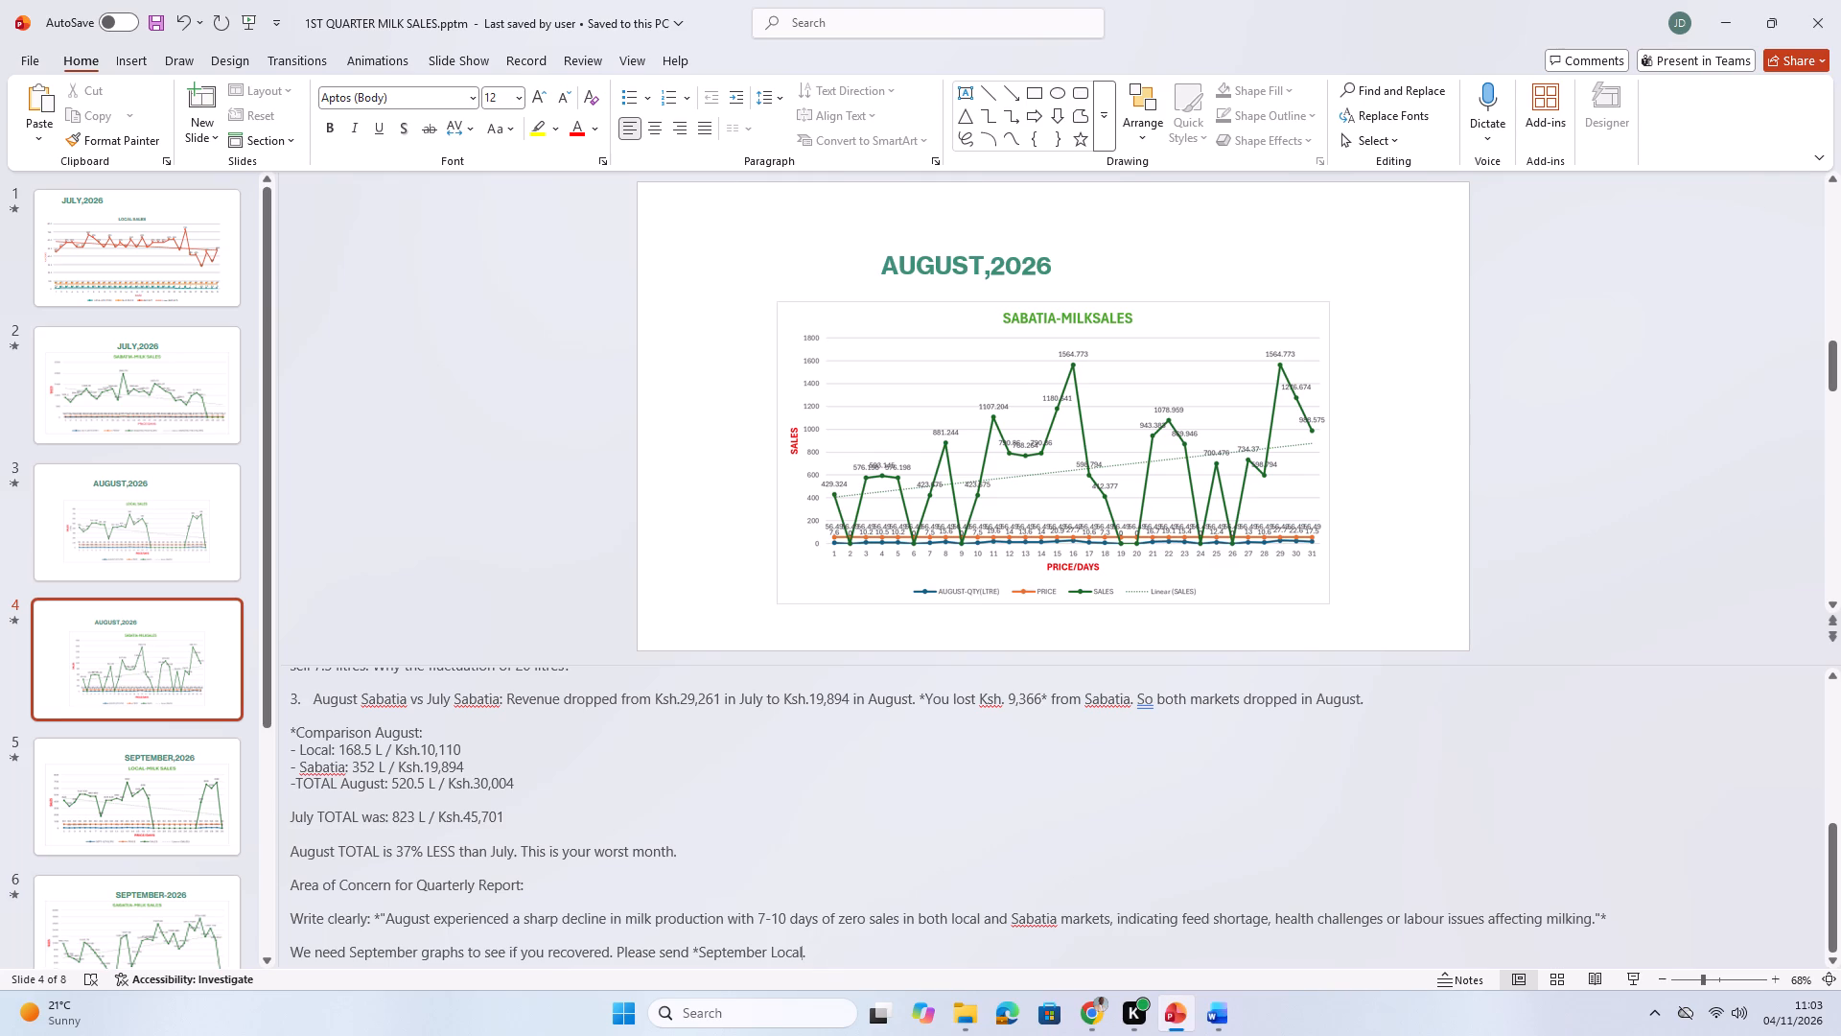
left_click(1609, 917)
key("BackSpace")
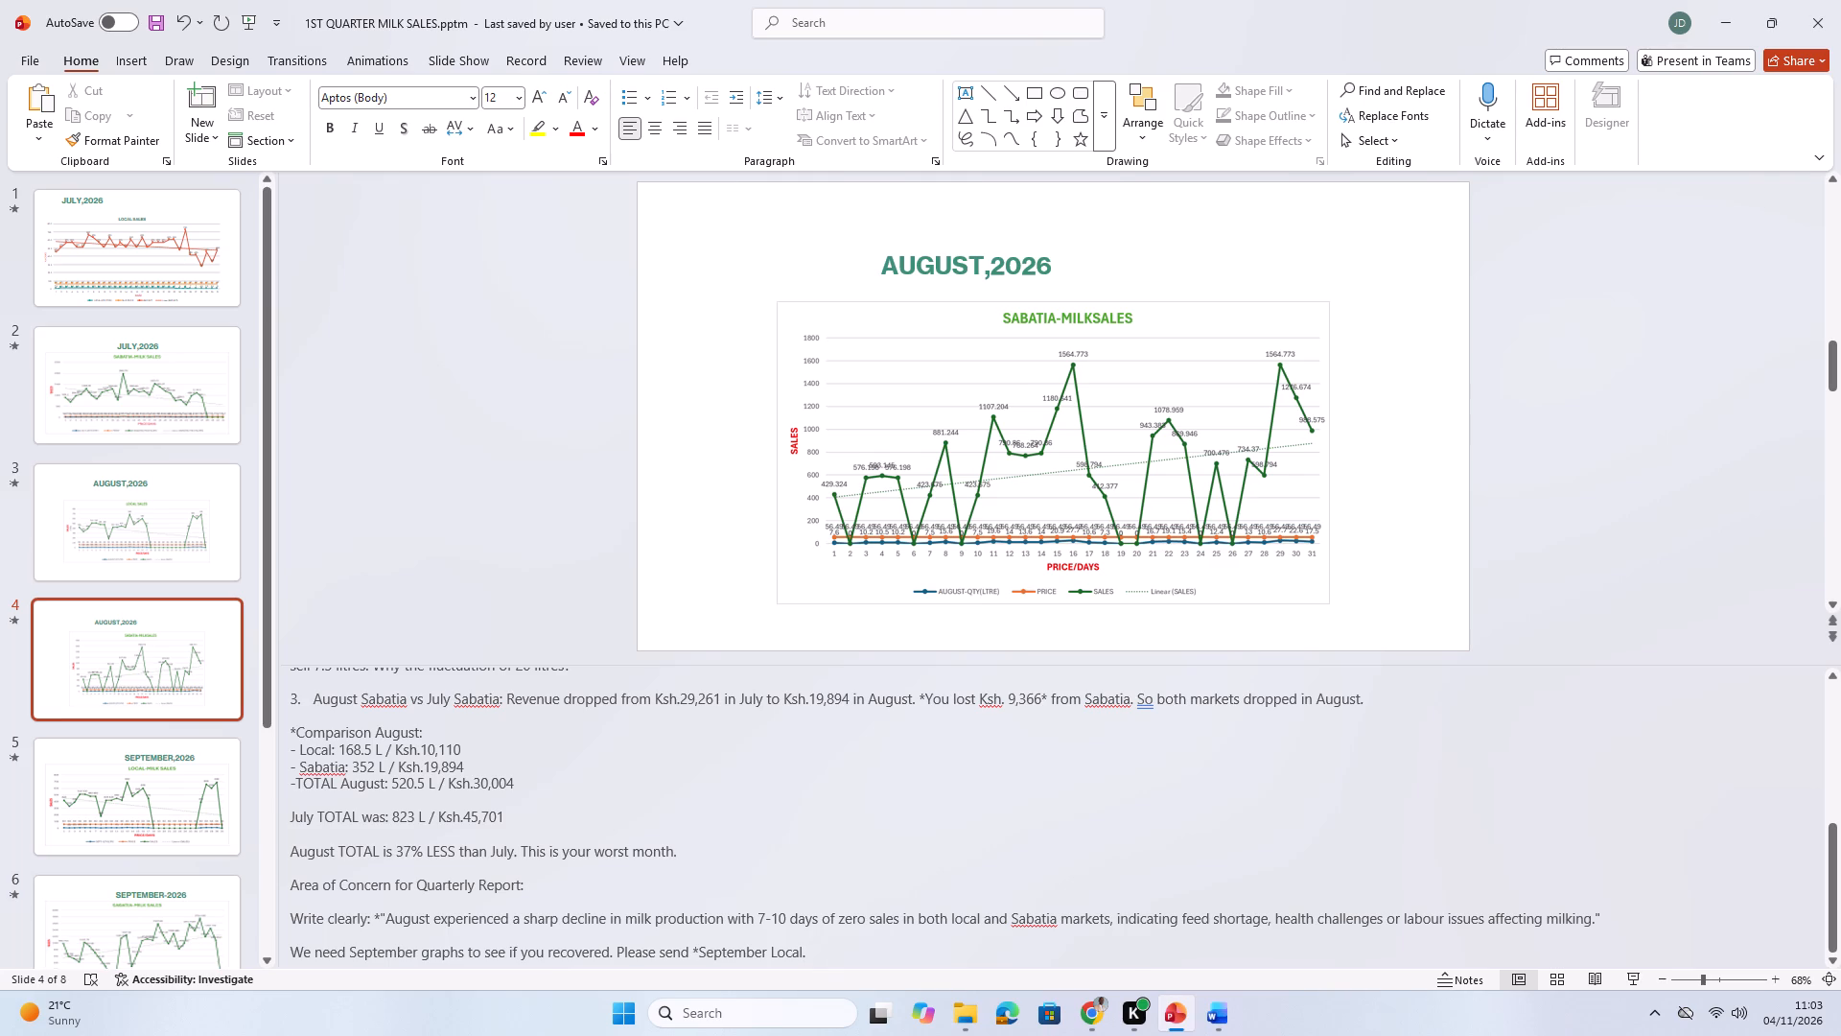
left_click(378, 914)
key("BackSpace")
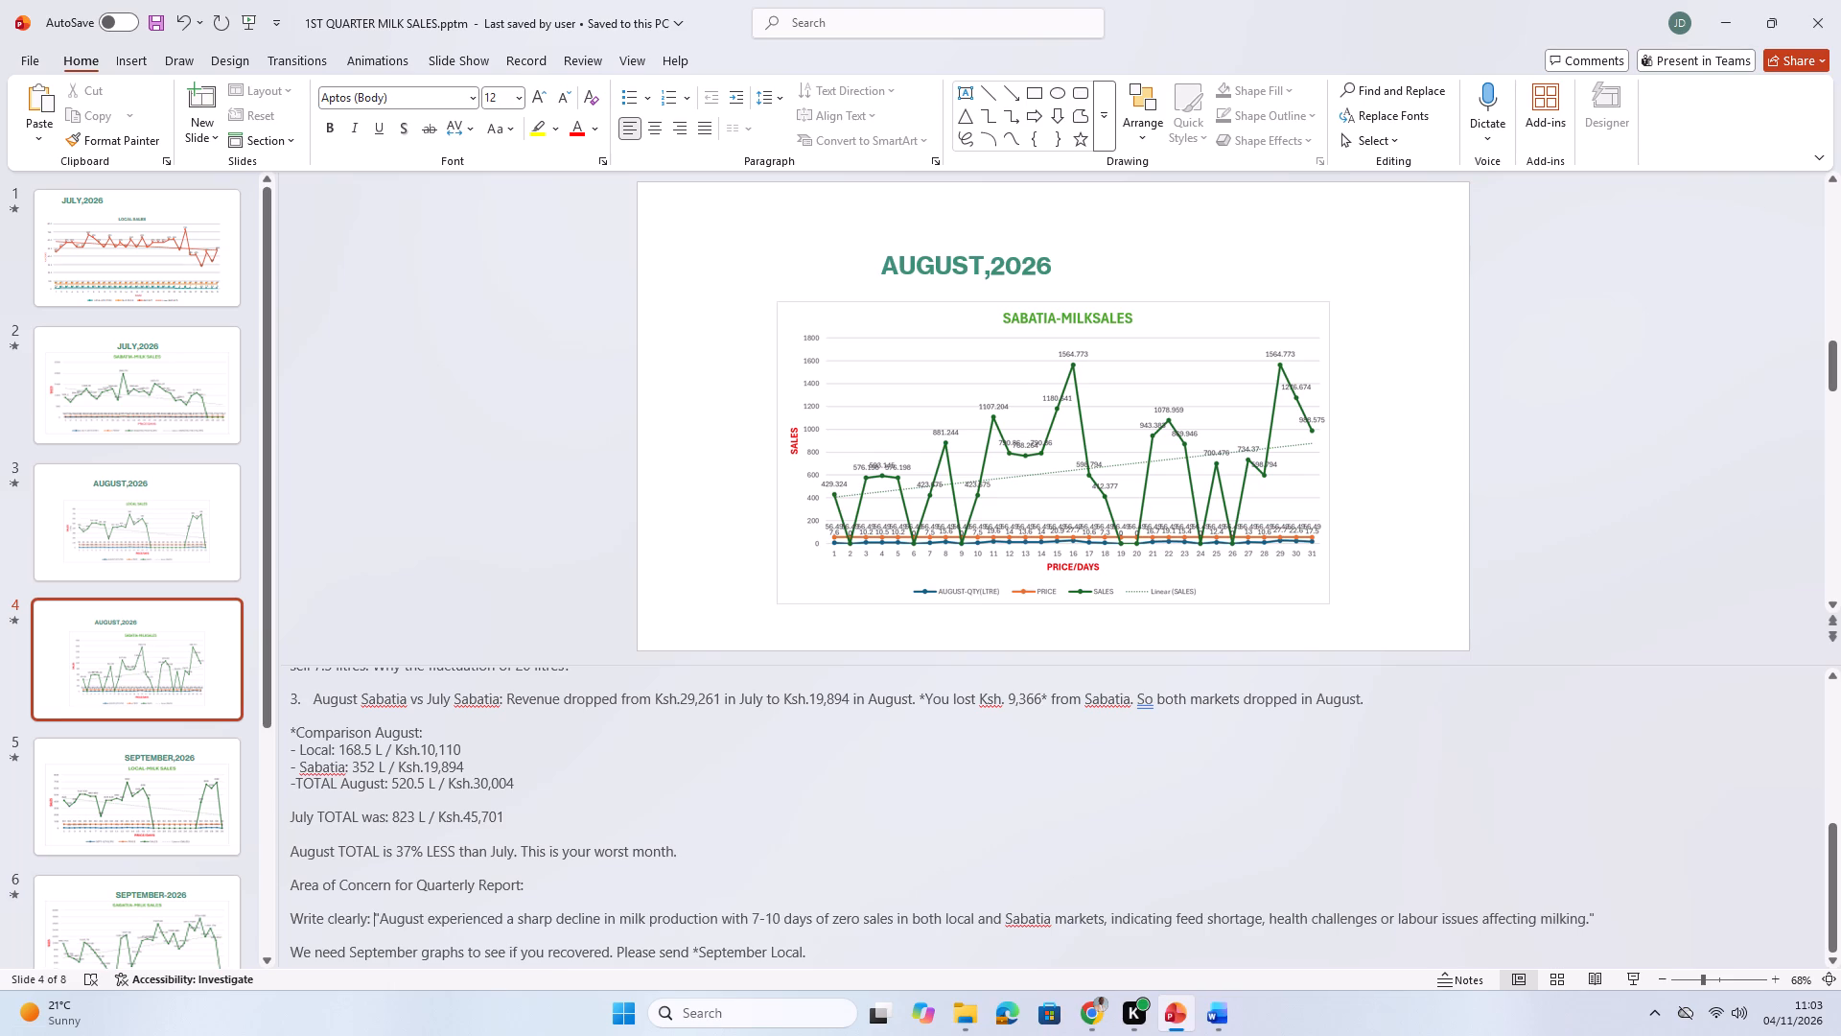
scroll(433, 961, "down", 1)
left_click(701, 950)
key("BackSpace")
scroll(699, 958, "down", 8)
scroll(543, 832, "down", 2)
Remove the asterisk before "27.7 litres" in the Huge Peaks point of the notes.
scroll(543, 832, "down", 1)
scroll(543, 832, "up", 5)
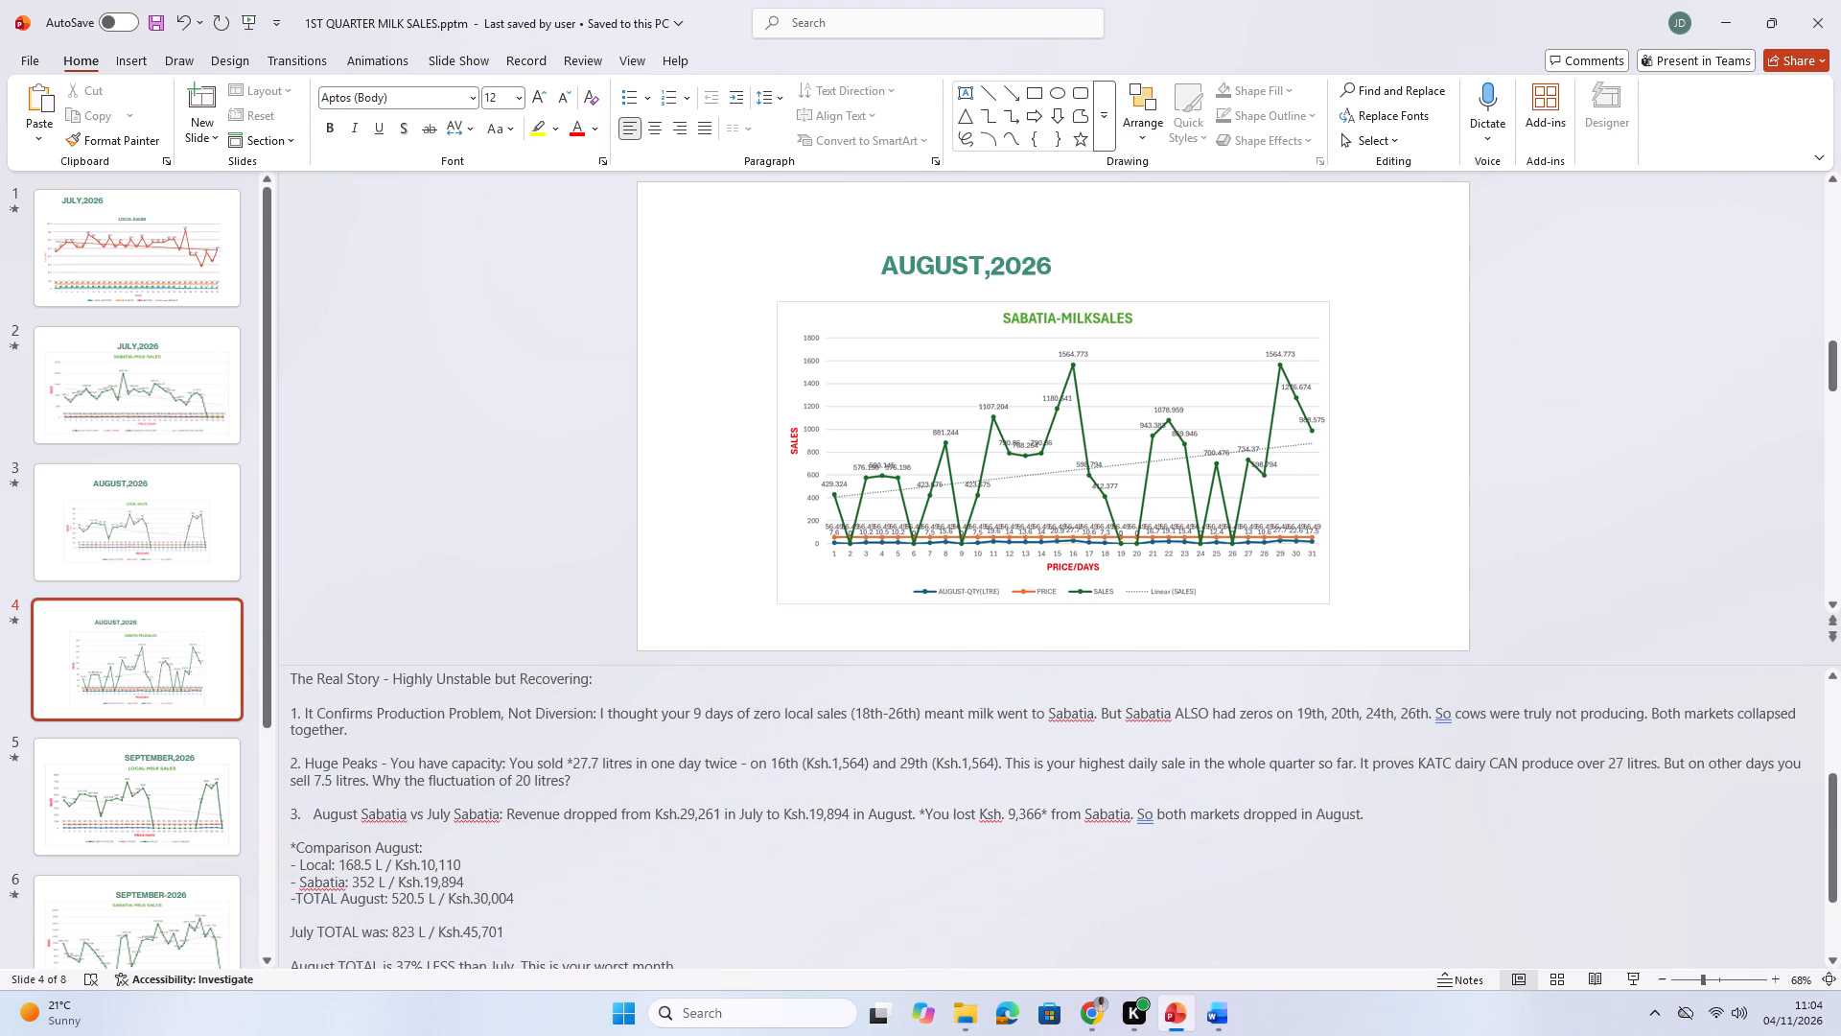
left_click(572, 755)
key("BackSpace")
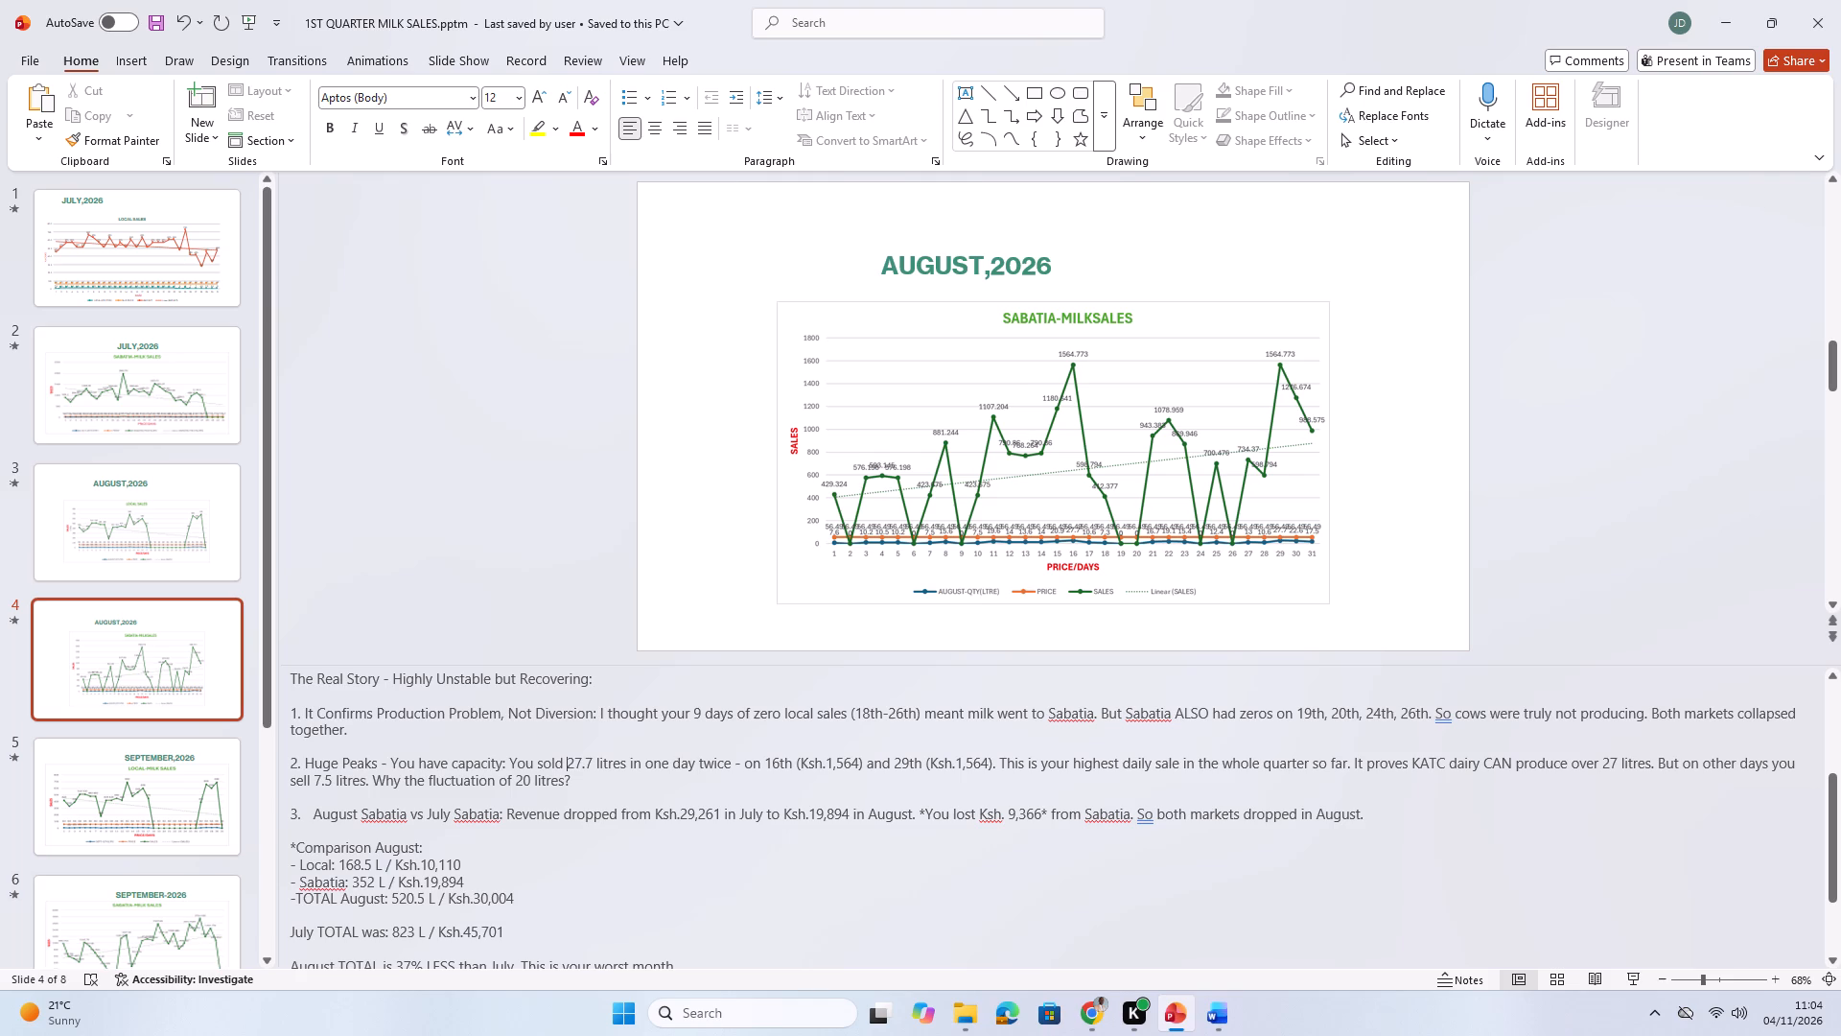
right_click(1444, 716)
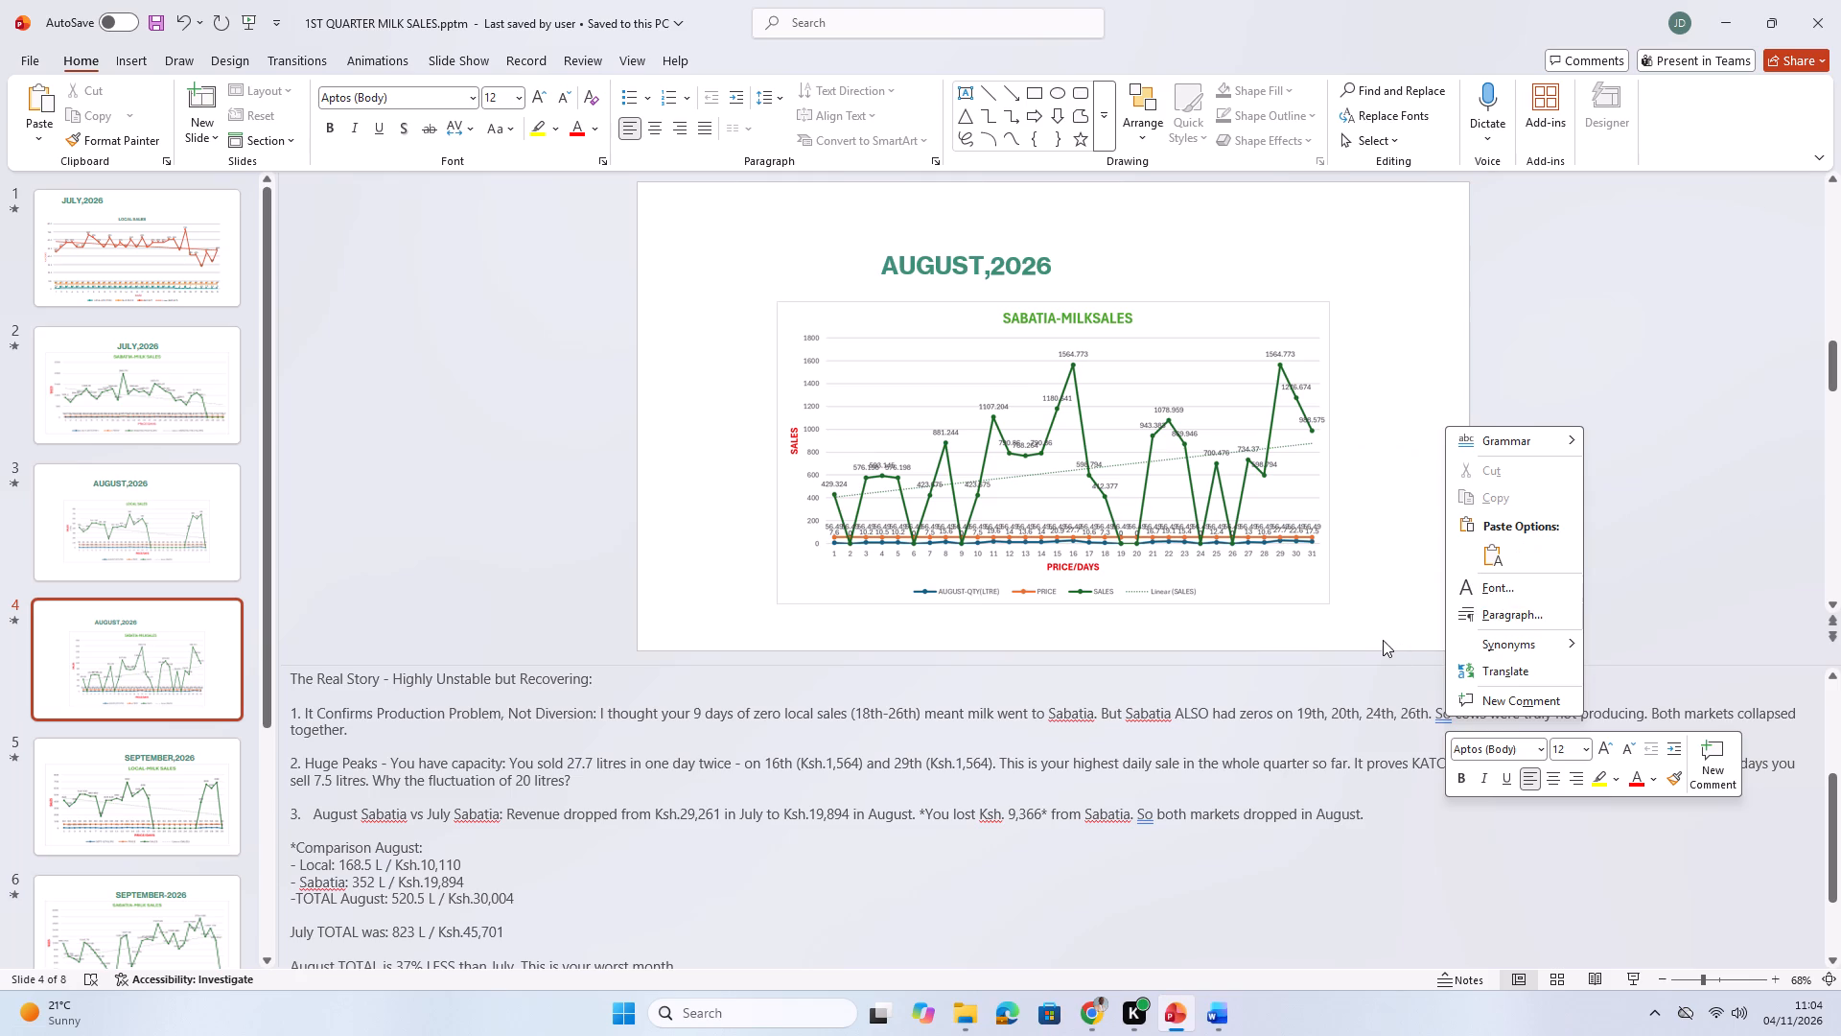
left_click(1390, 679)
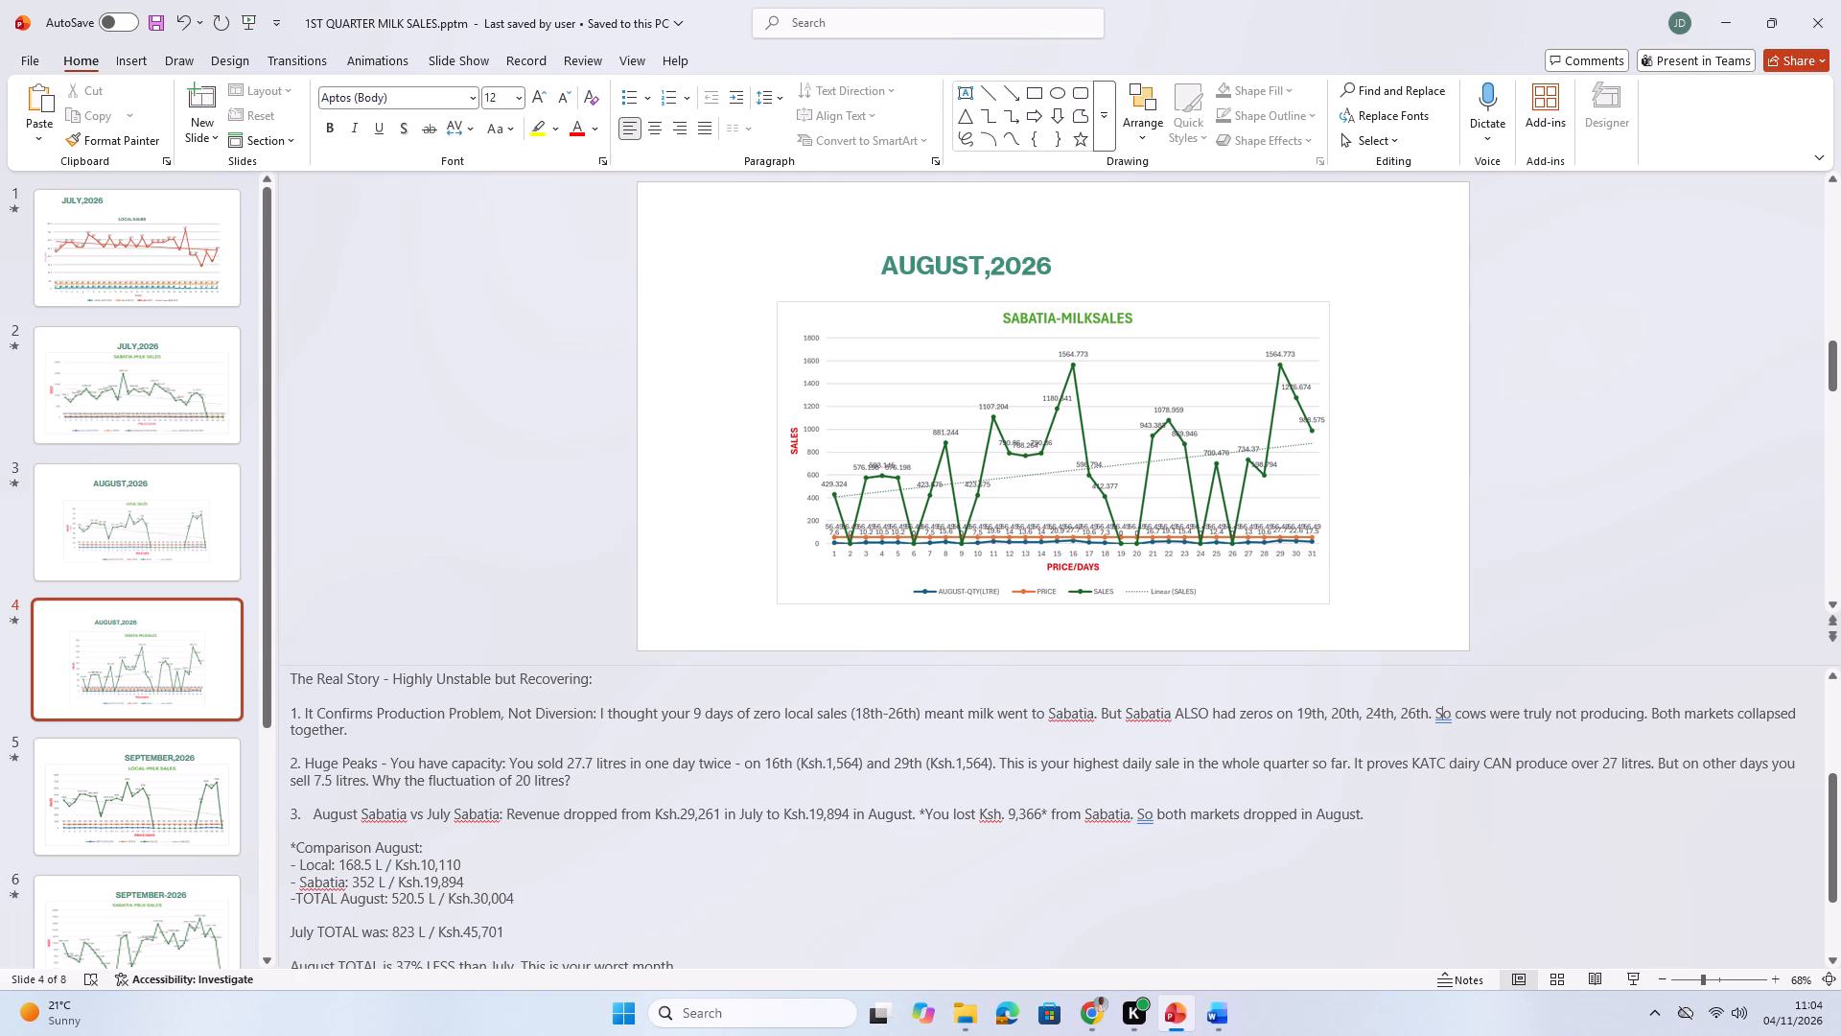
Replace the opening quotation mark before "August experienced" in the "Write clearly" statement with two single quotes.
scroll(1060, 858, "down", 8)
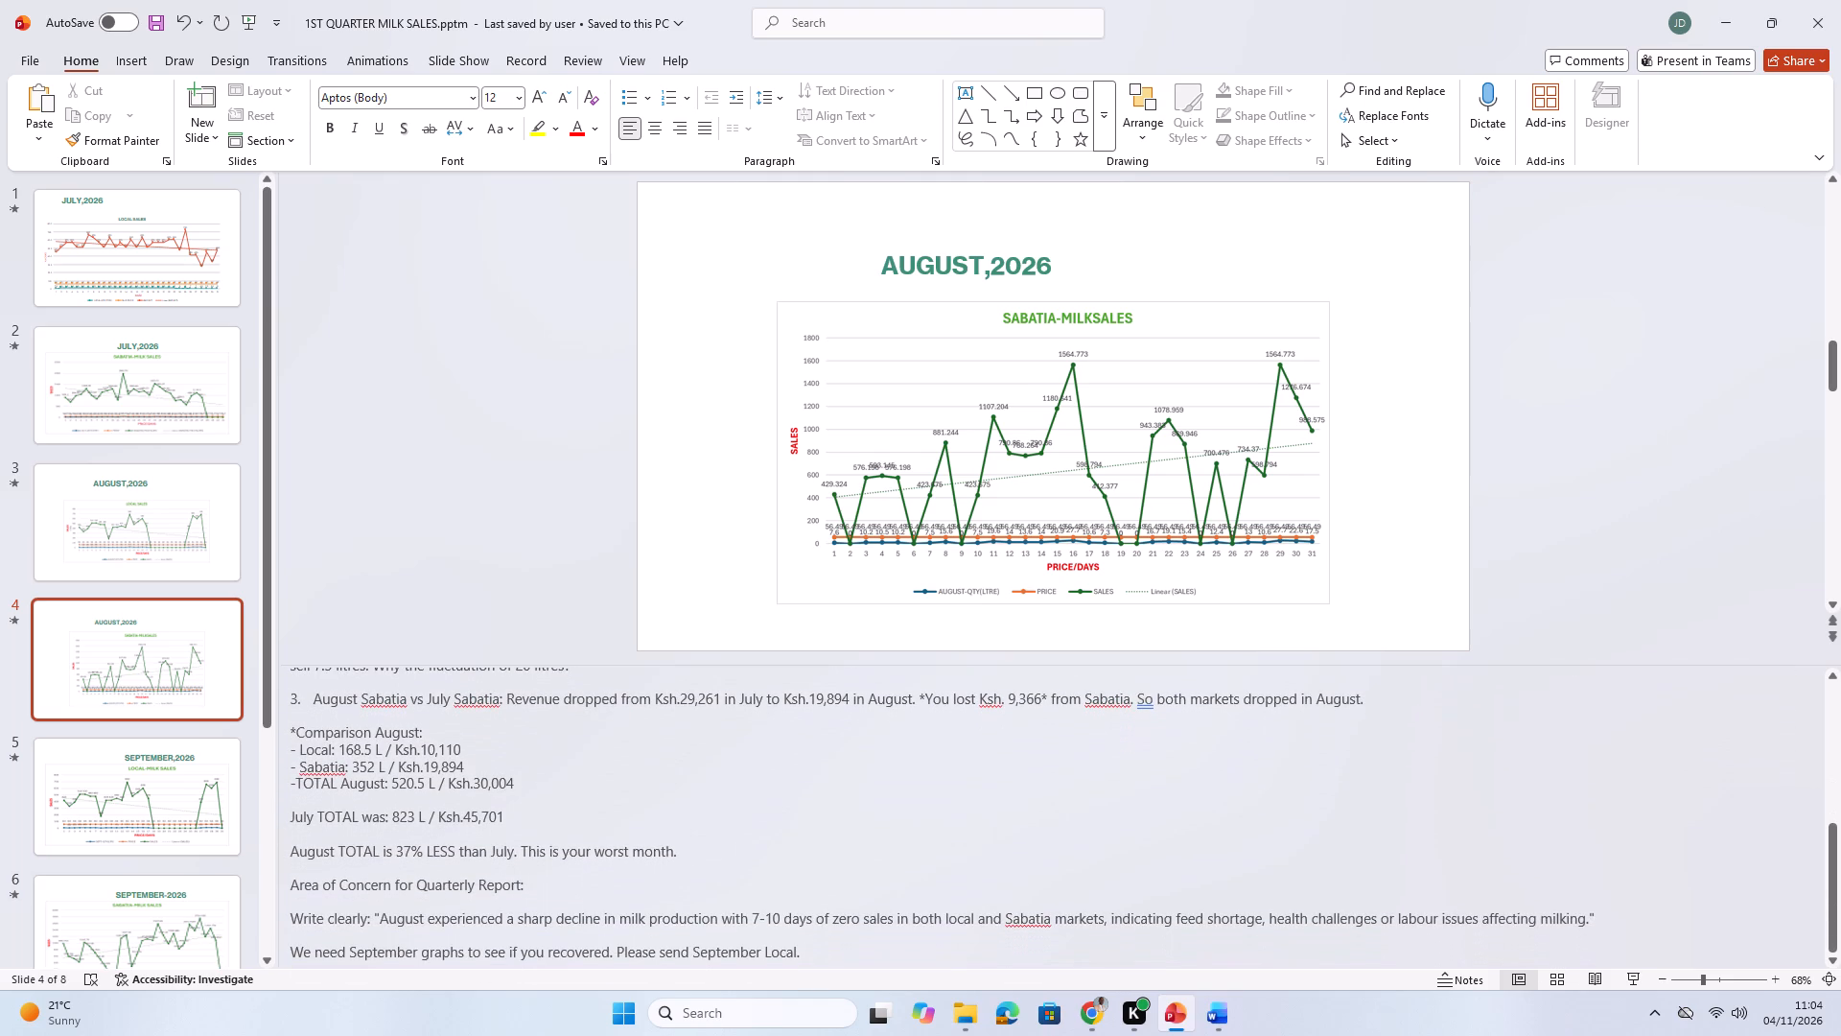
scroll(570, 910, "down", 5)
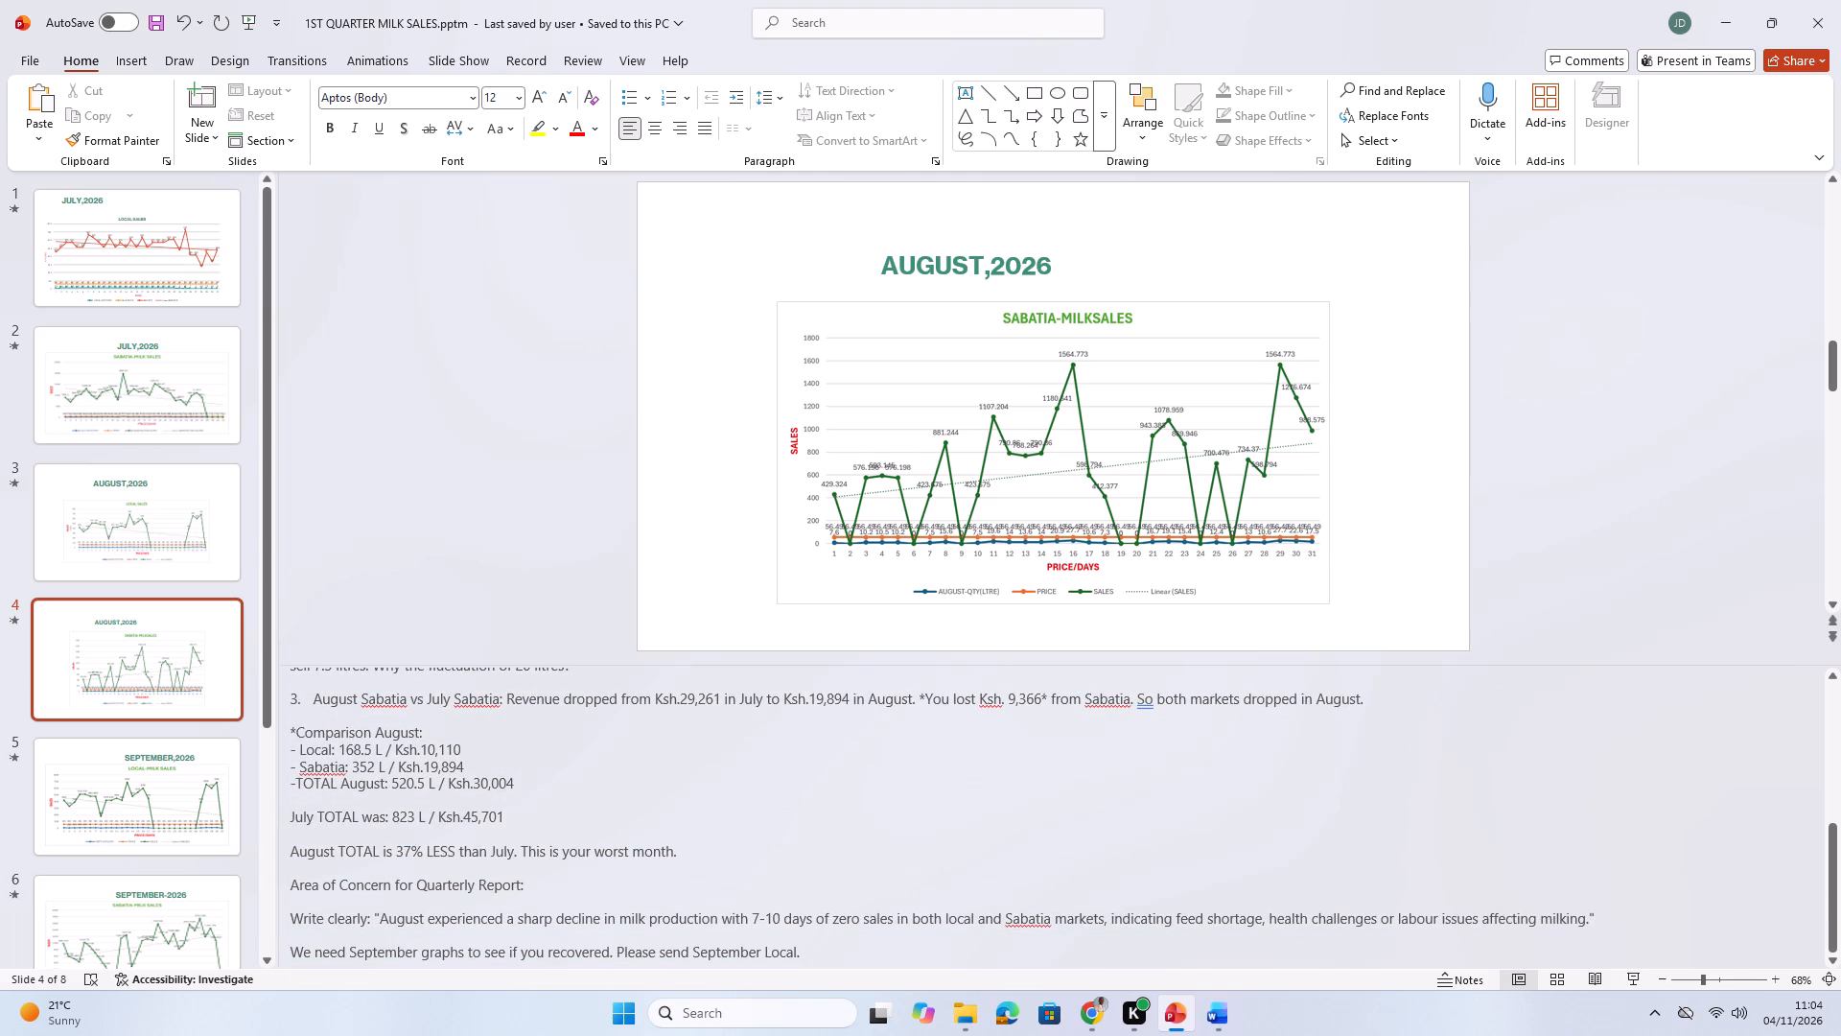
left_click(379, 914)
key("BackSpace")
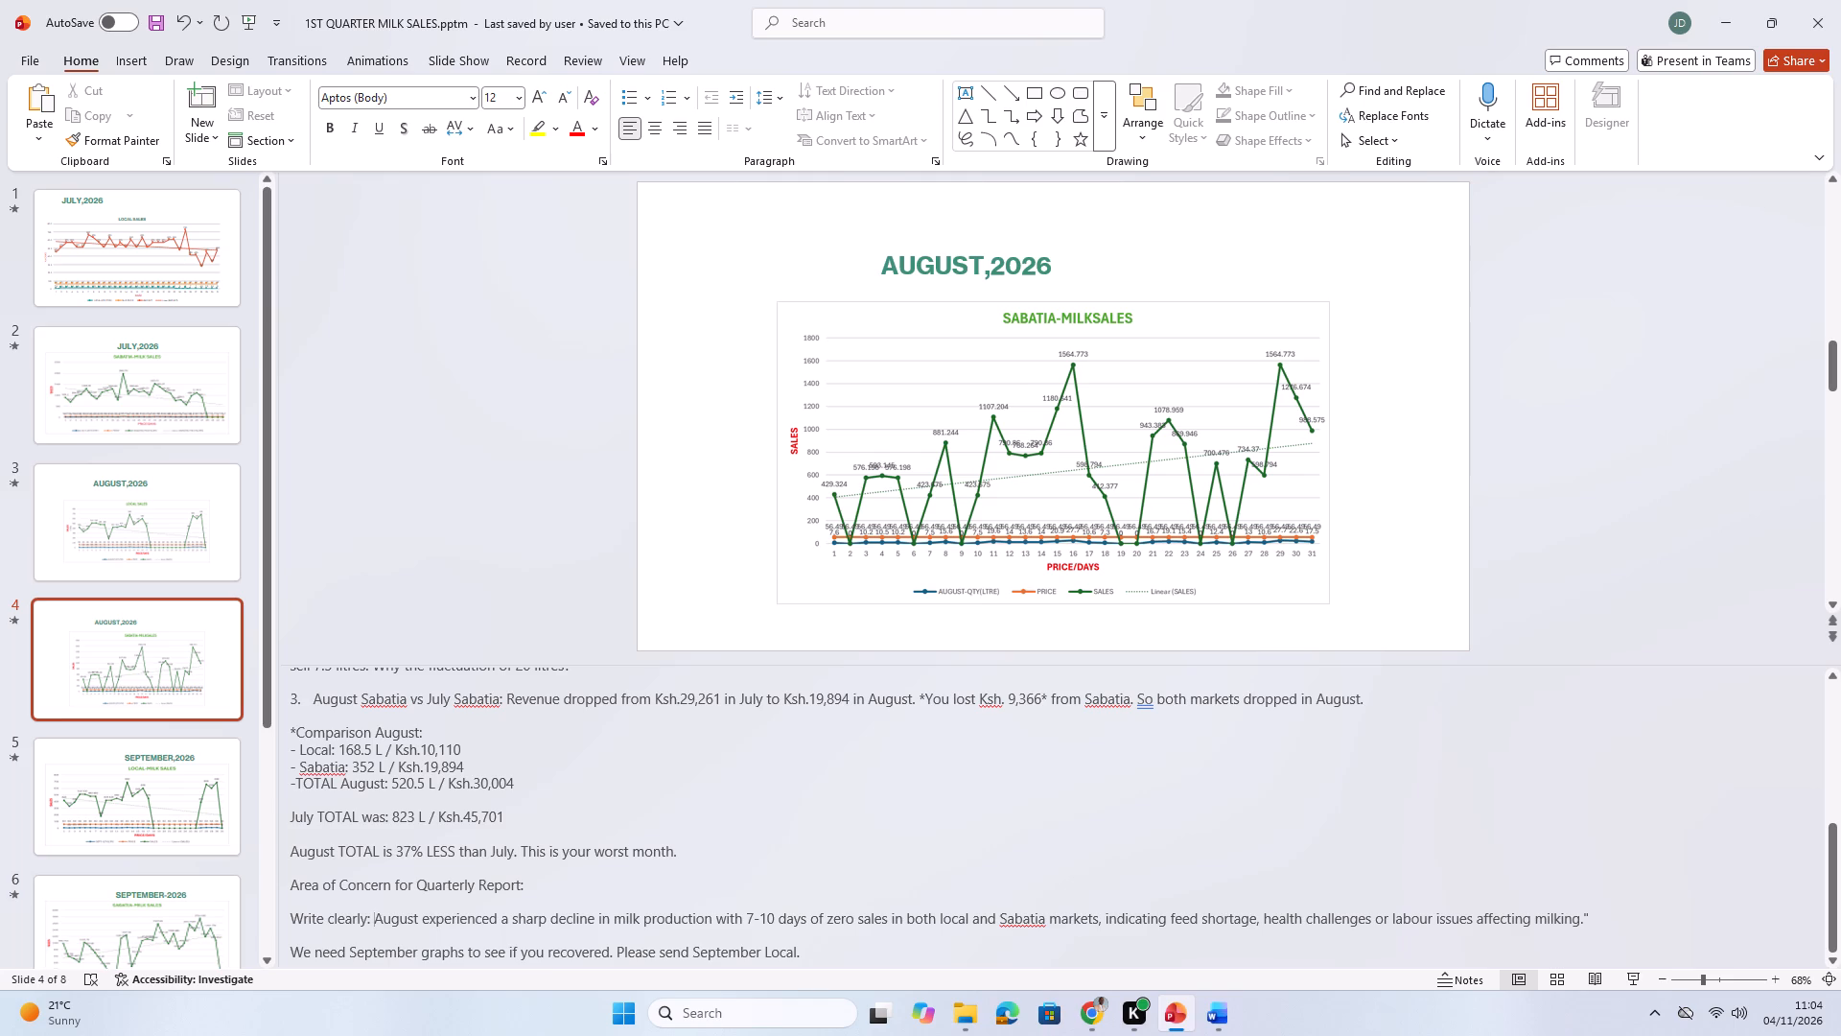
key("shift+at")
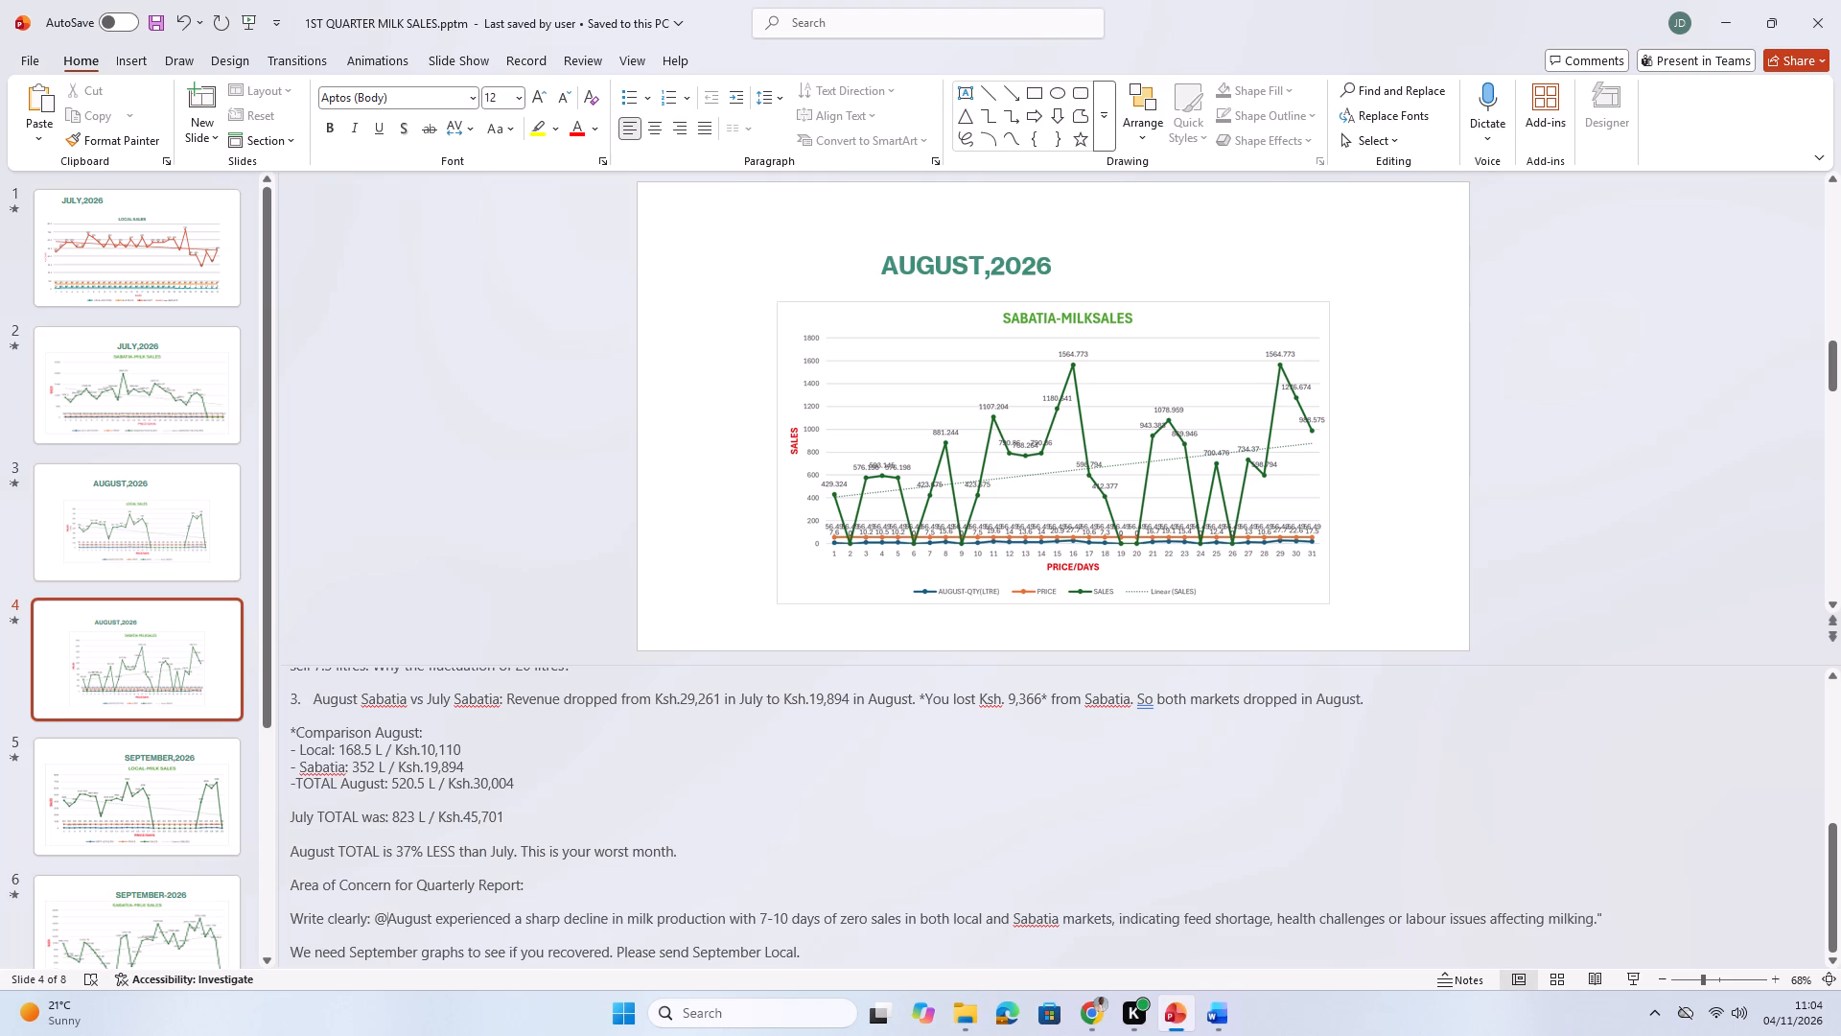
key("BackSpace")
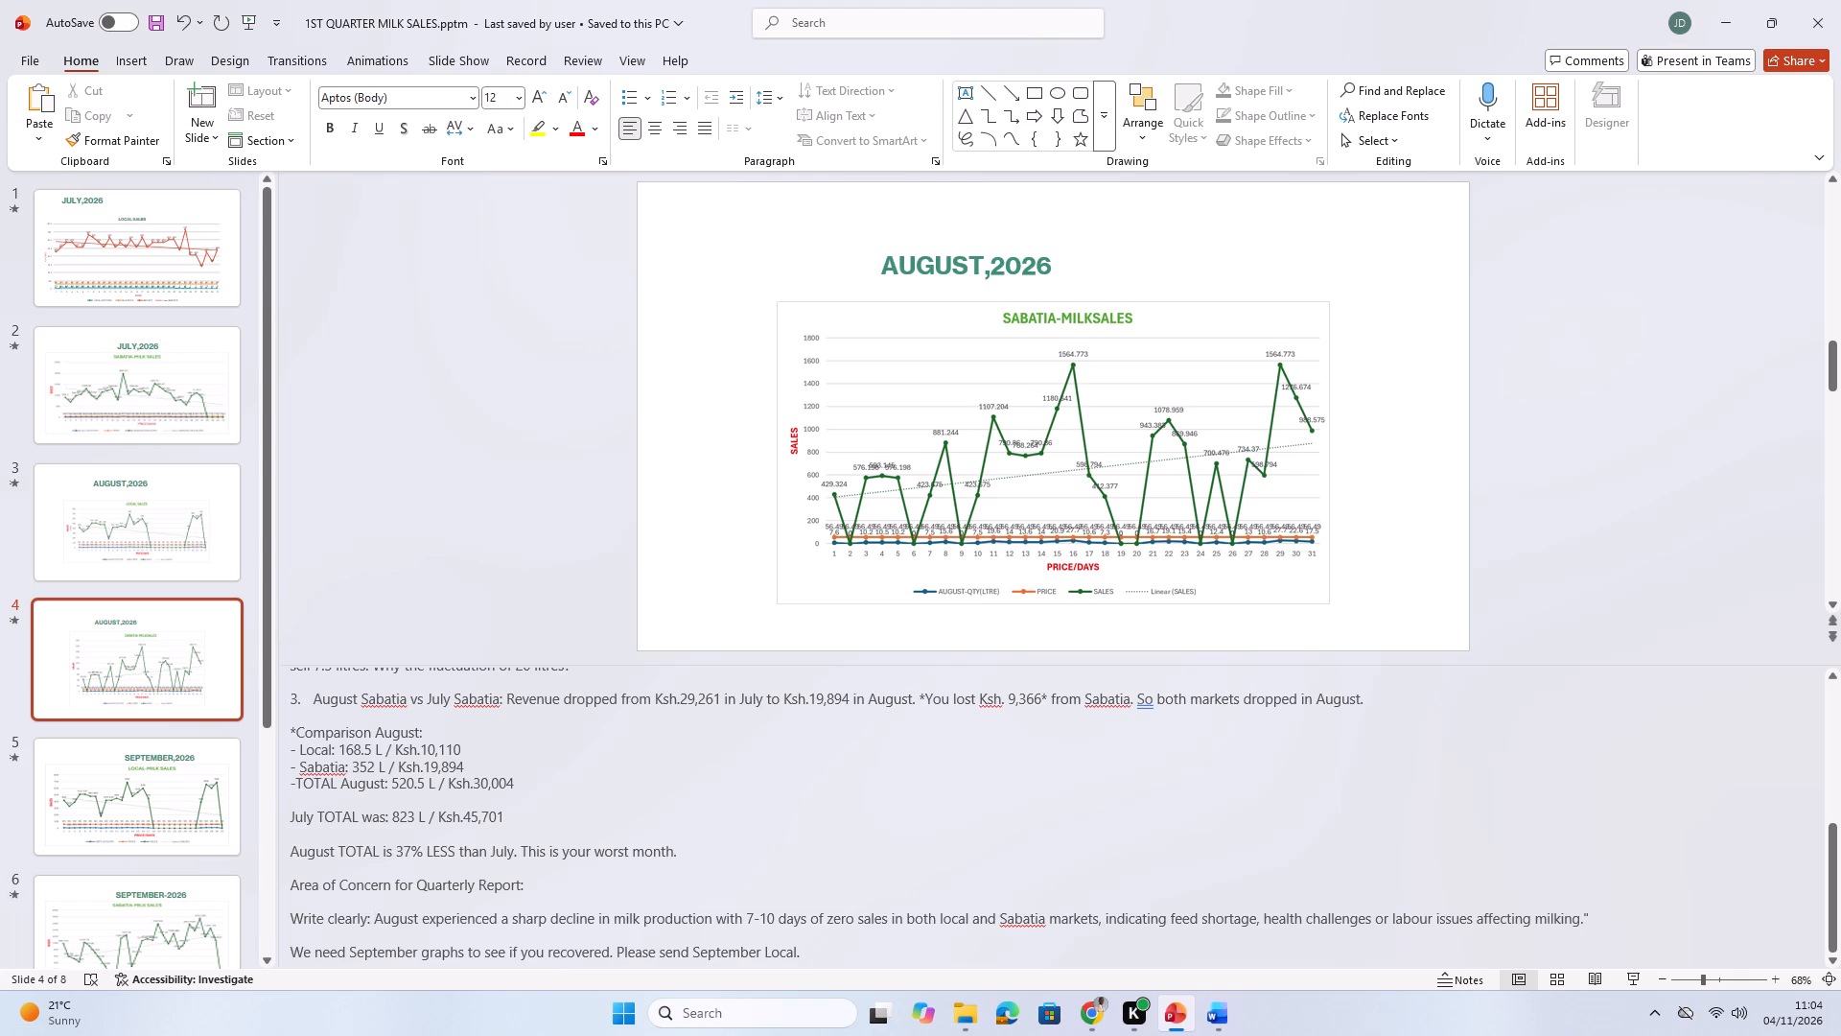
type("''")
scroll(1802, 1035, "down", 5)
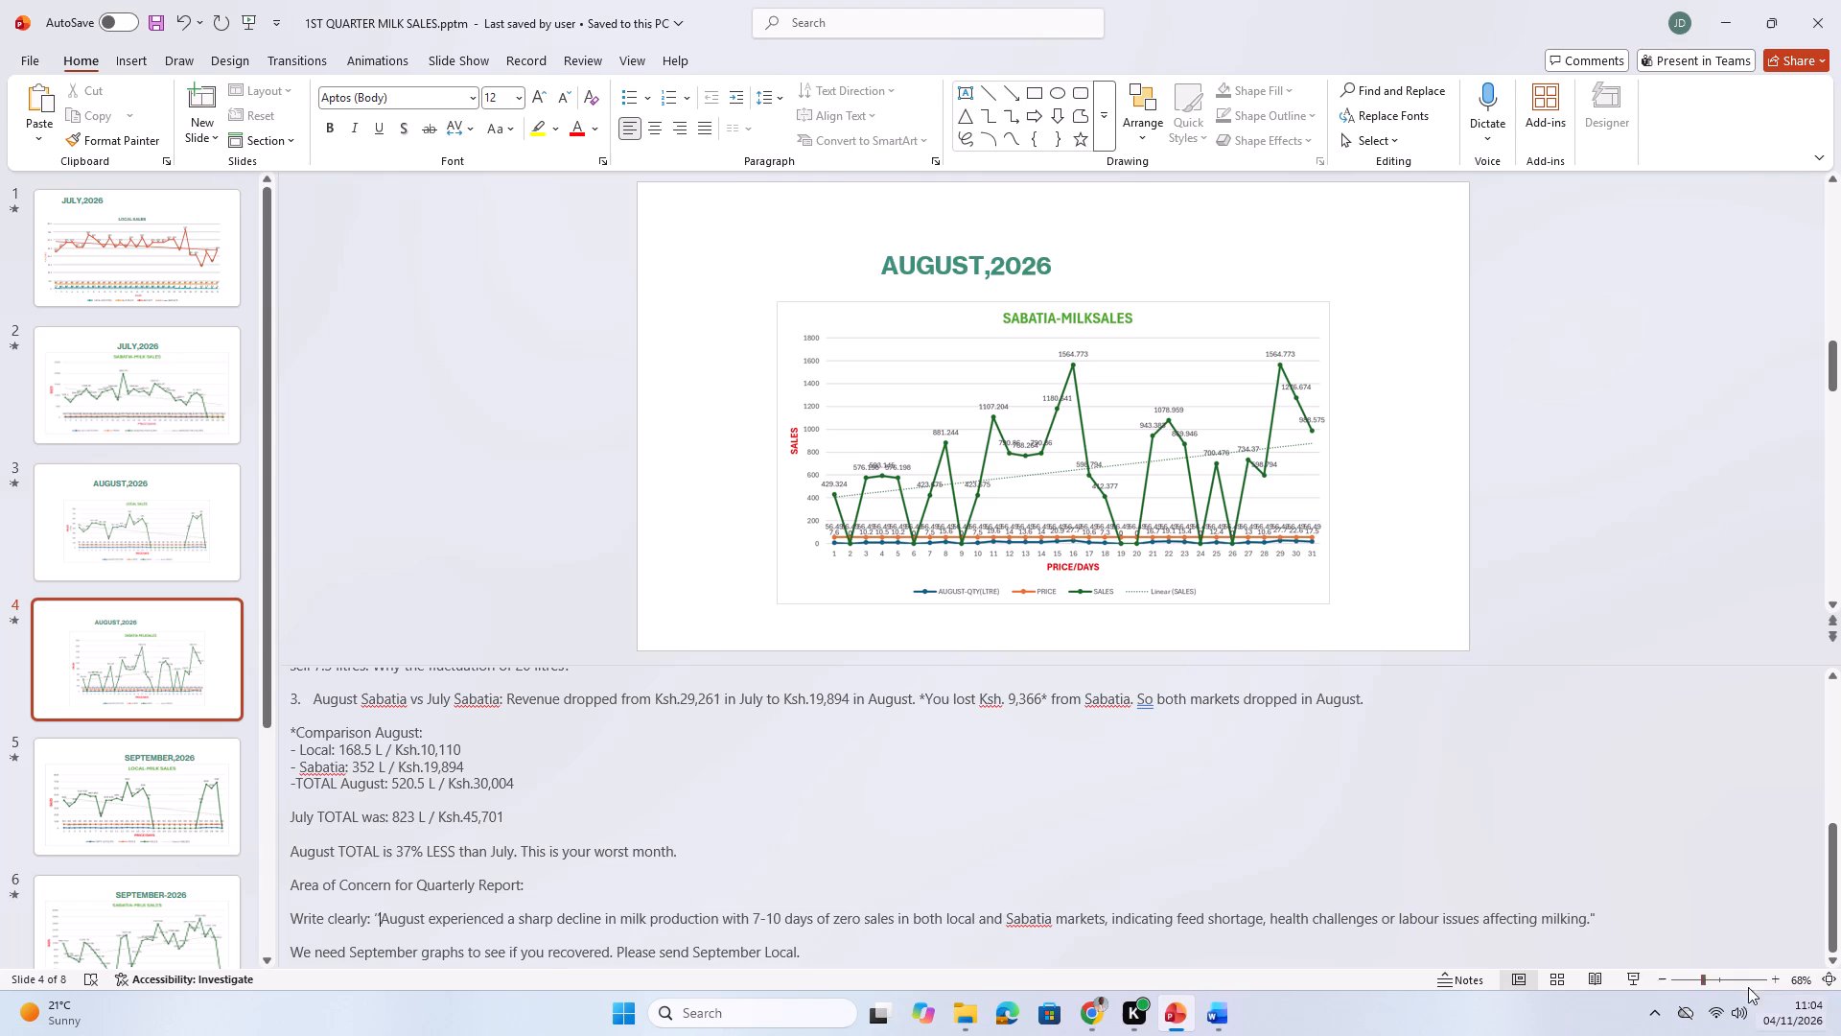
Make the "Summary:" heading at the start of the notes bold.
scroll(1015, 897, "up", 2)
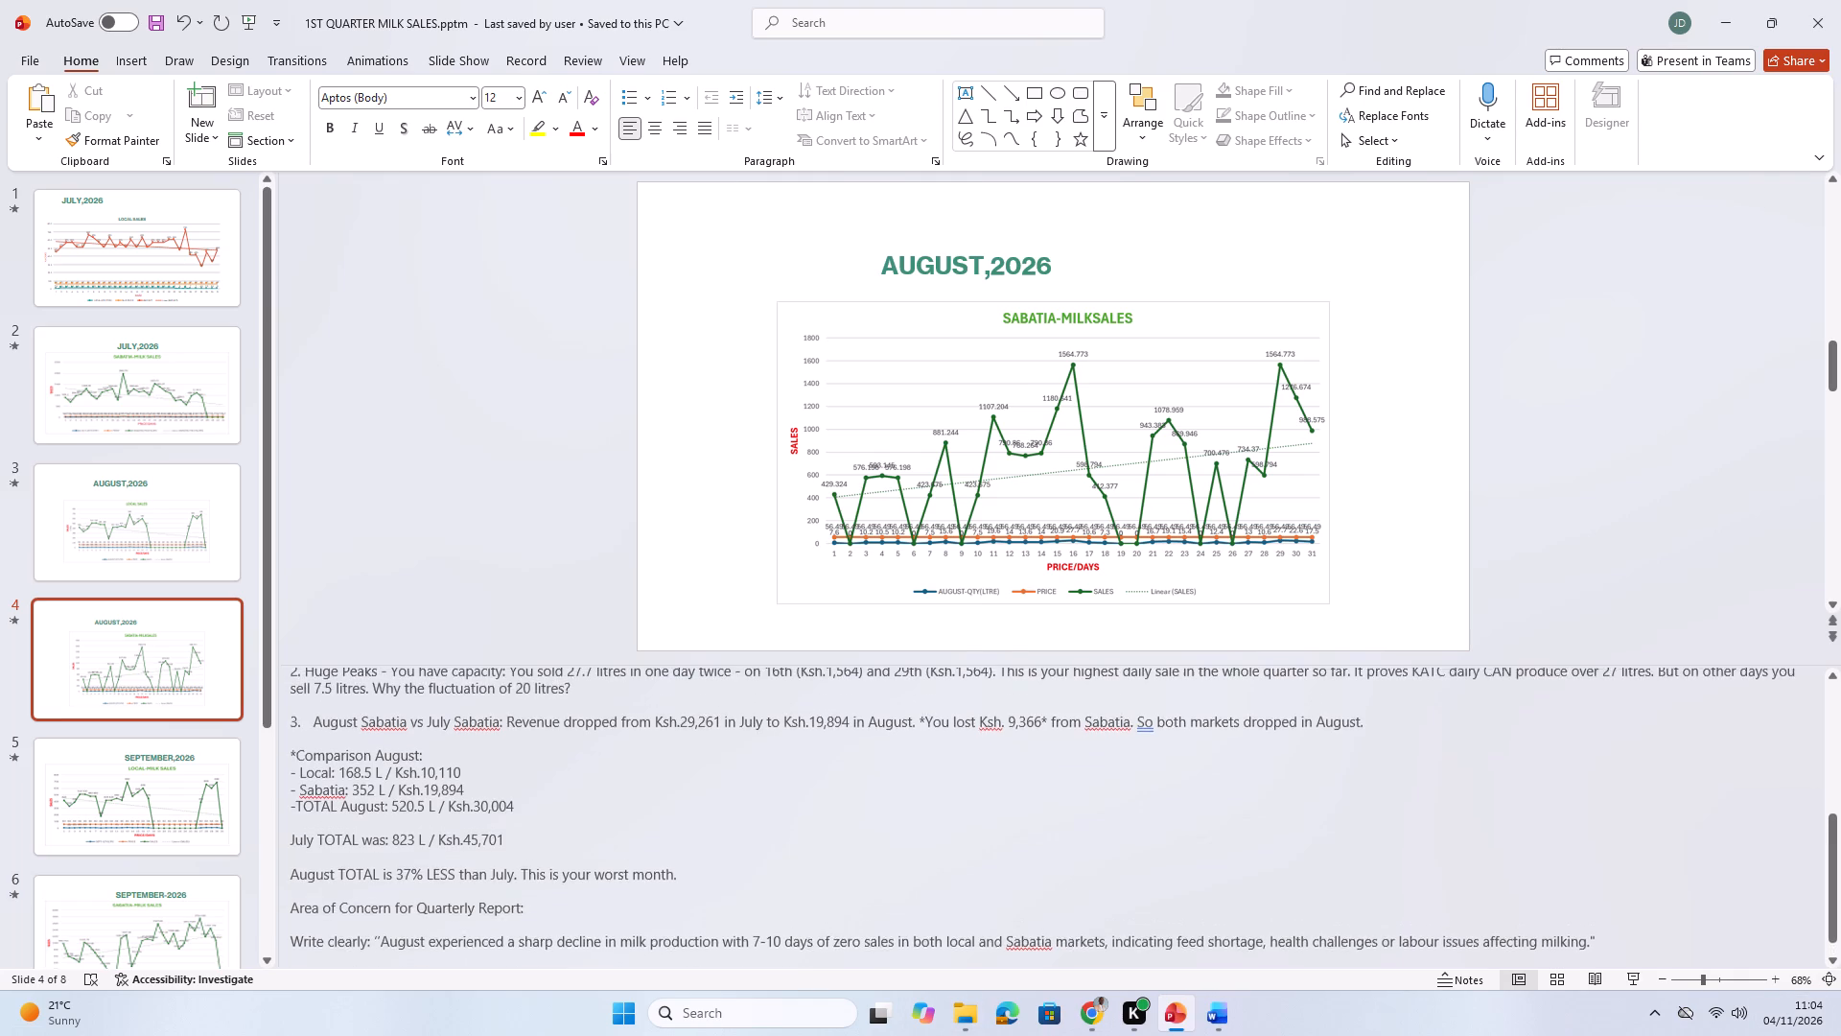
scroll(1015, 897, "up", 13)
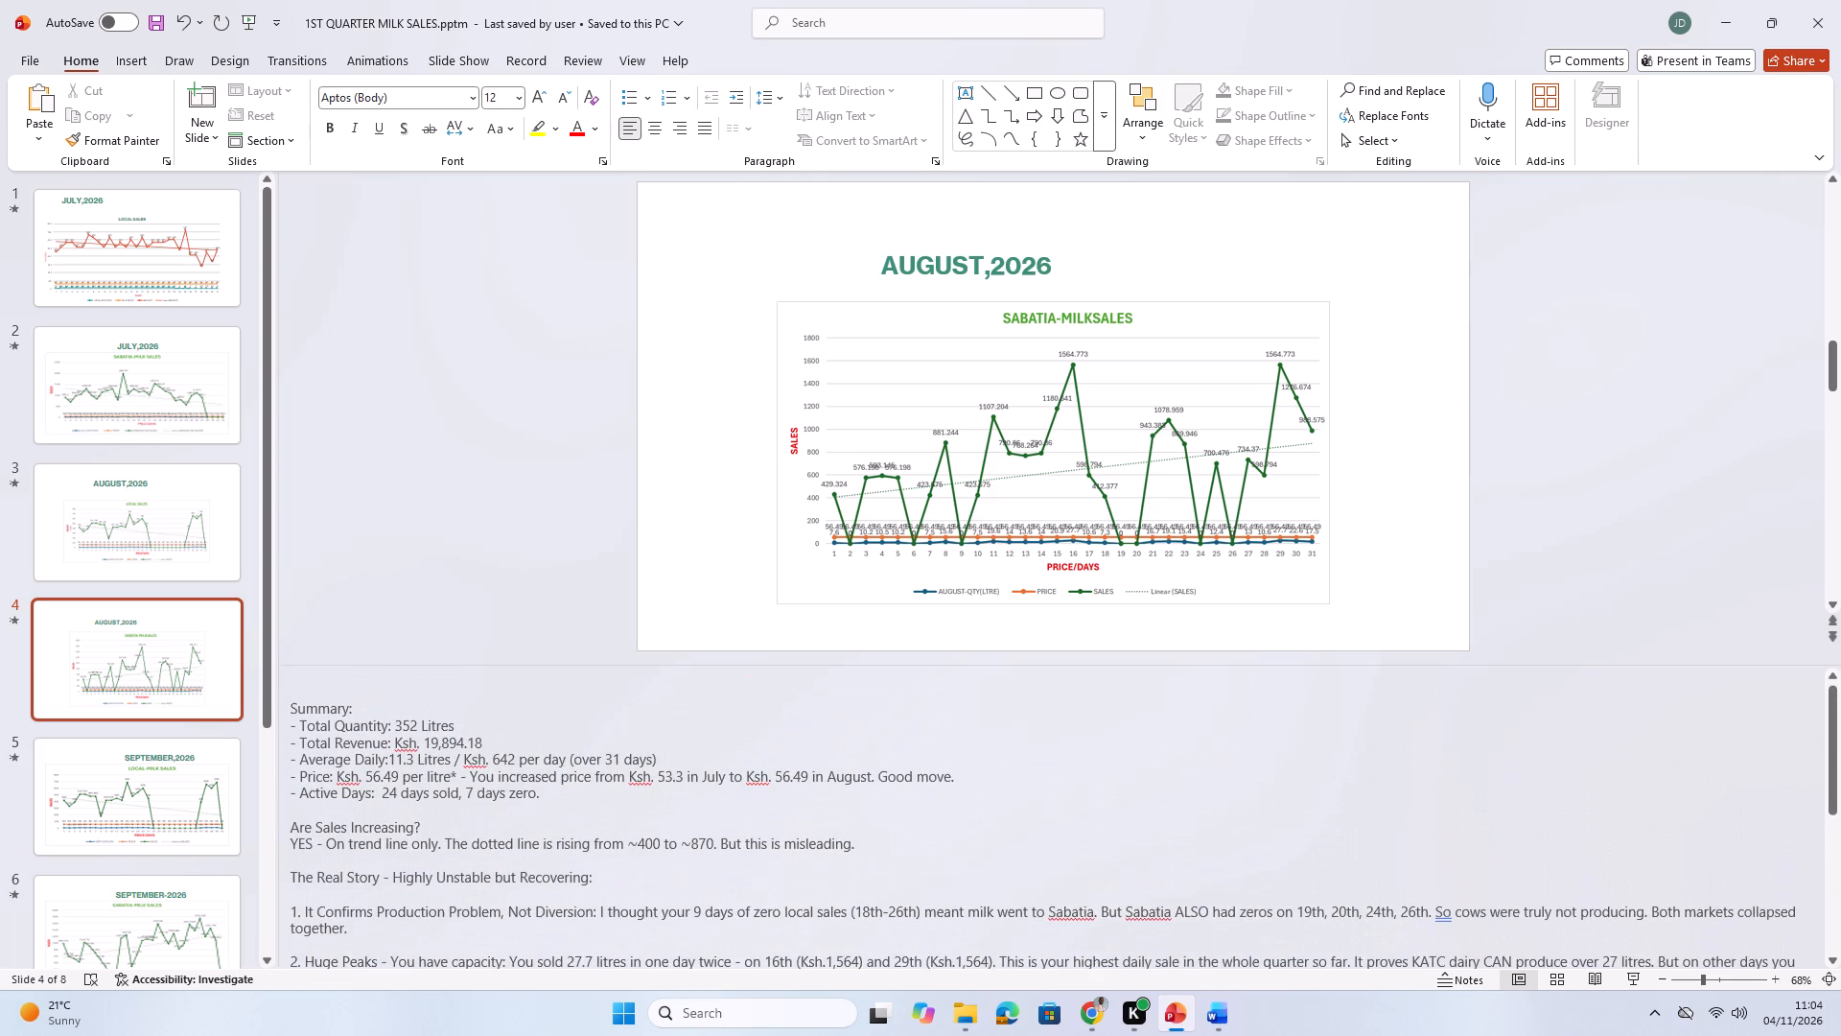
scroll(1015, 897, "up", 1)
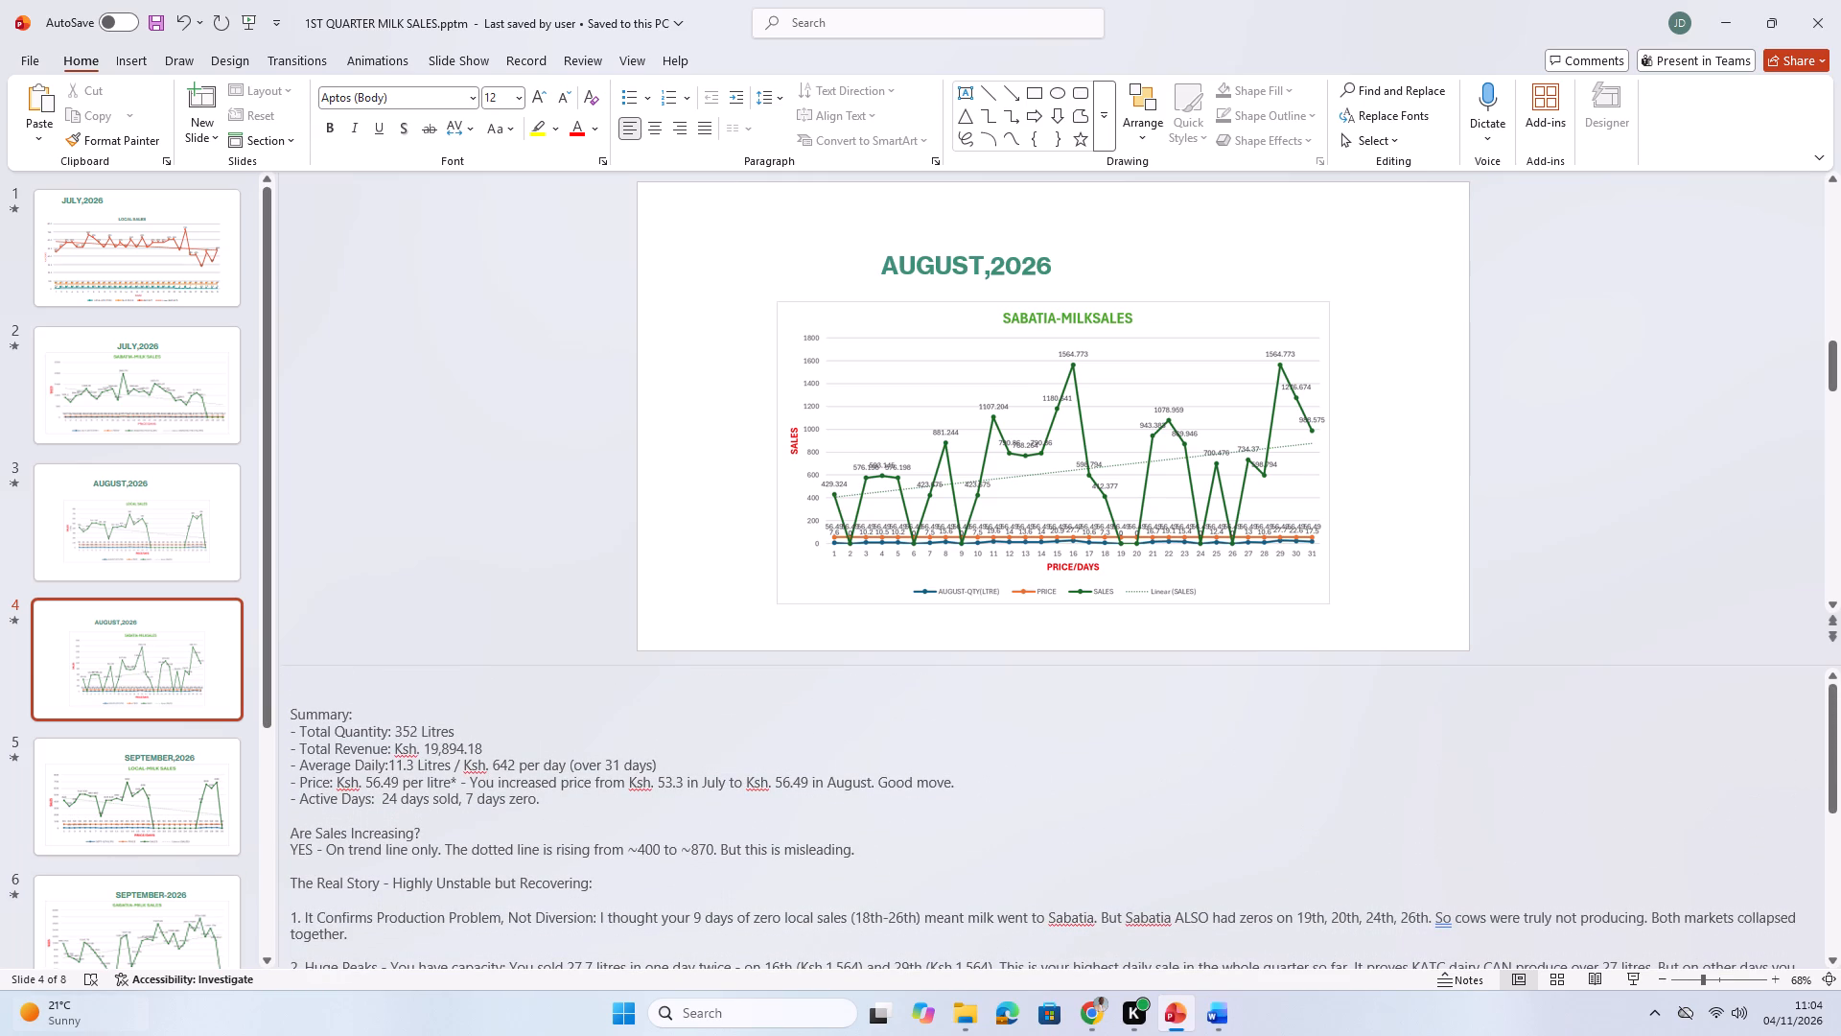
left_click_drag(290, 713, 369, 711)
left_click(385, 688)
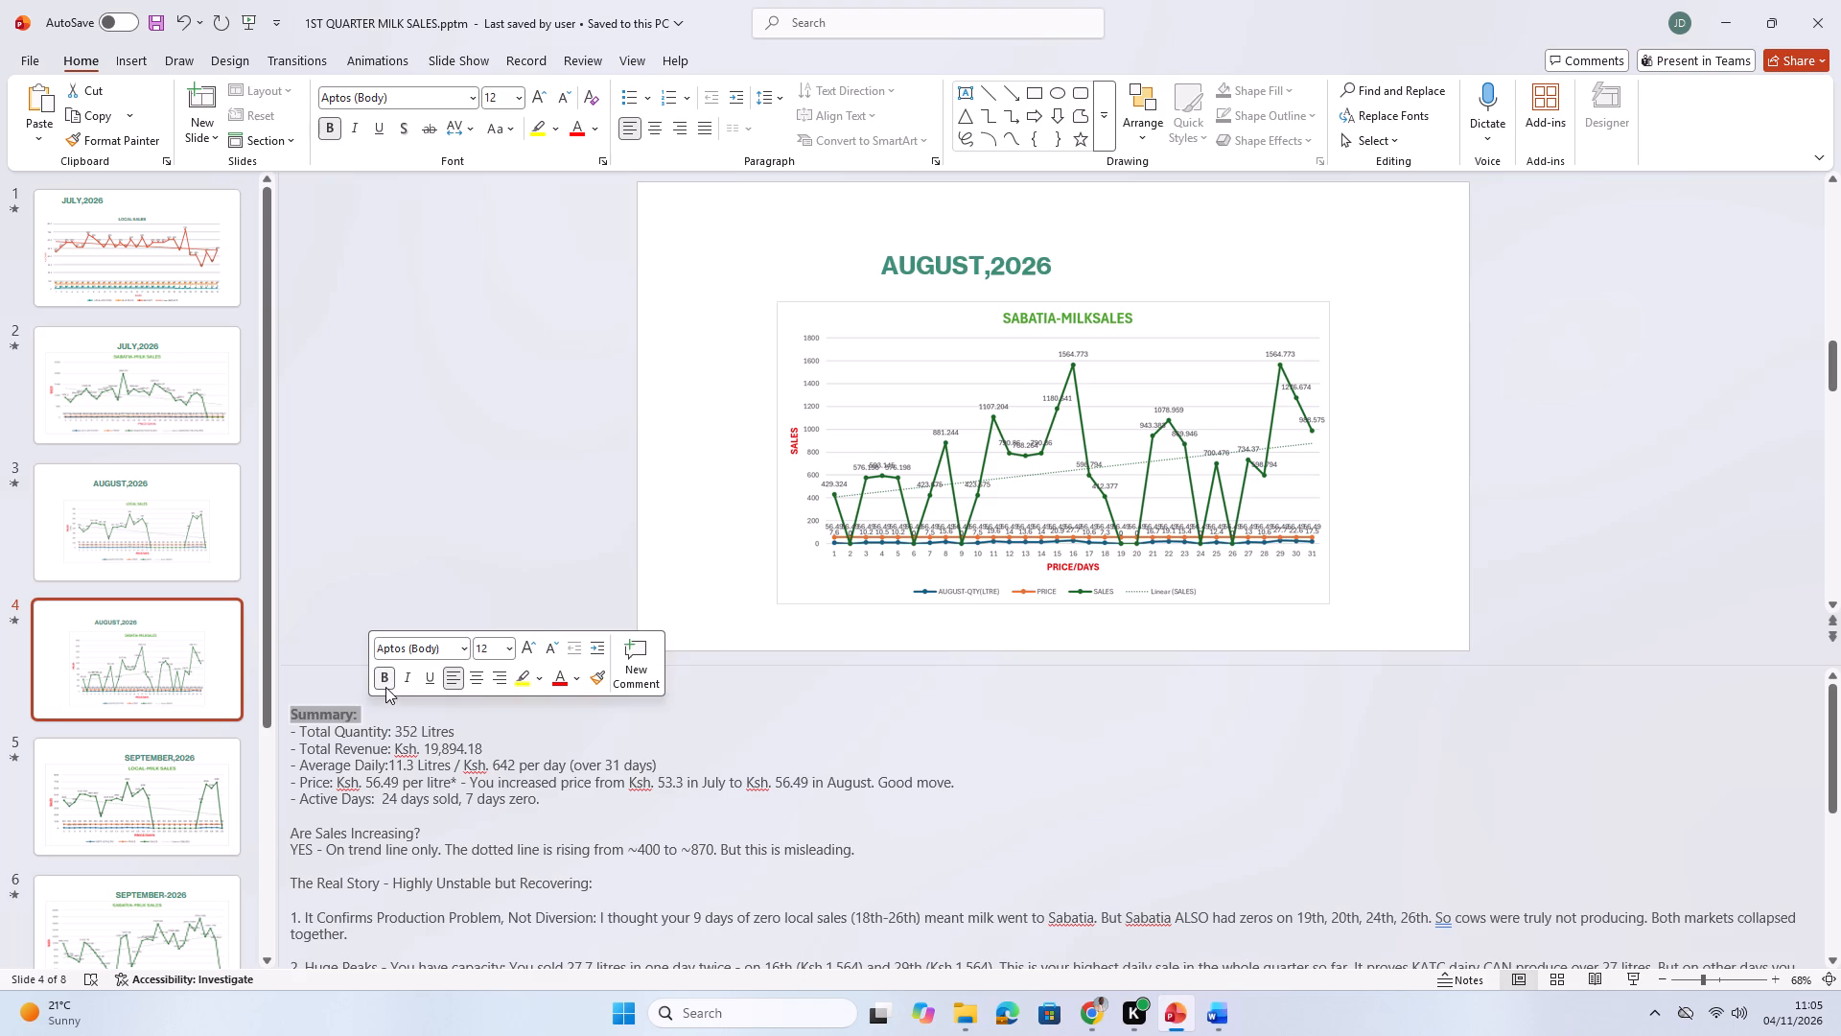
left_click(375, 708)
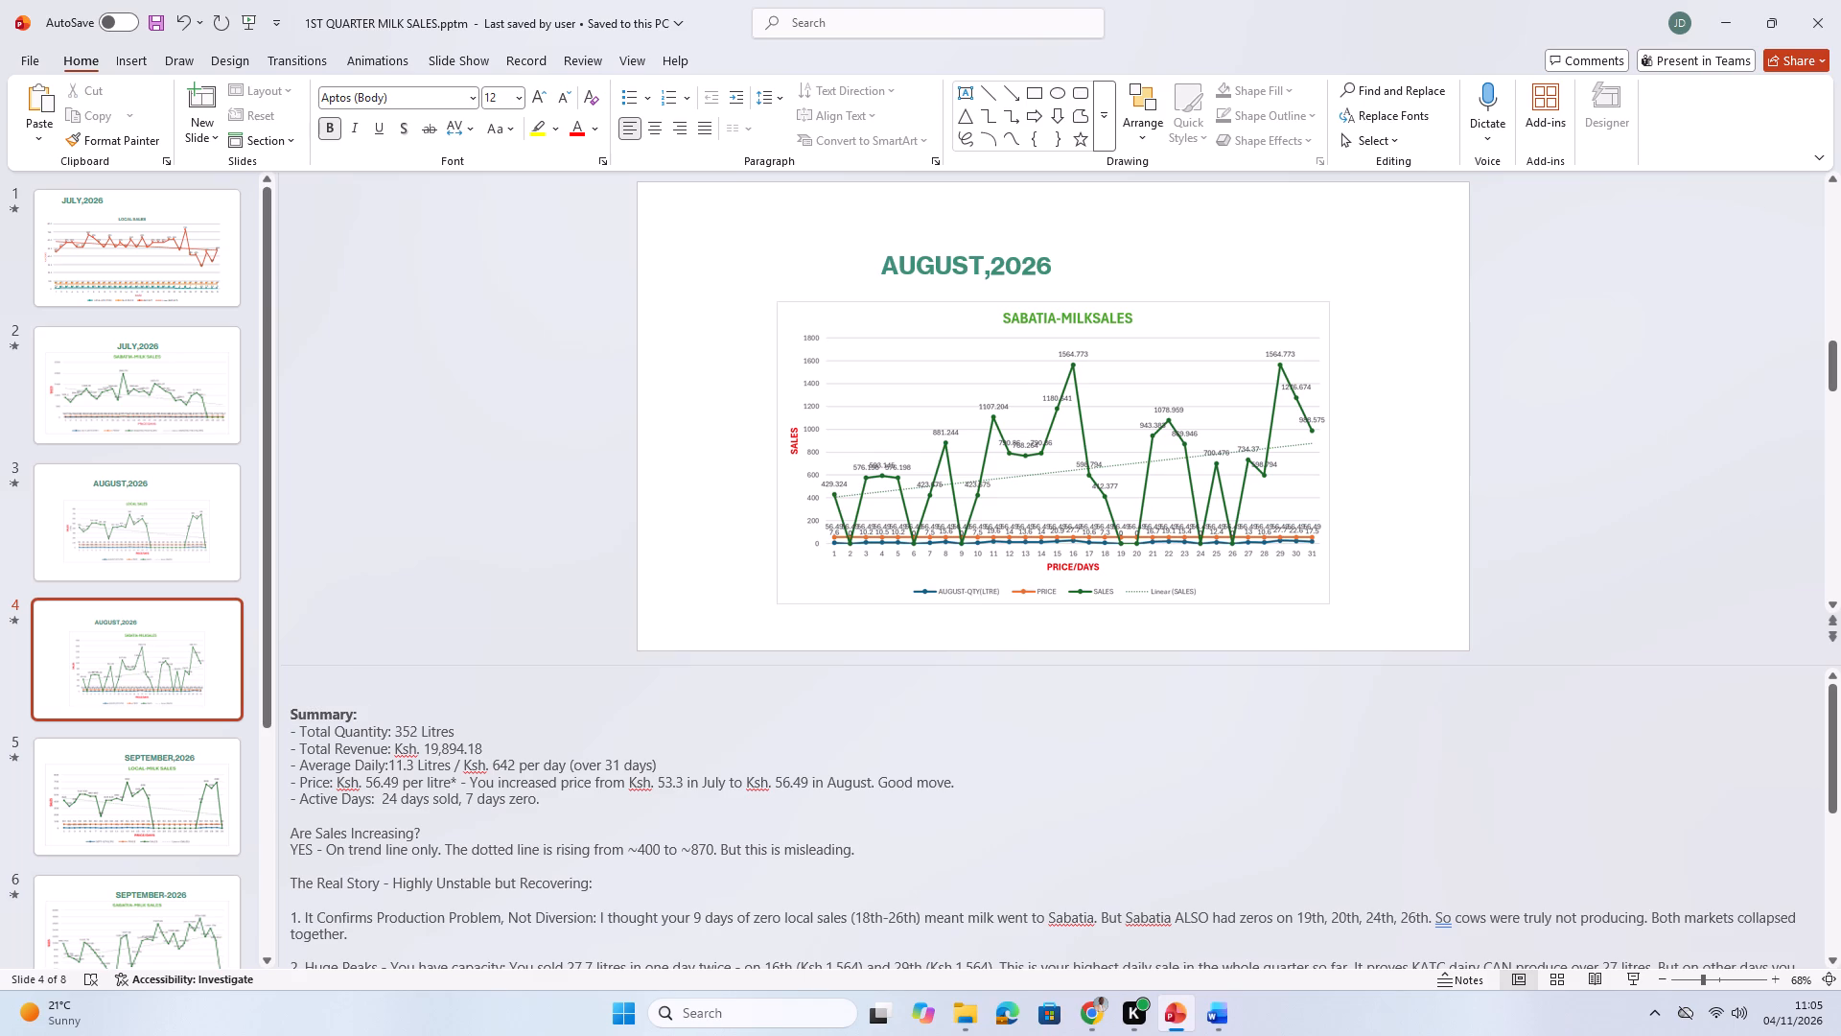
Set the font size of the notes text from "Summary:" through the closing September Local line to 14.
scroll(315, 742, "down", 1)
left_click_drag(291, 692, 1201, 901)
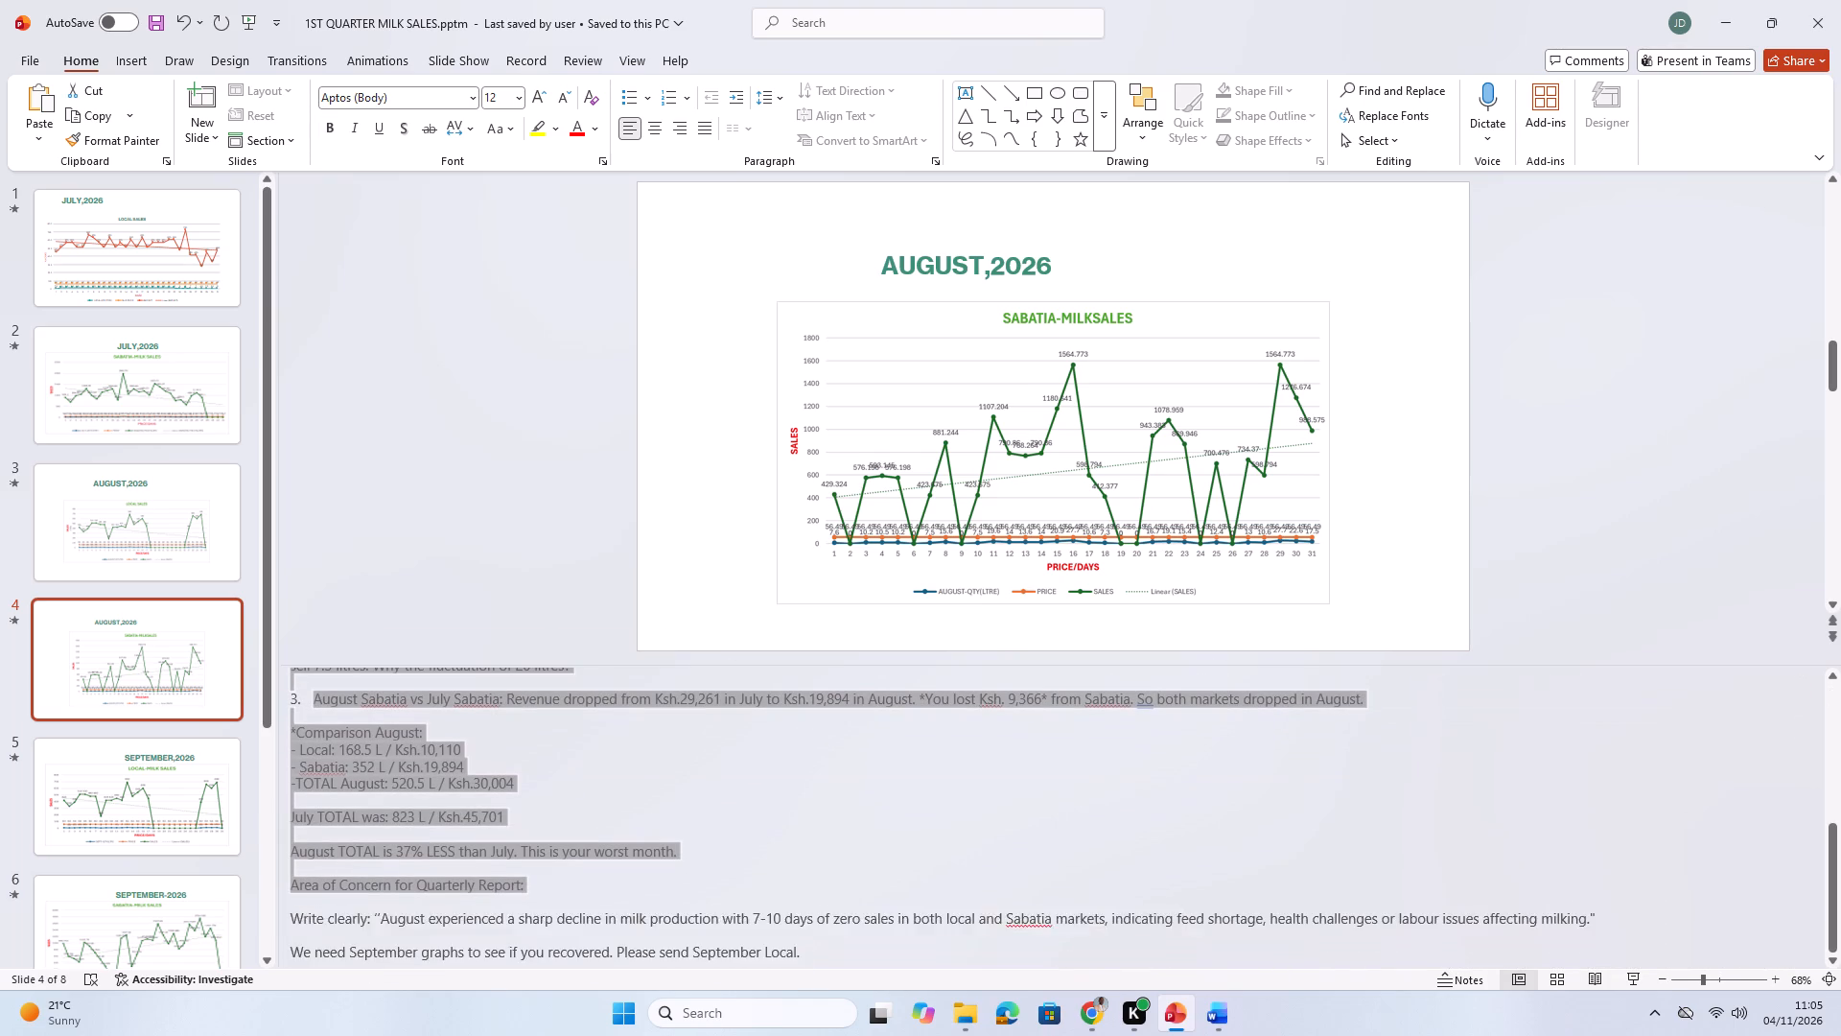
left_click_drag(1201, 901, 1283, 1010)
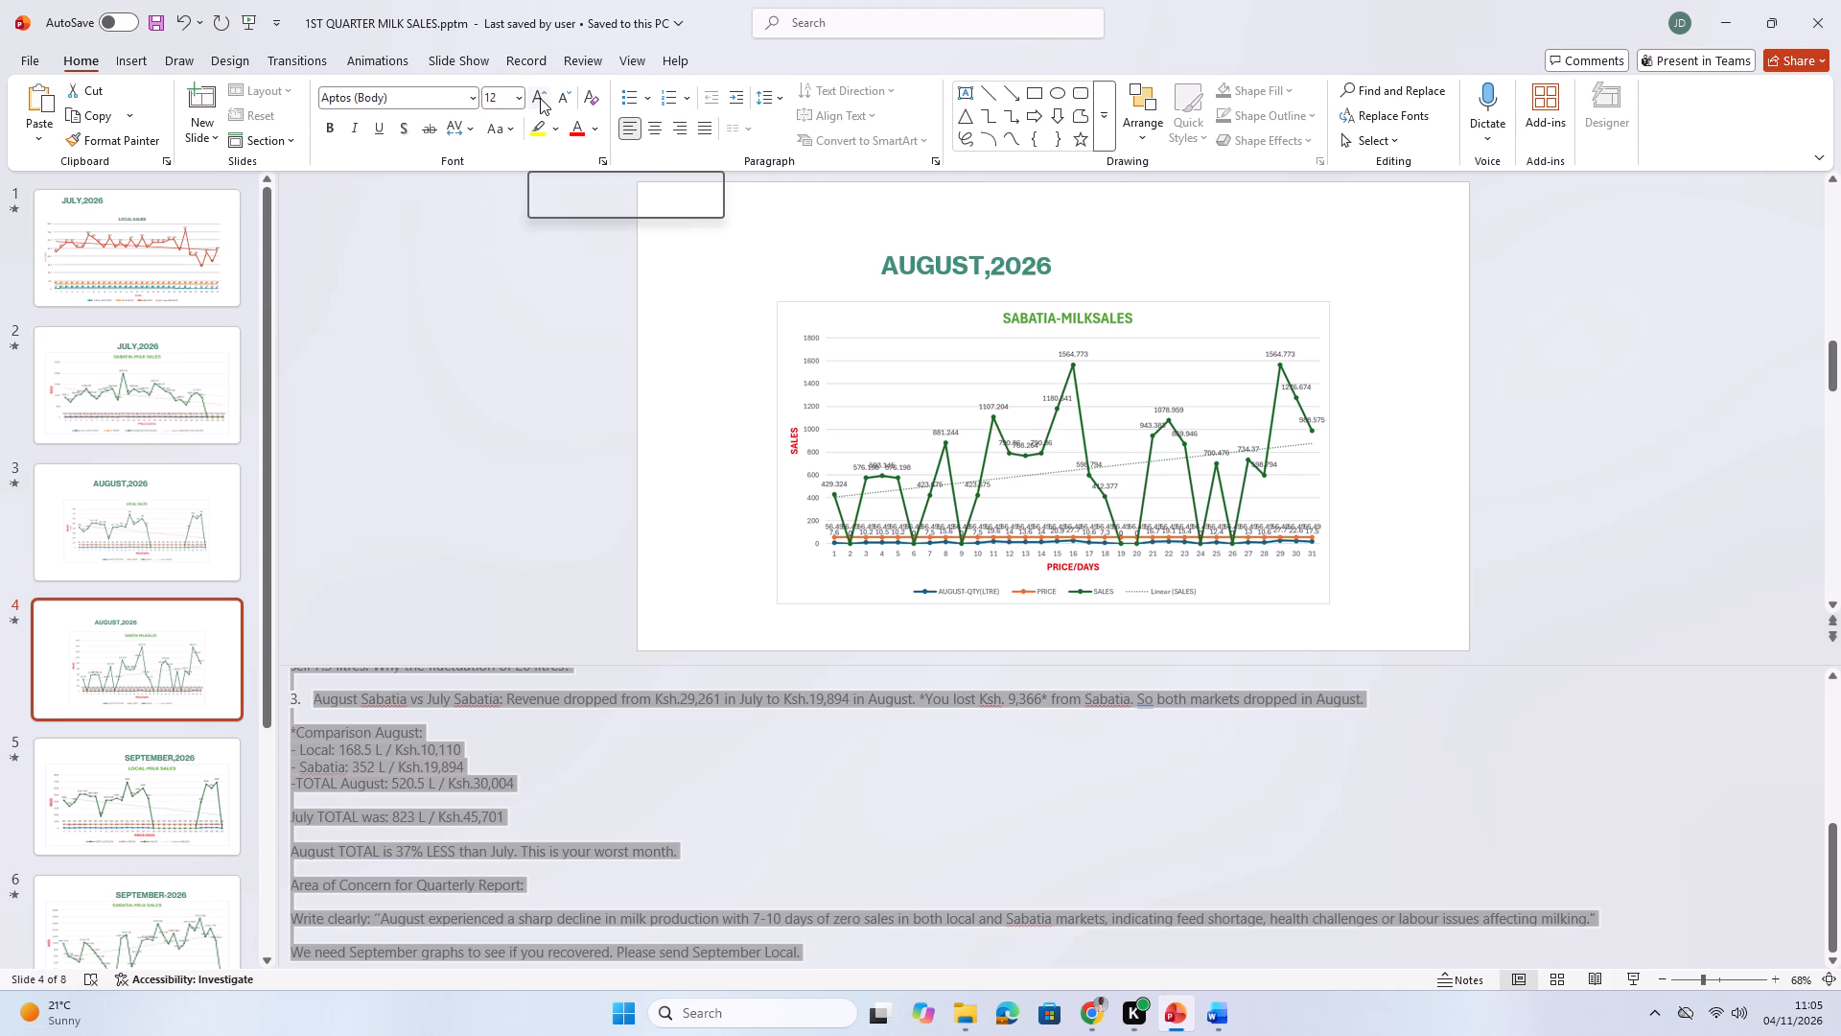
left_click(516, 99)
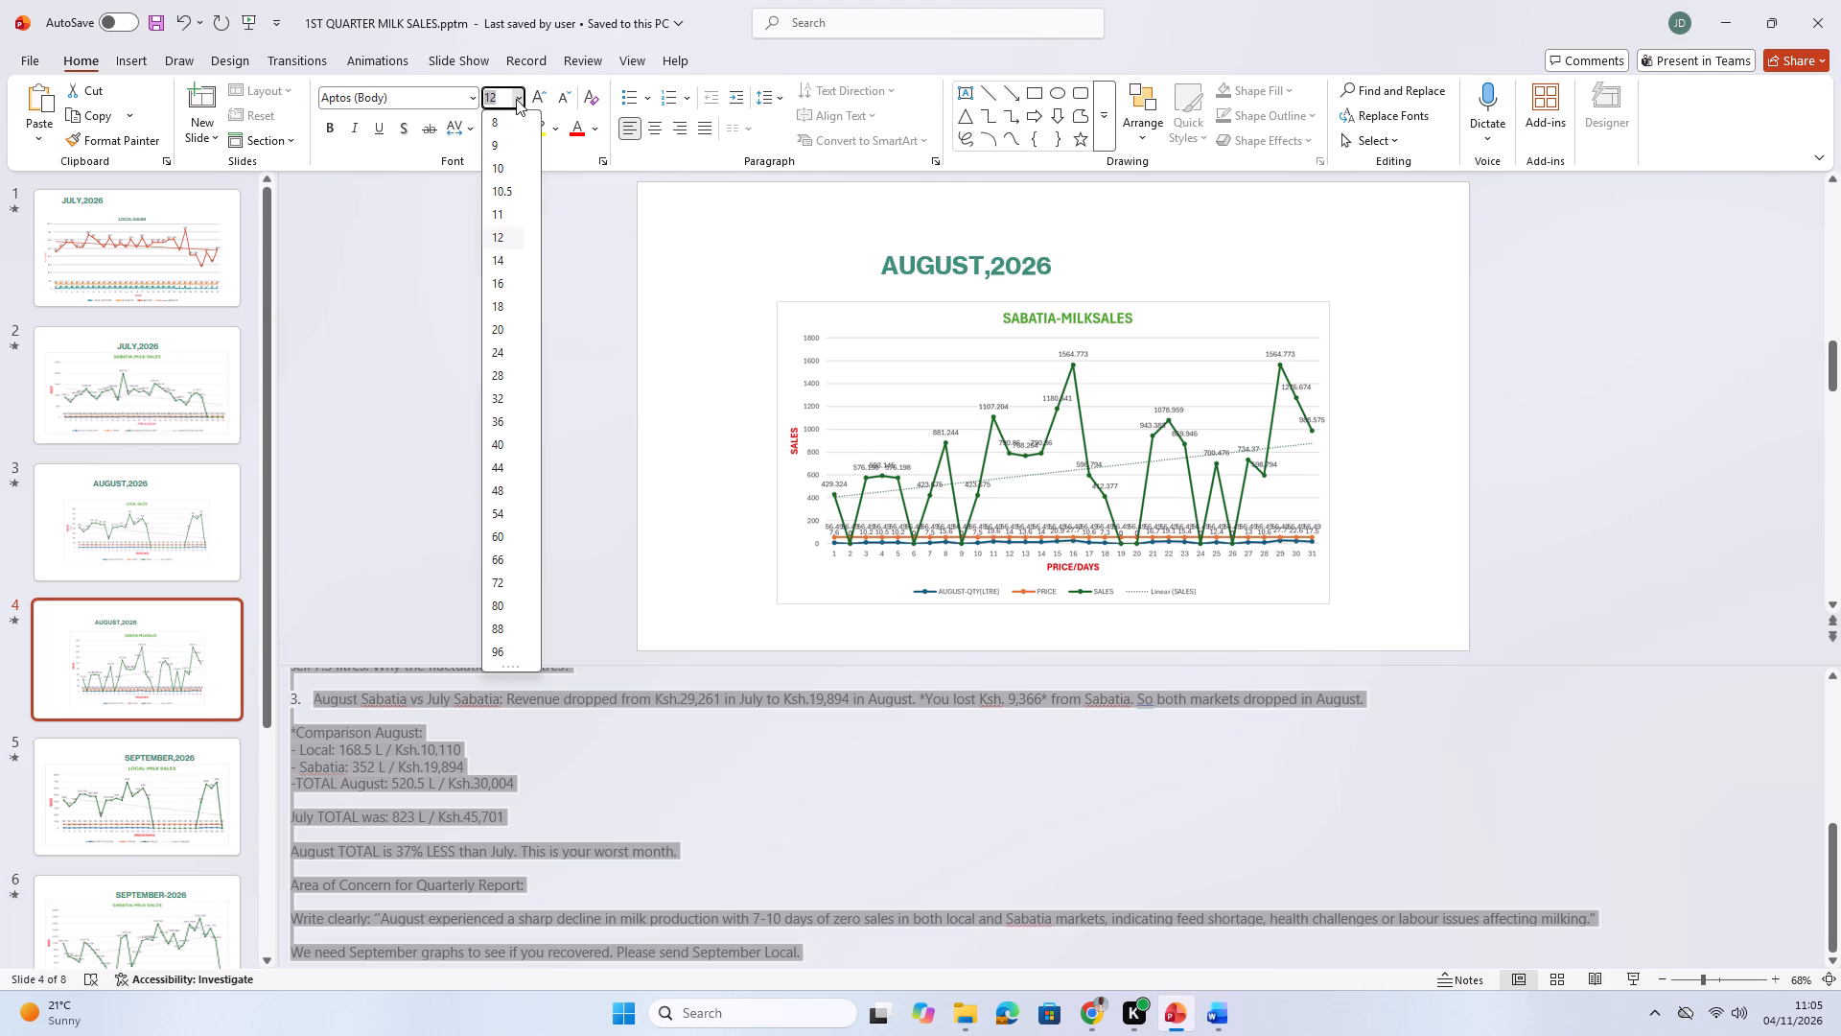
left_click(503, 261)
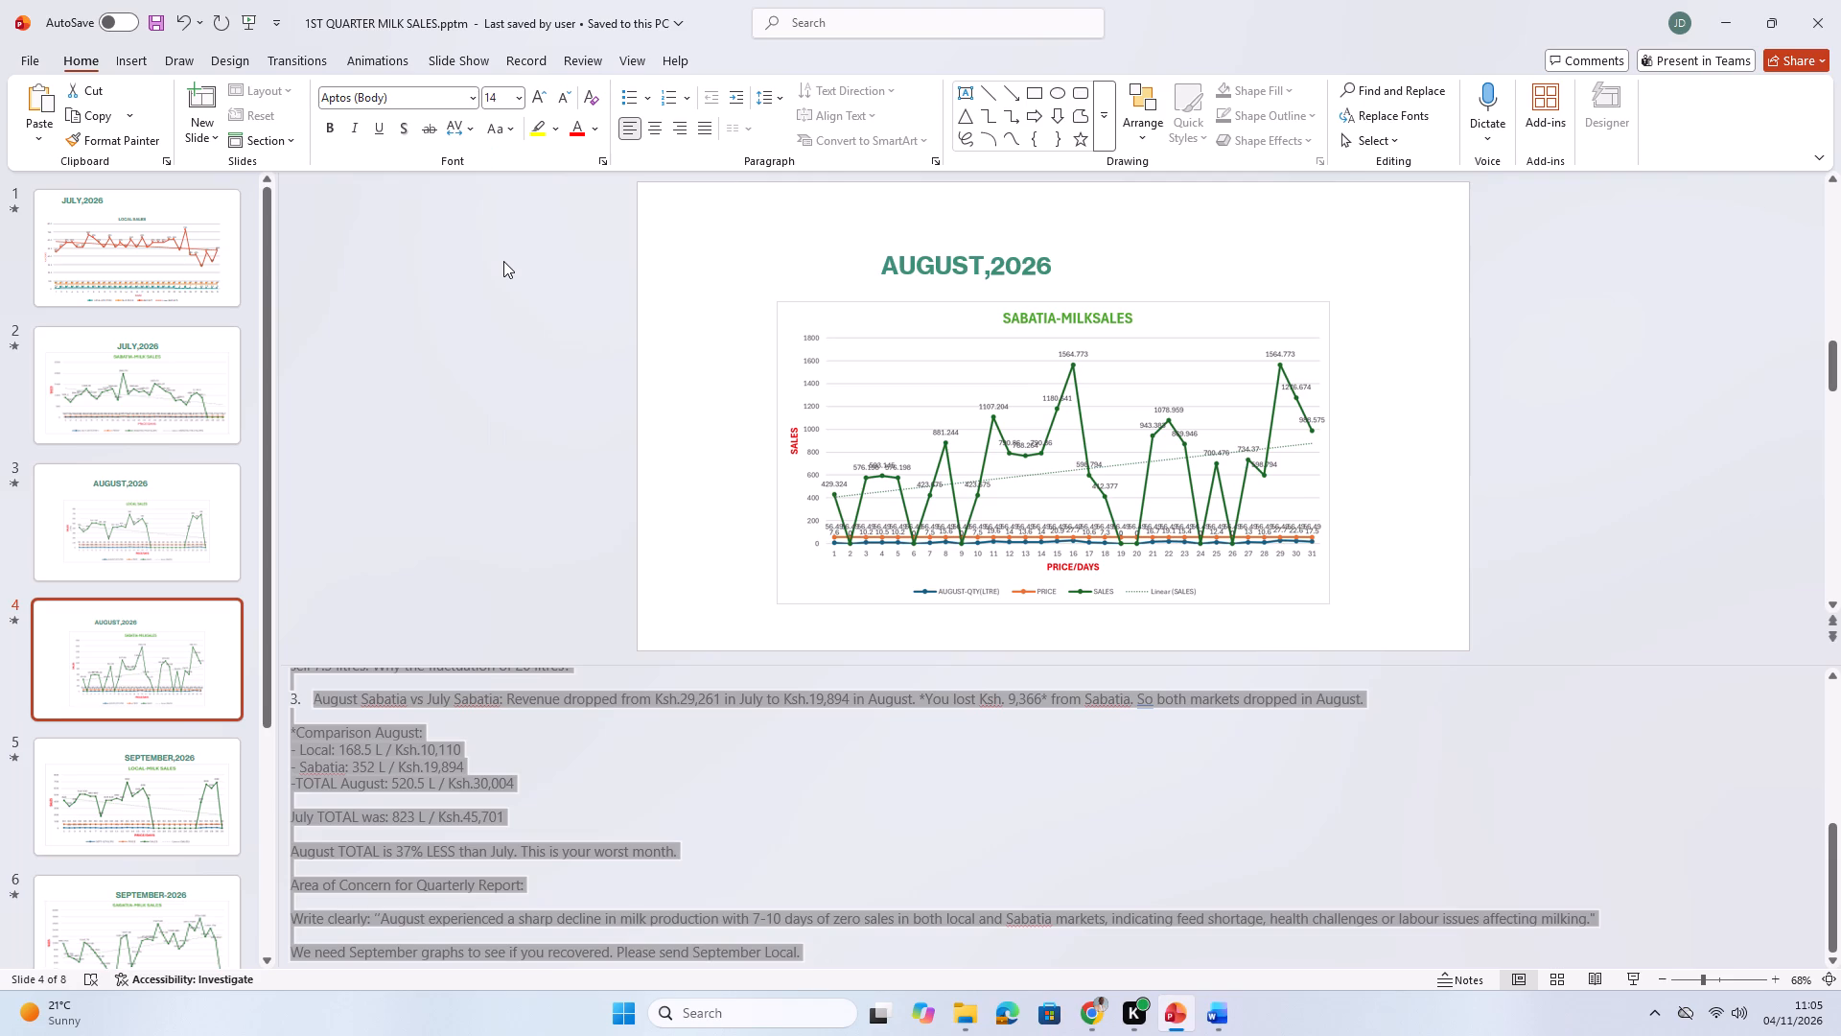
left_click(571, 780)
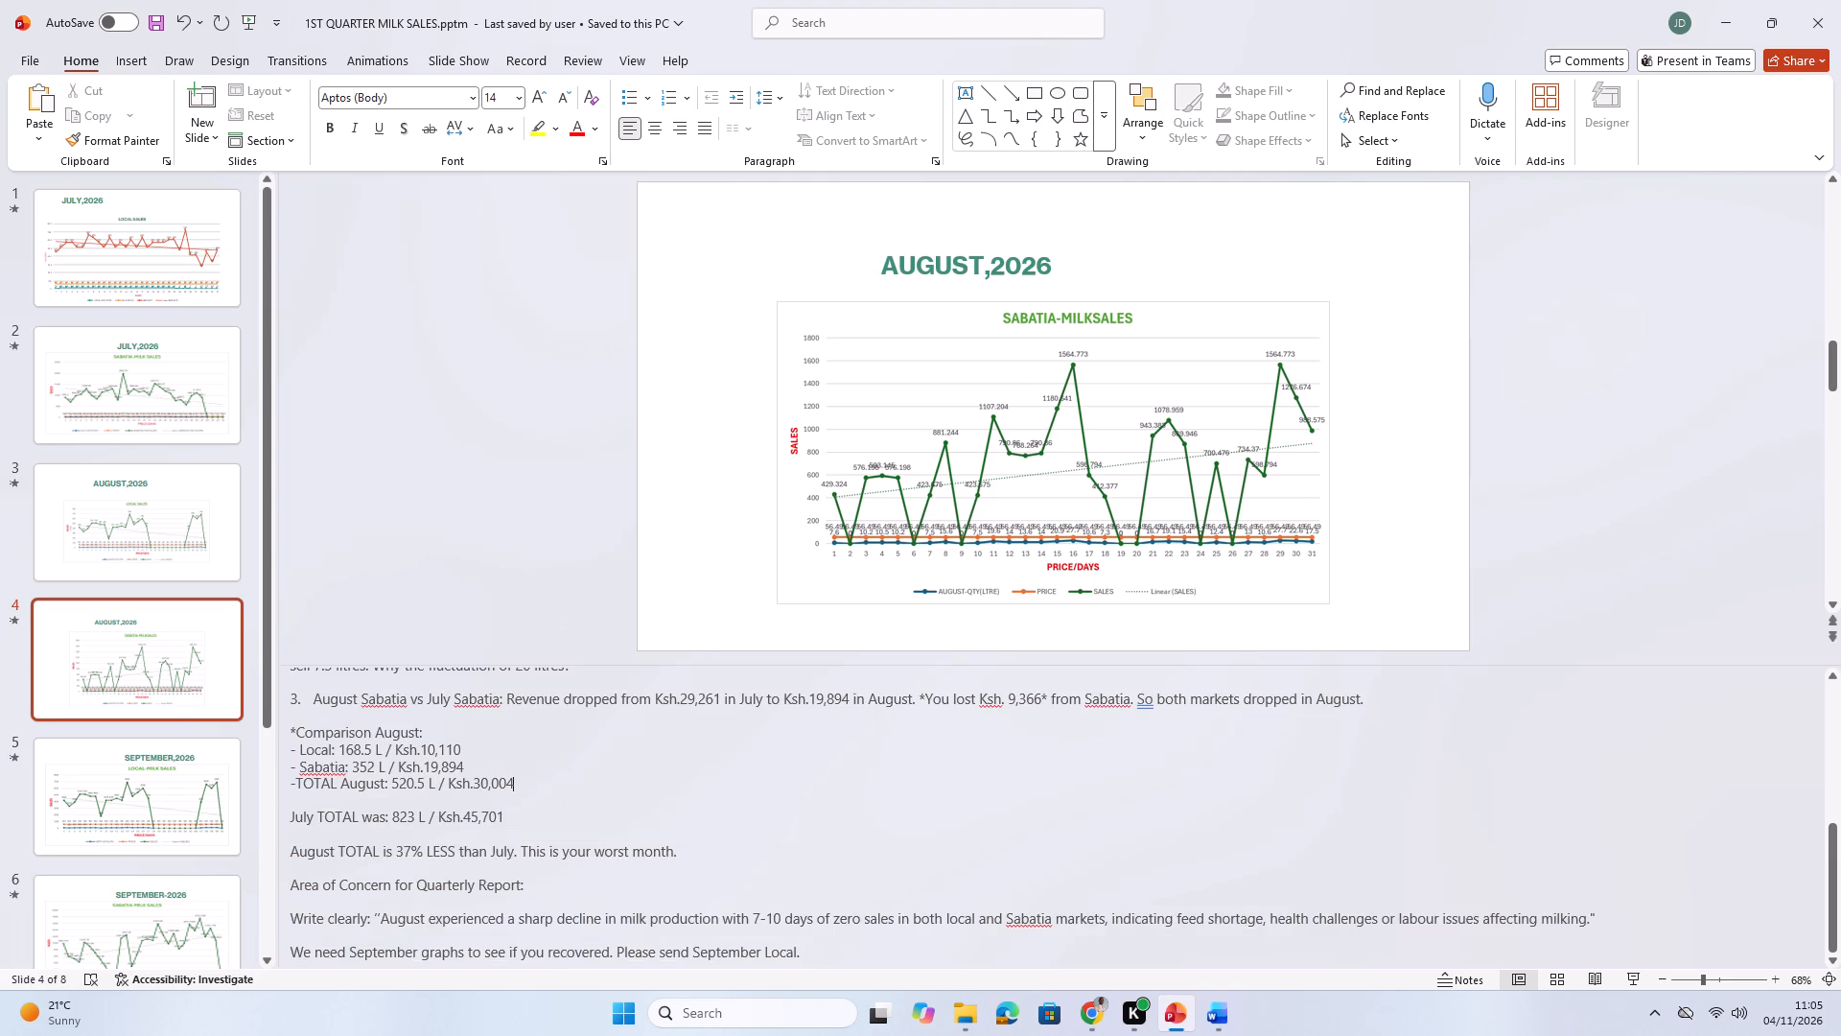
Remove the asterisk after "56.49 per litre" in the Price line of the summary.
scroll(578, 770, "up", 13)
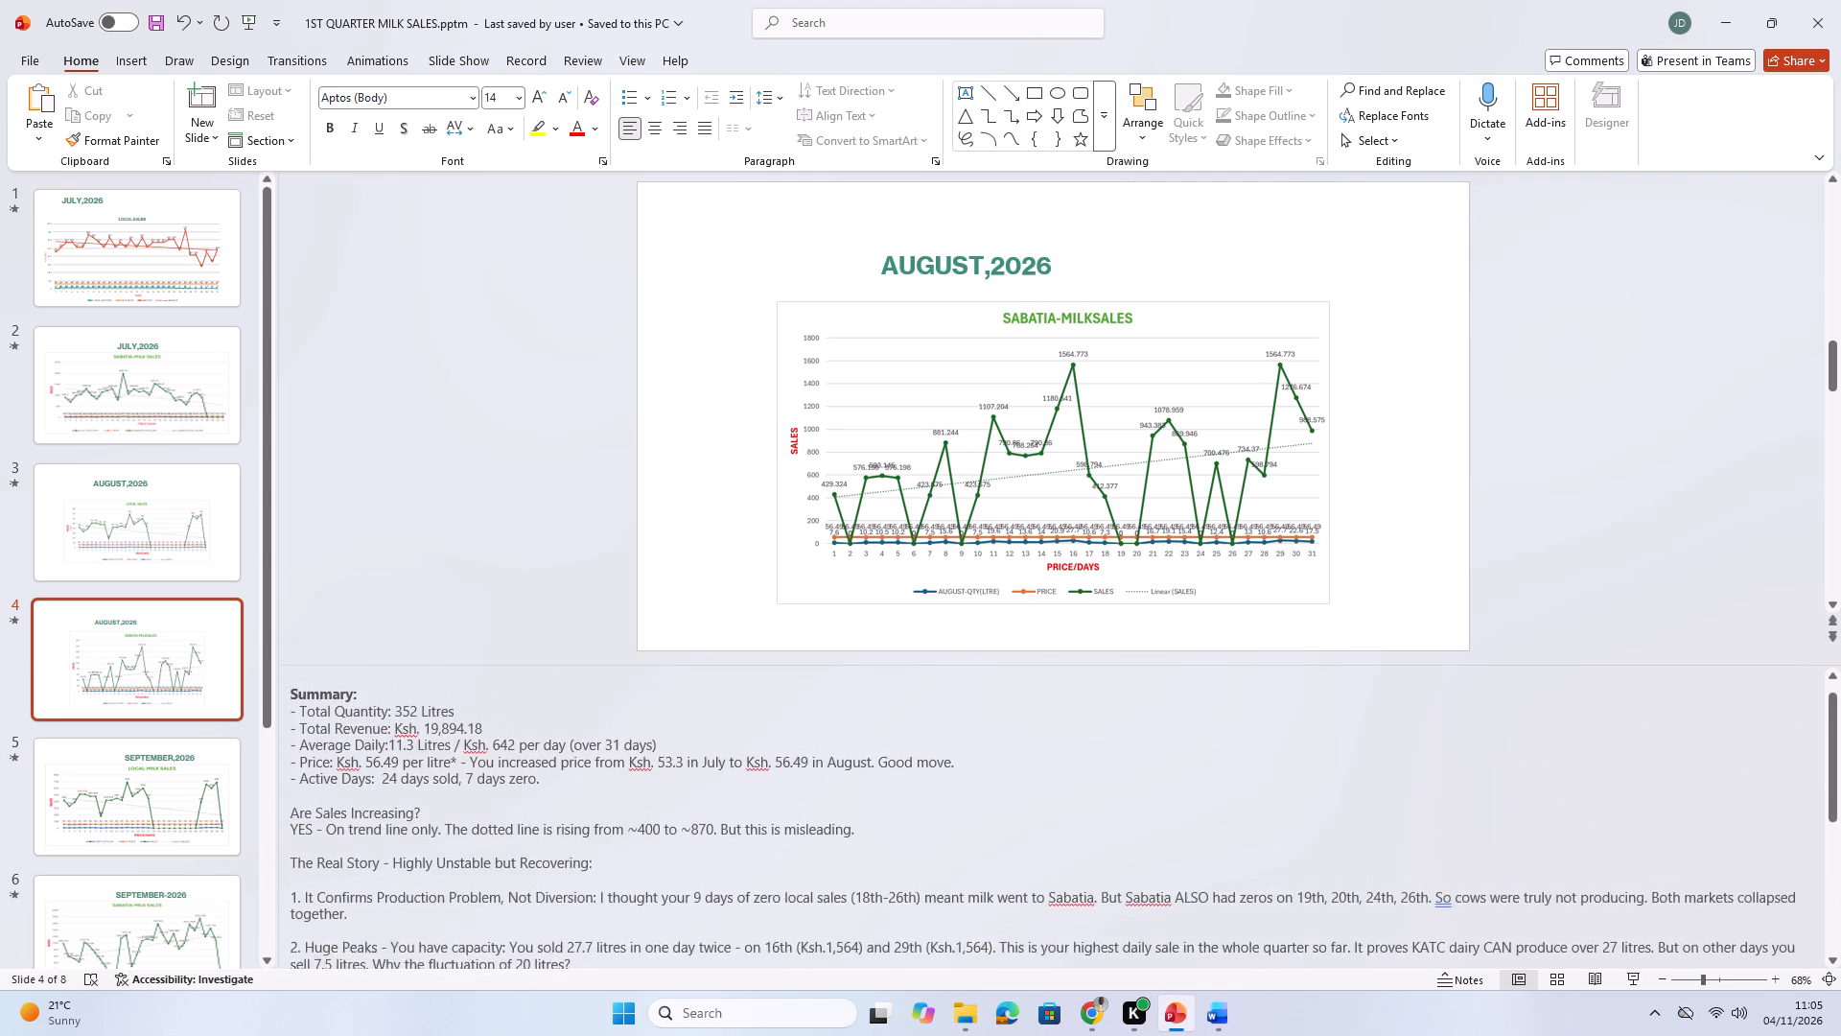
scroll(575, 766, "up", 6)
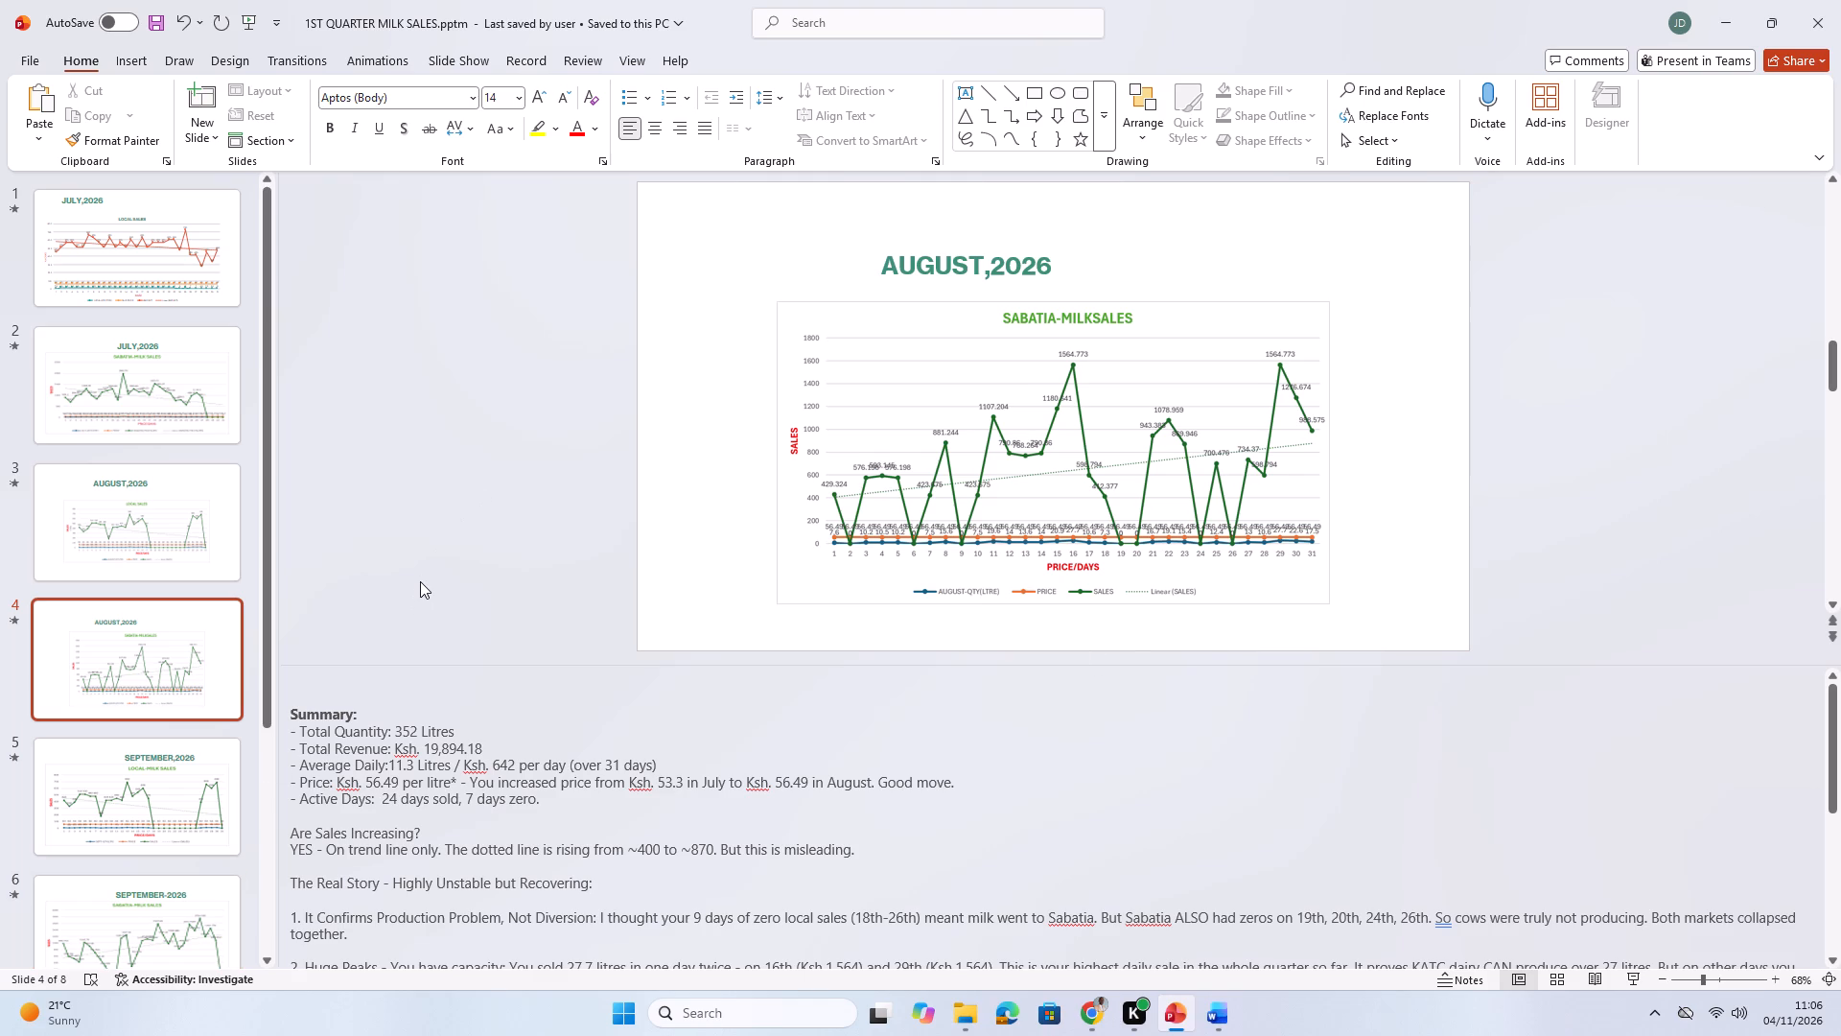
scroll(508, 748, "down", 2)
scroll(503, 738, "up", 2)
scroll(445, 734, "down", 1)
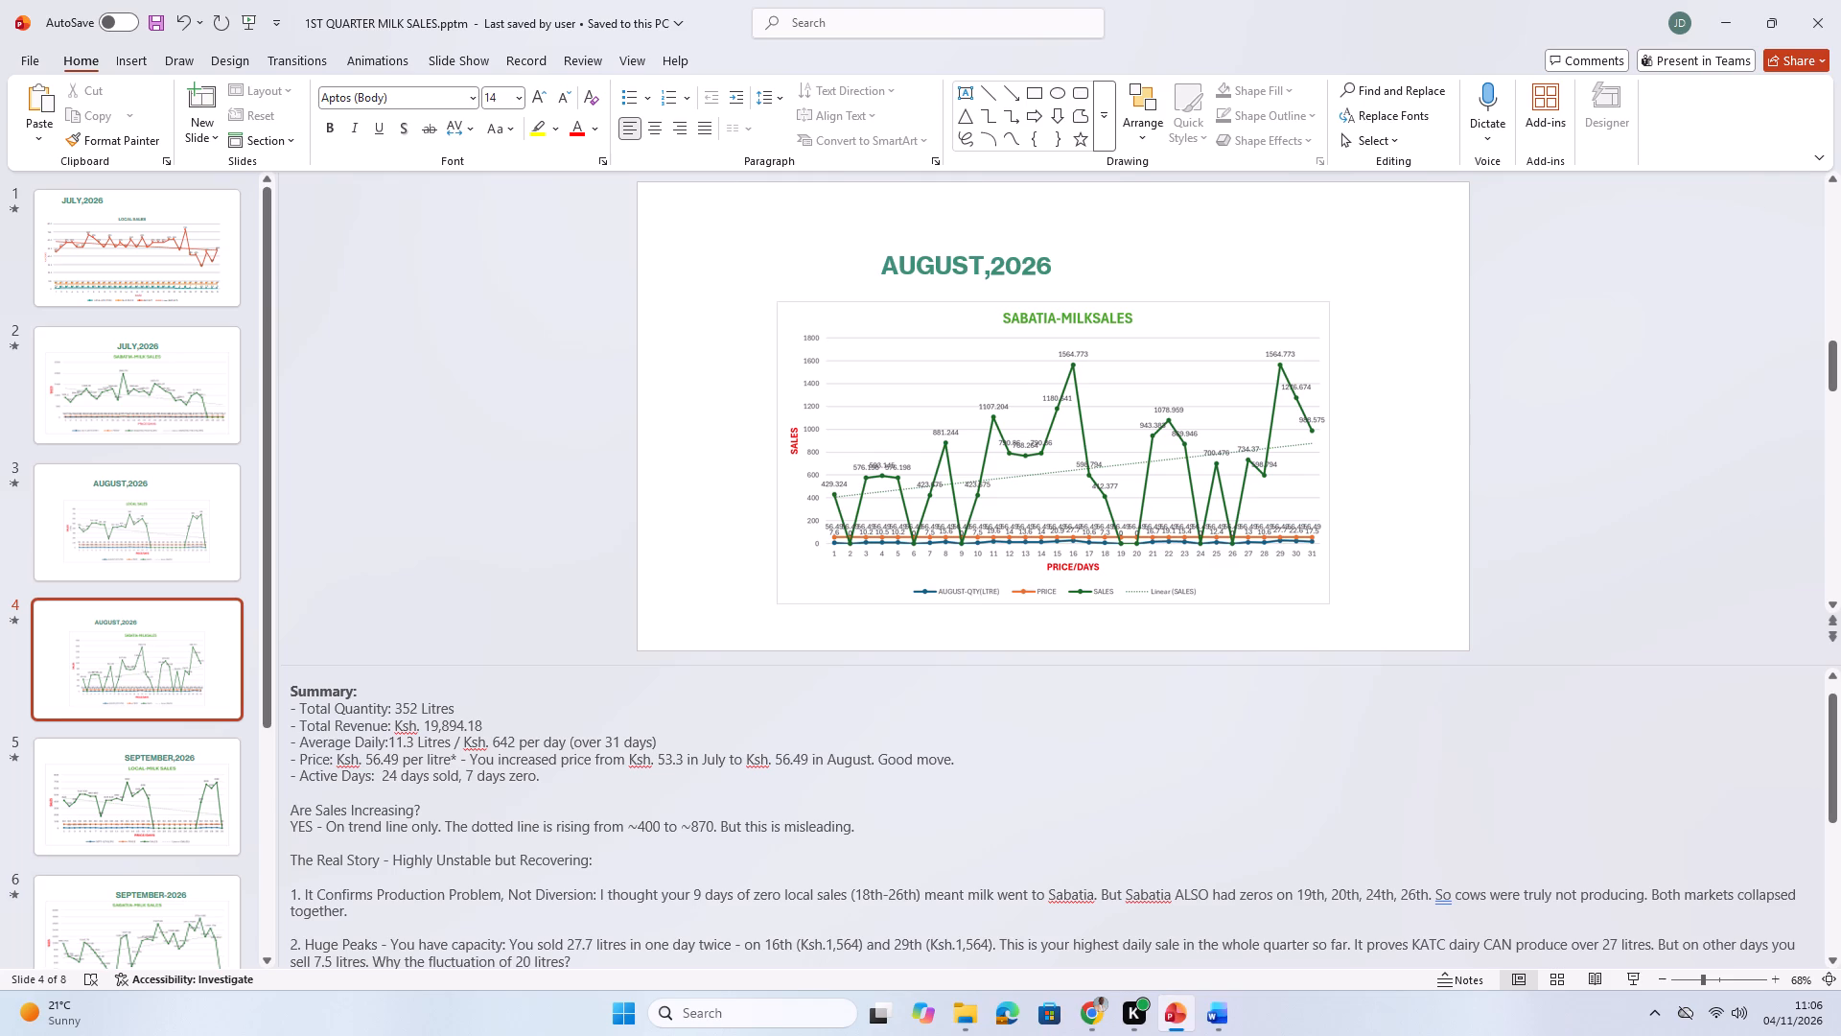
left_click(456, 757)
key("BackSpace")
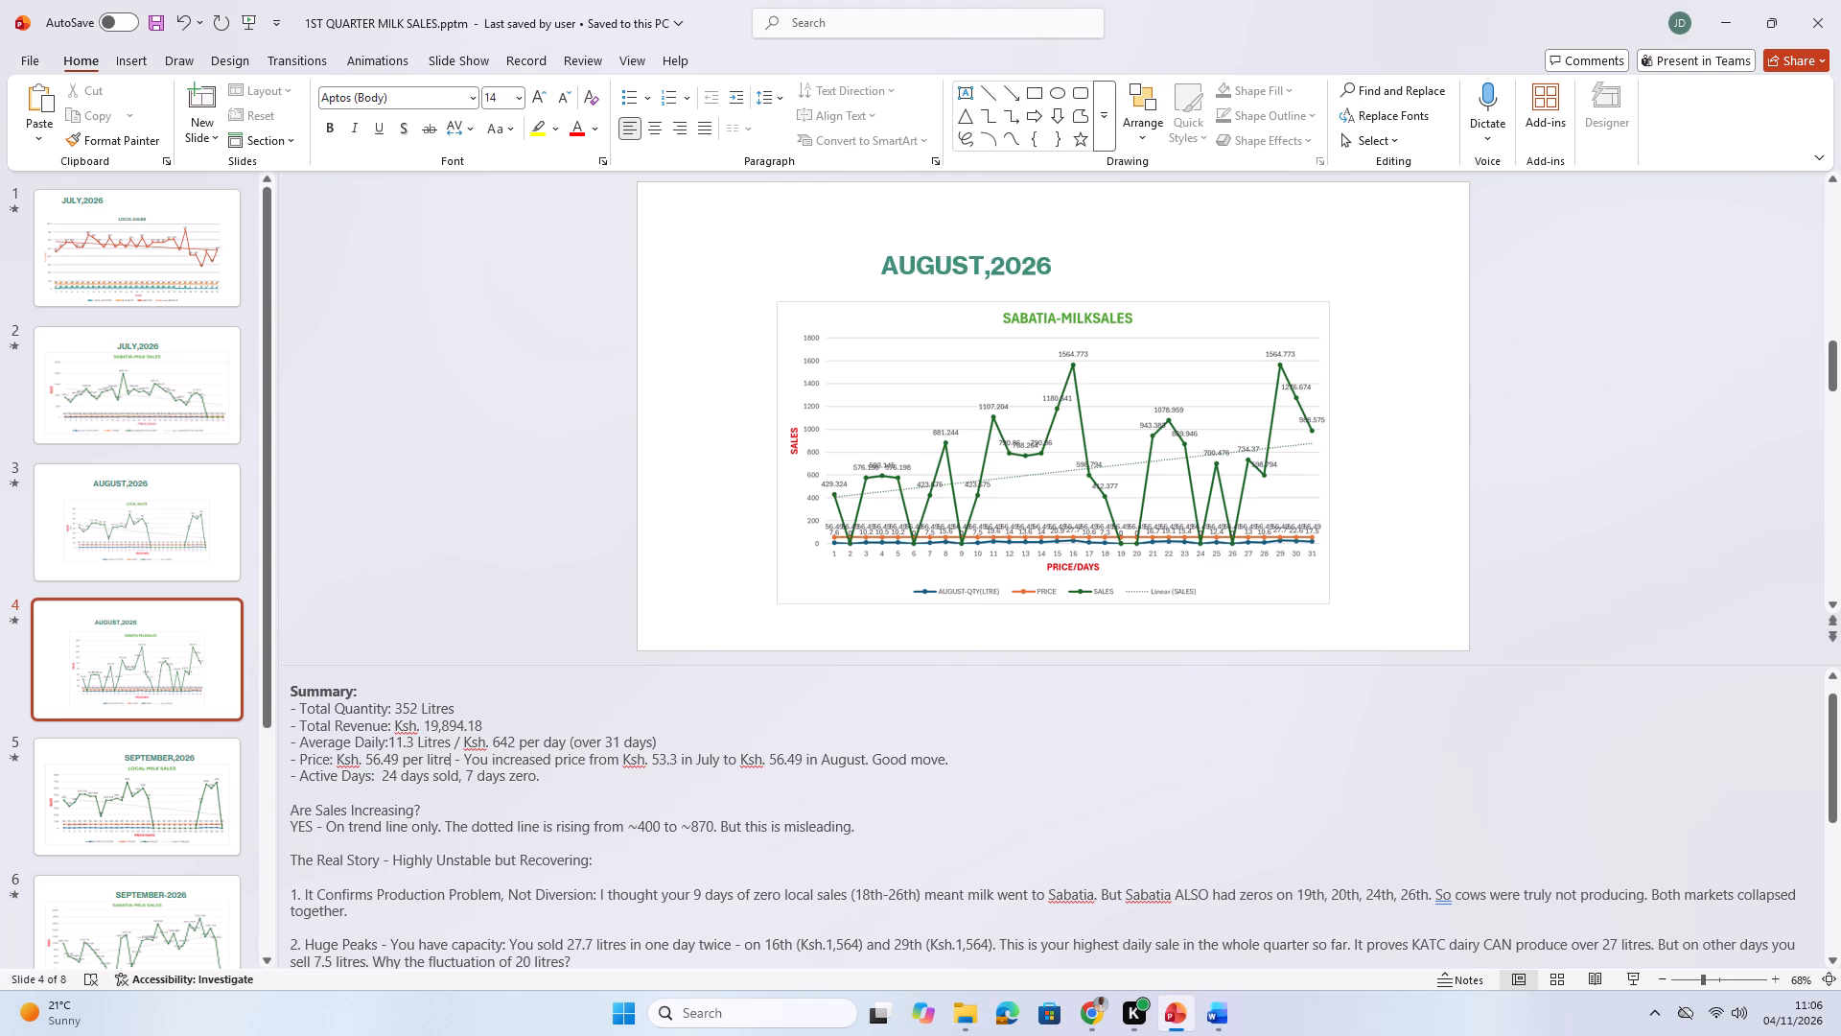
Change "You" to "We" in the Price line so it reads "We increased price".
left_click(473, 759)
key("BackSpace")
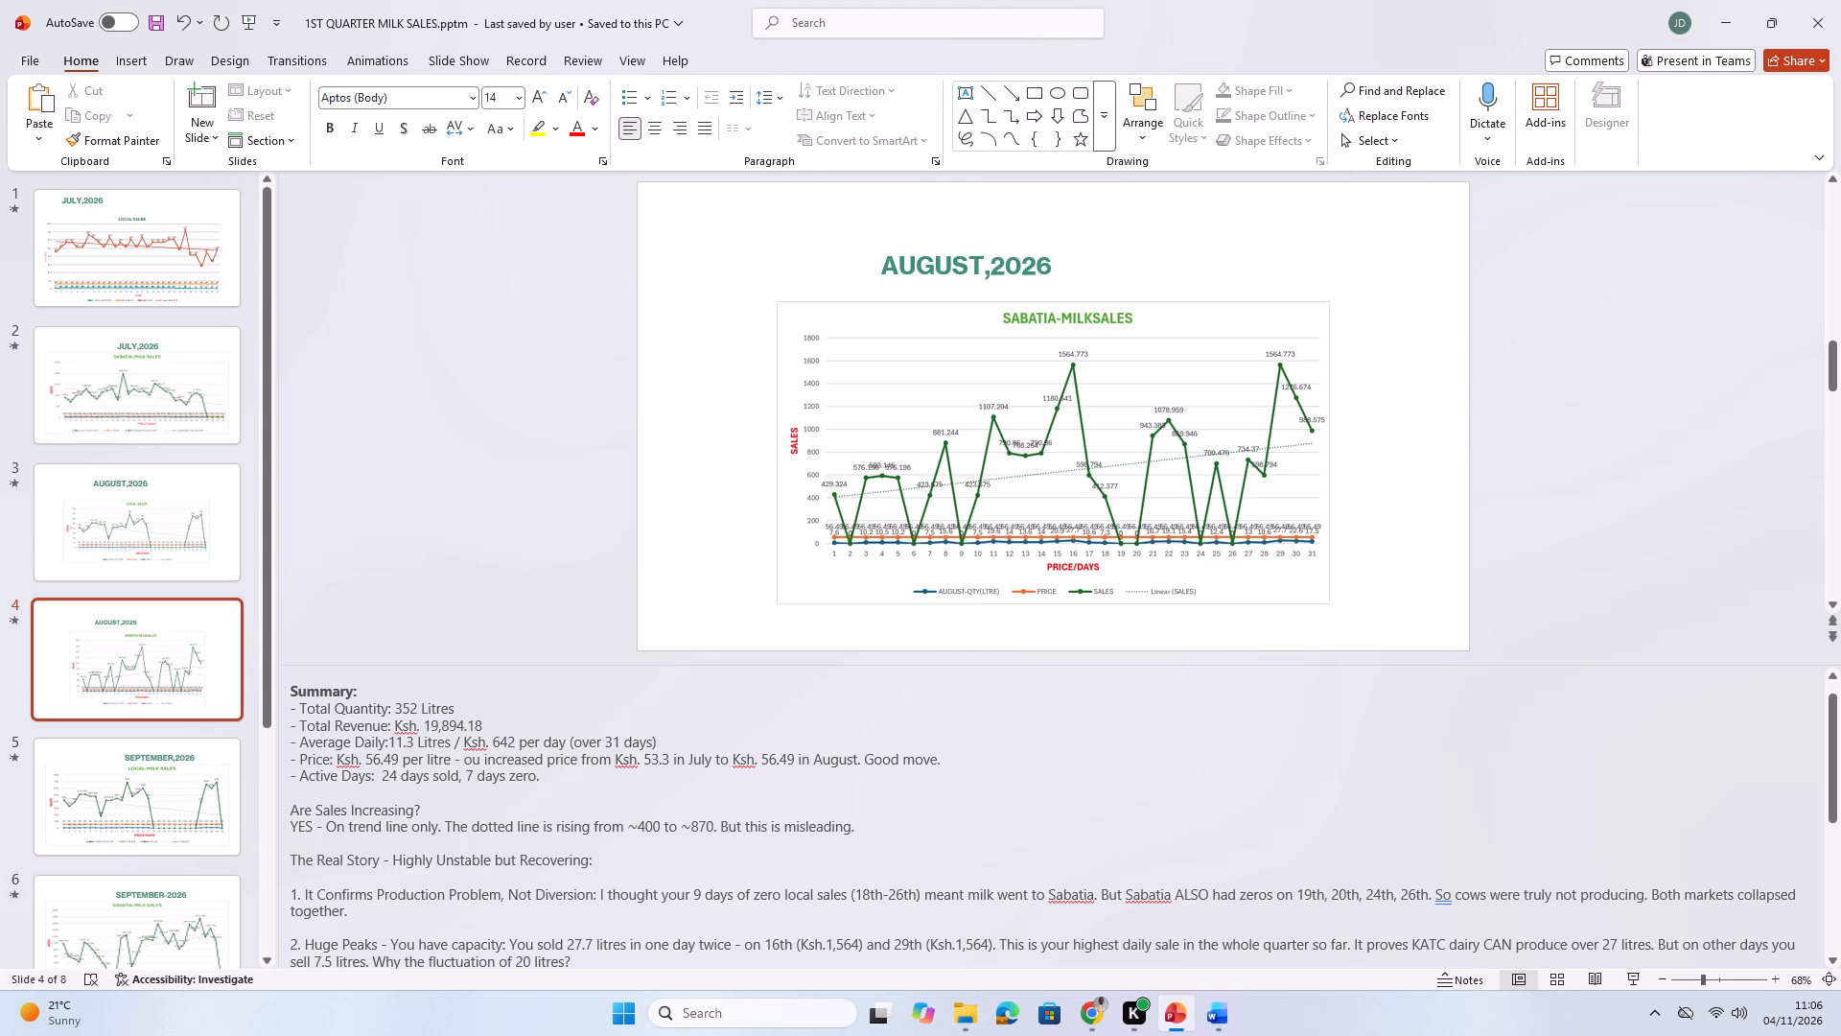
key("w")
key("BackSpace")
key("w")
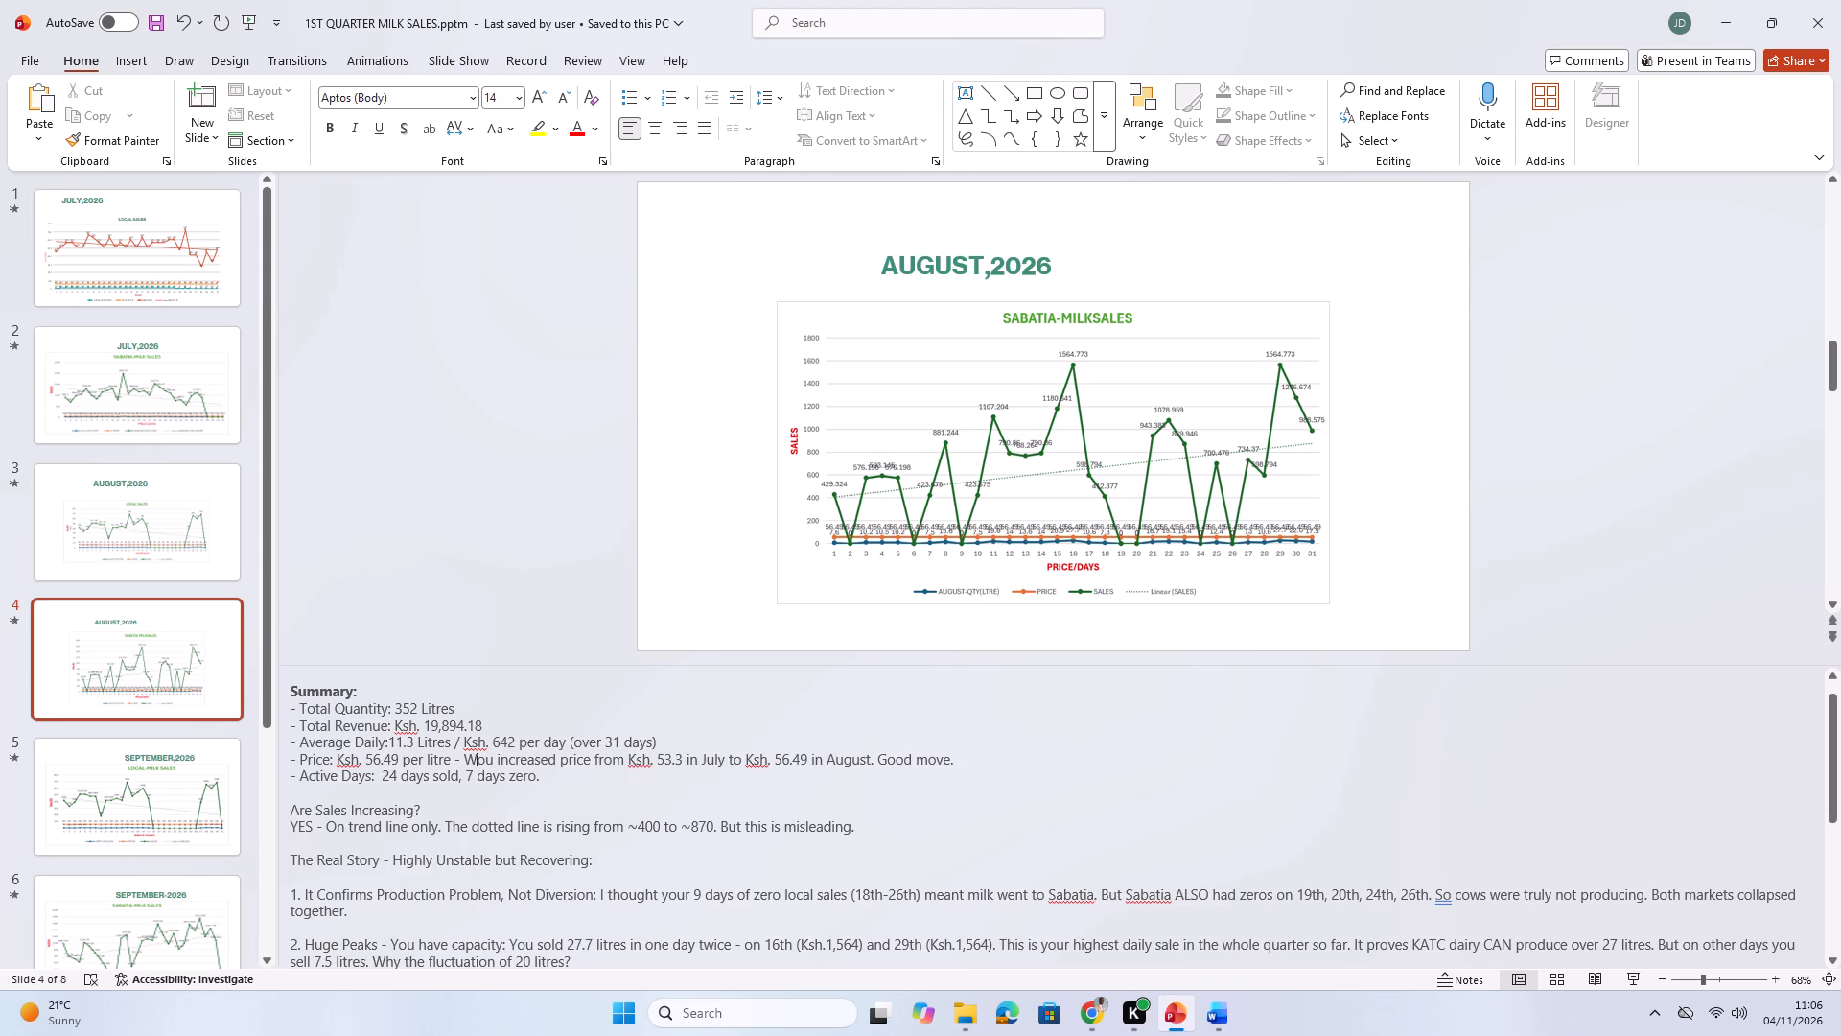
left_click(495, 760)
key("BackSpace")
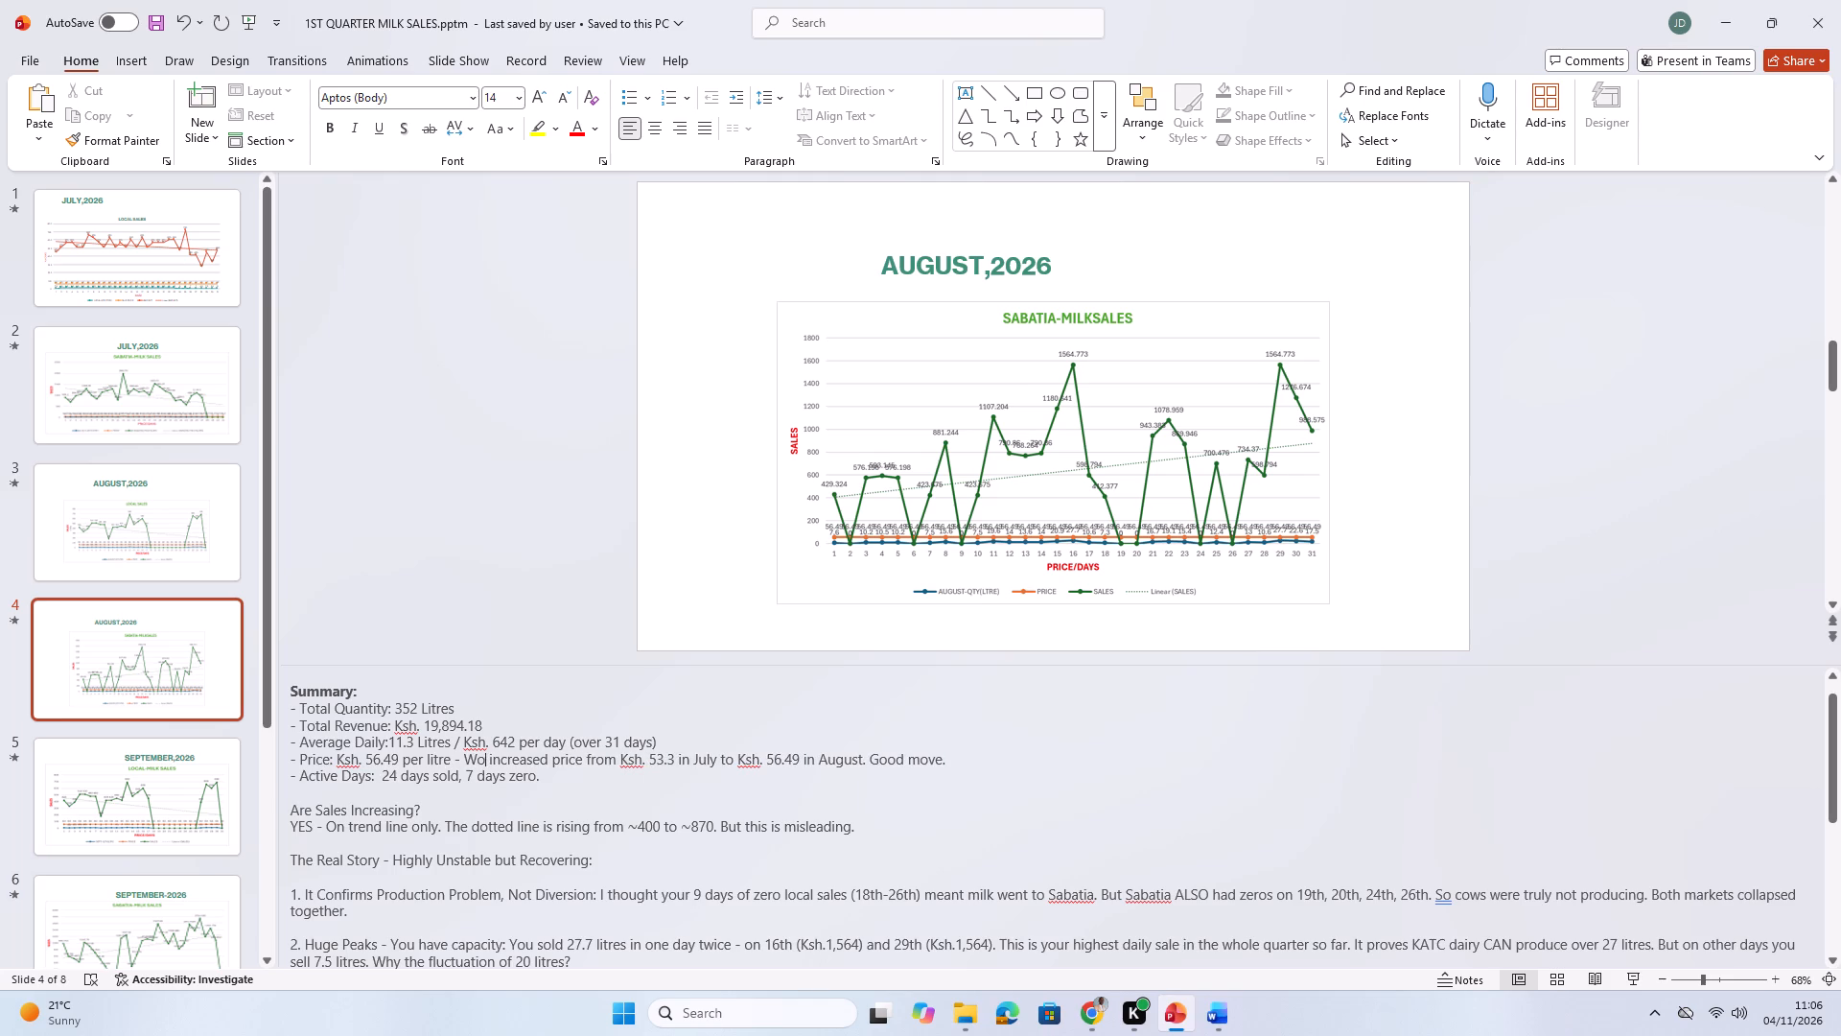
key("BackSpace")
key("e")
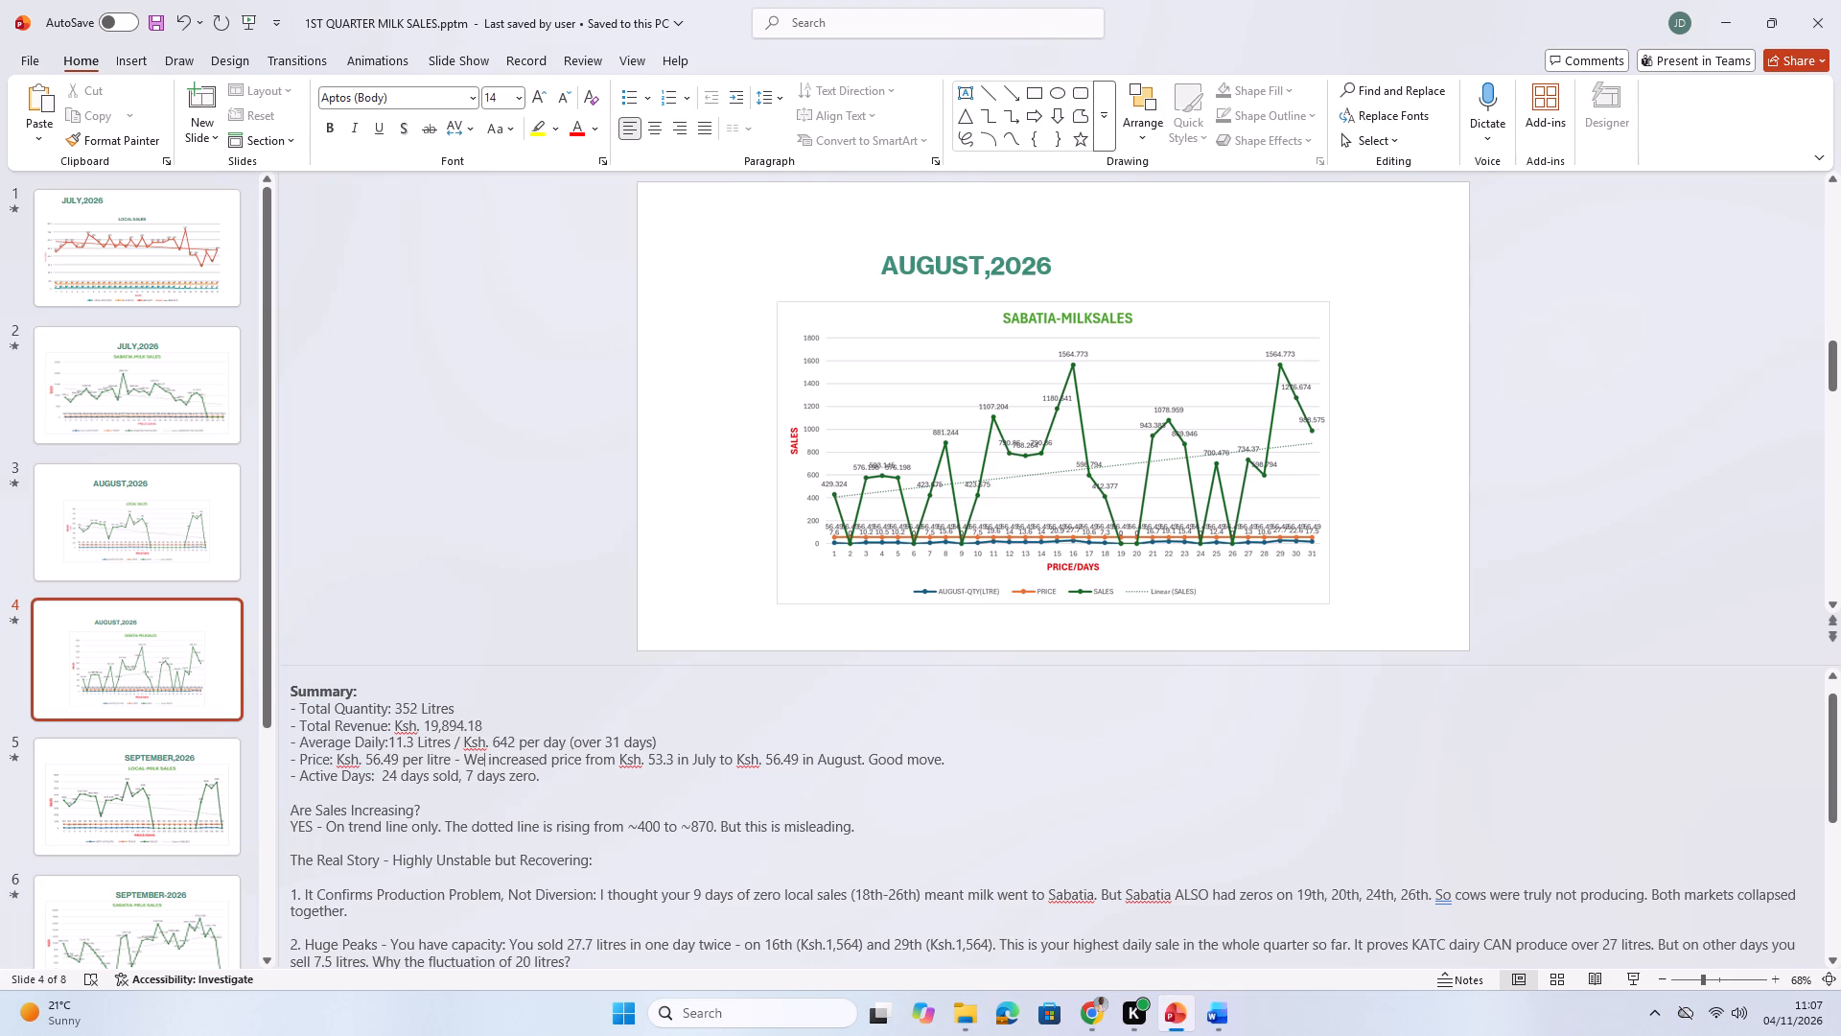
Enlarge the notes area beneath the August Sabatia slide to show more of the notes text.
scroll(440, 789, "down", 3)
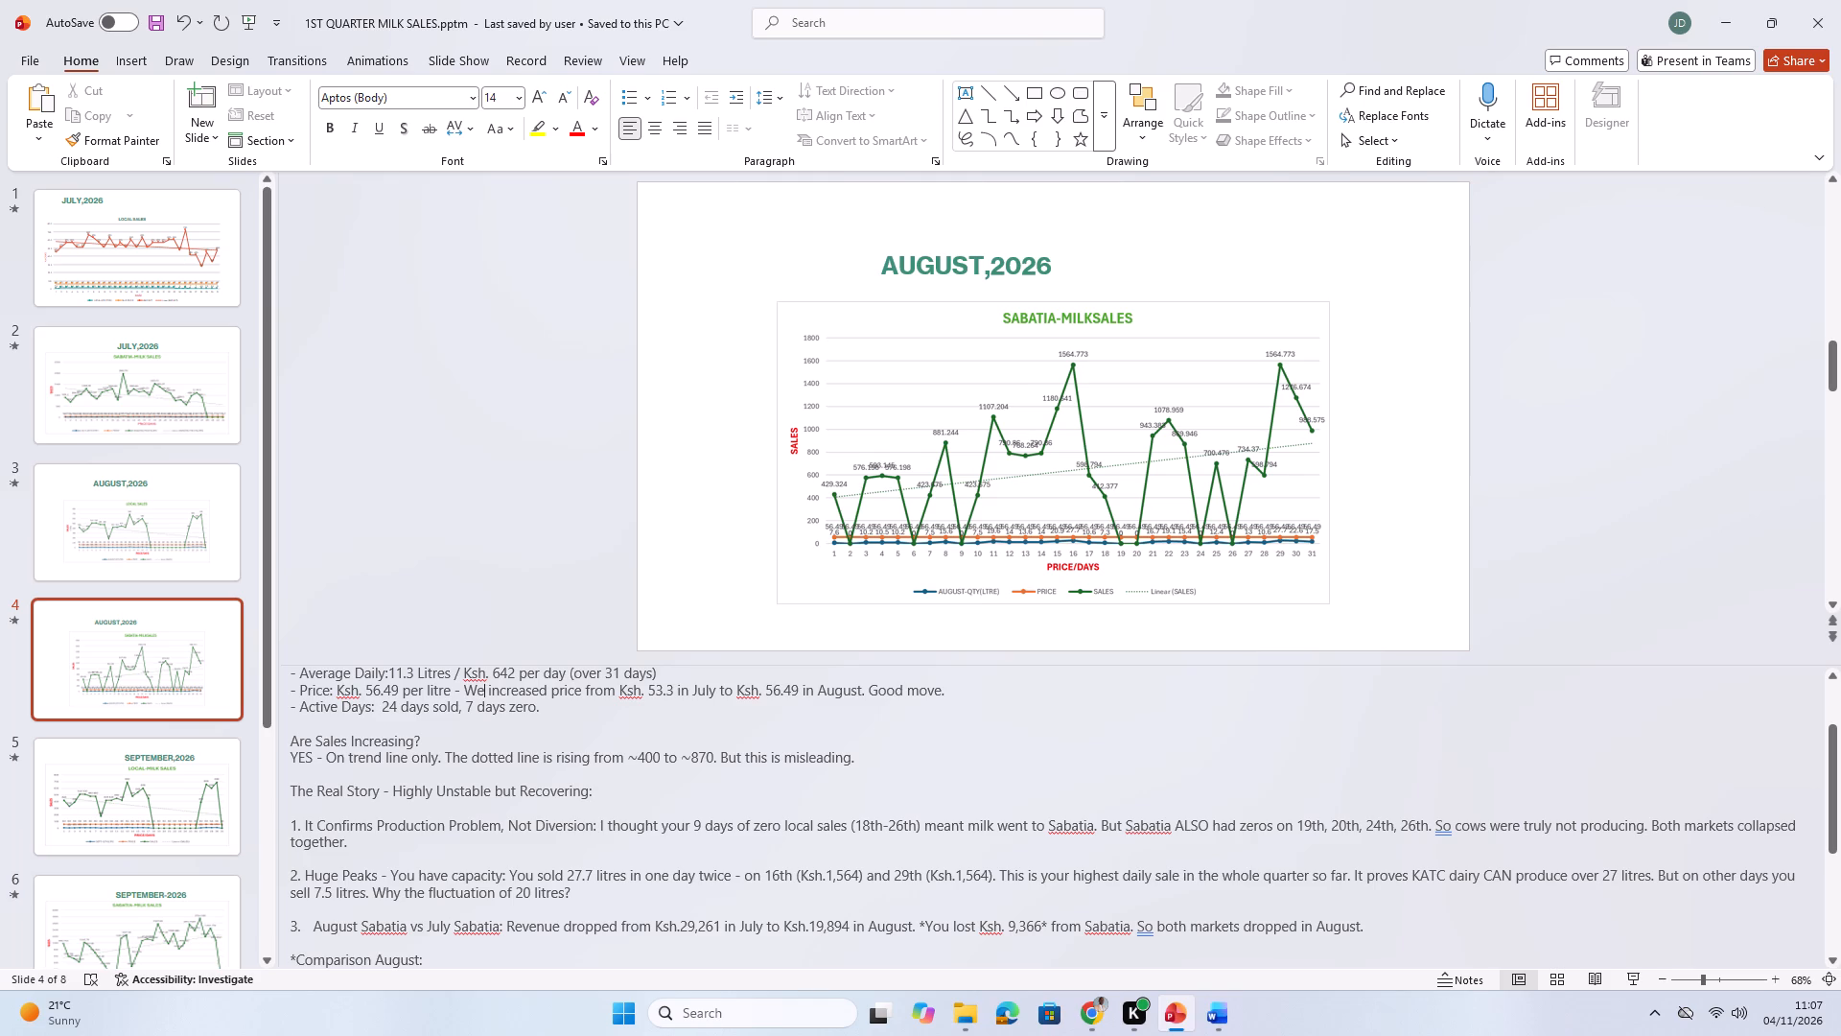
scroll(561, 768, "up", 1)
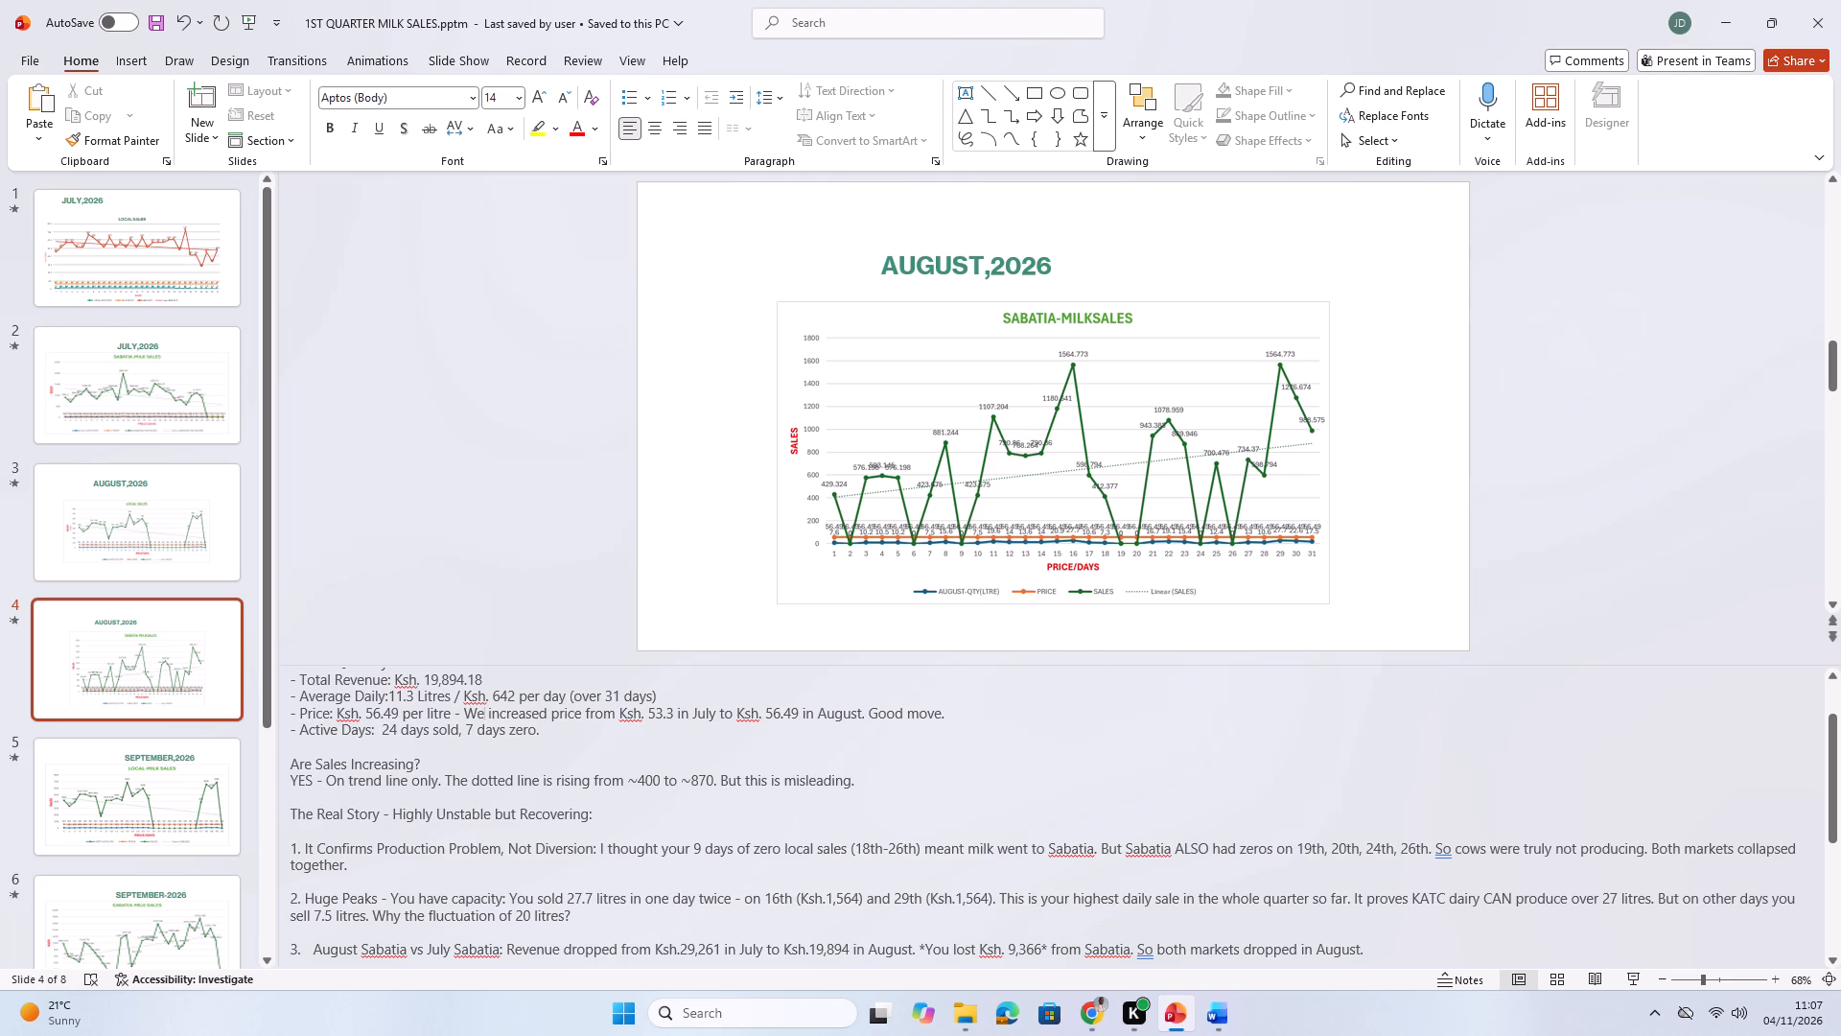
left_click_drag(1043, 663, 1051, 447)
scroll(794, 758, "up", 6)
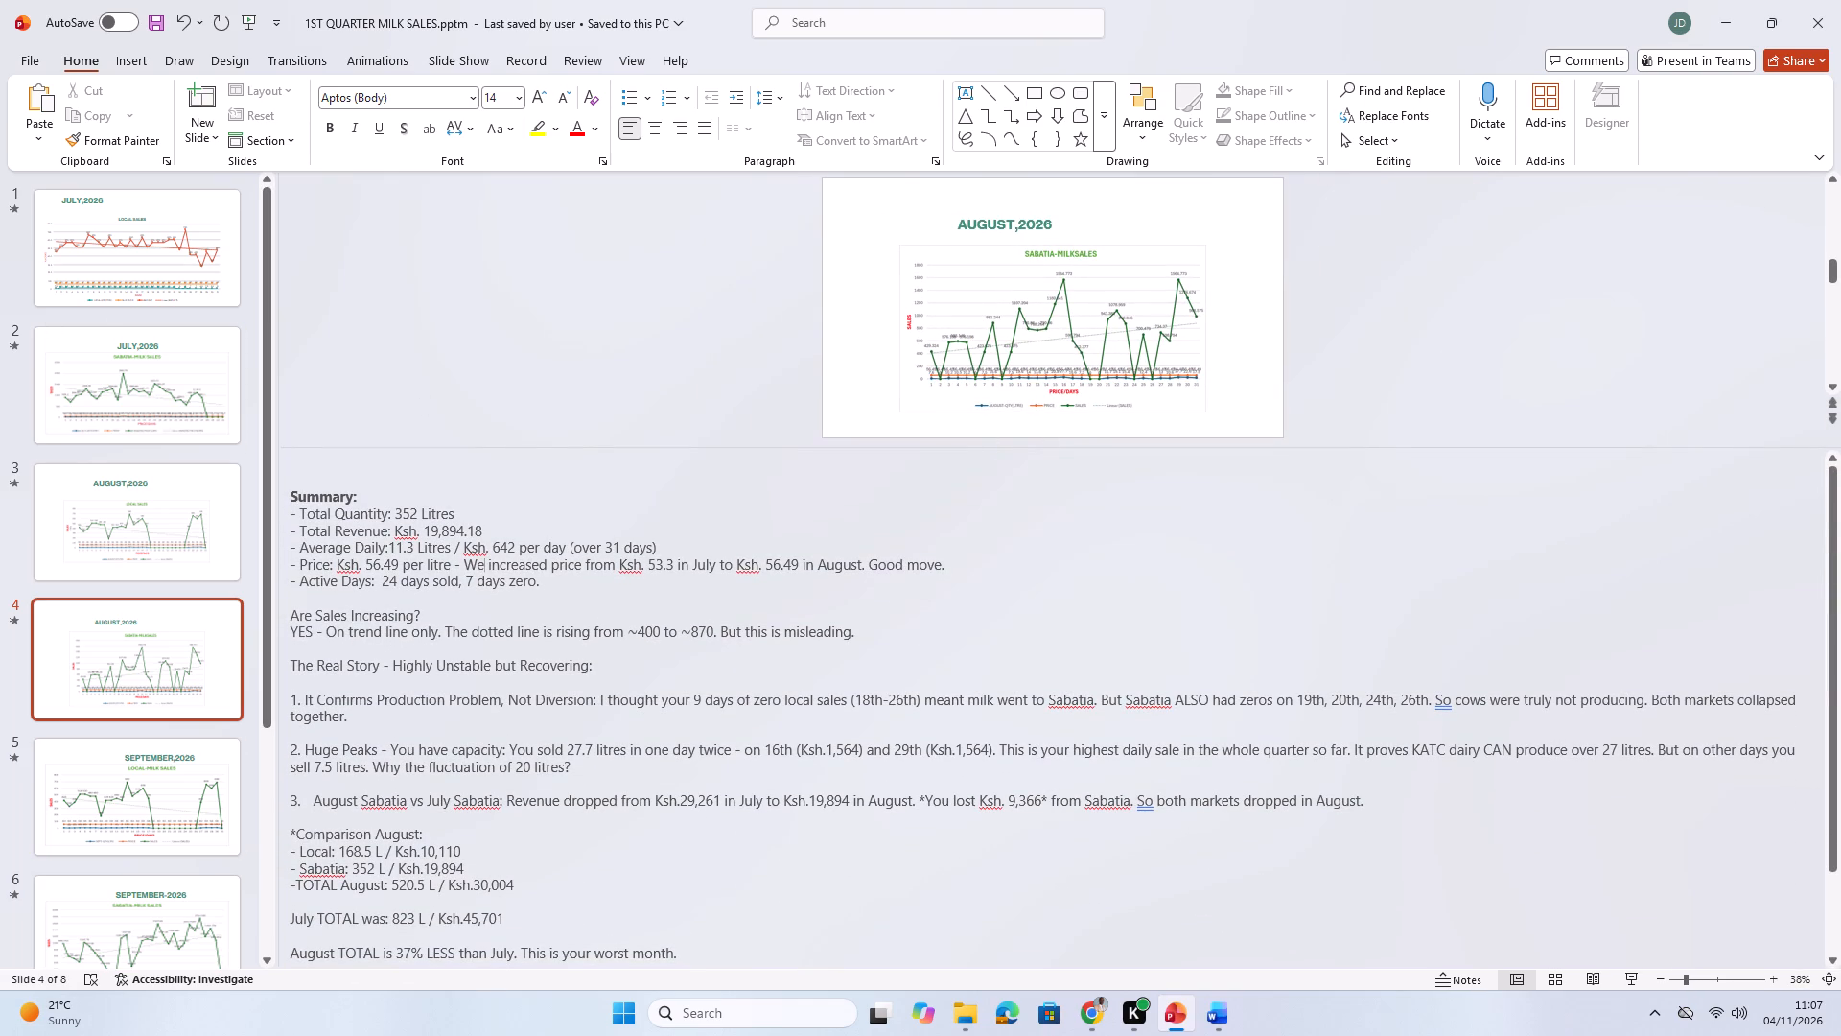
left_click_drag(1000, 447, 985, 620)
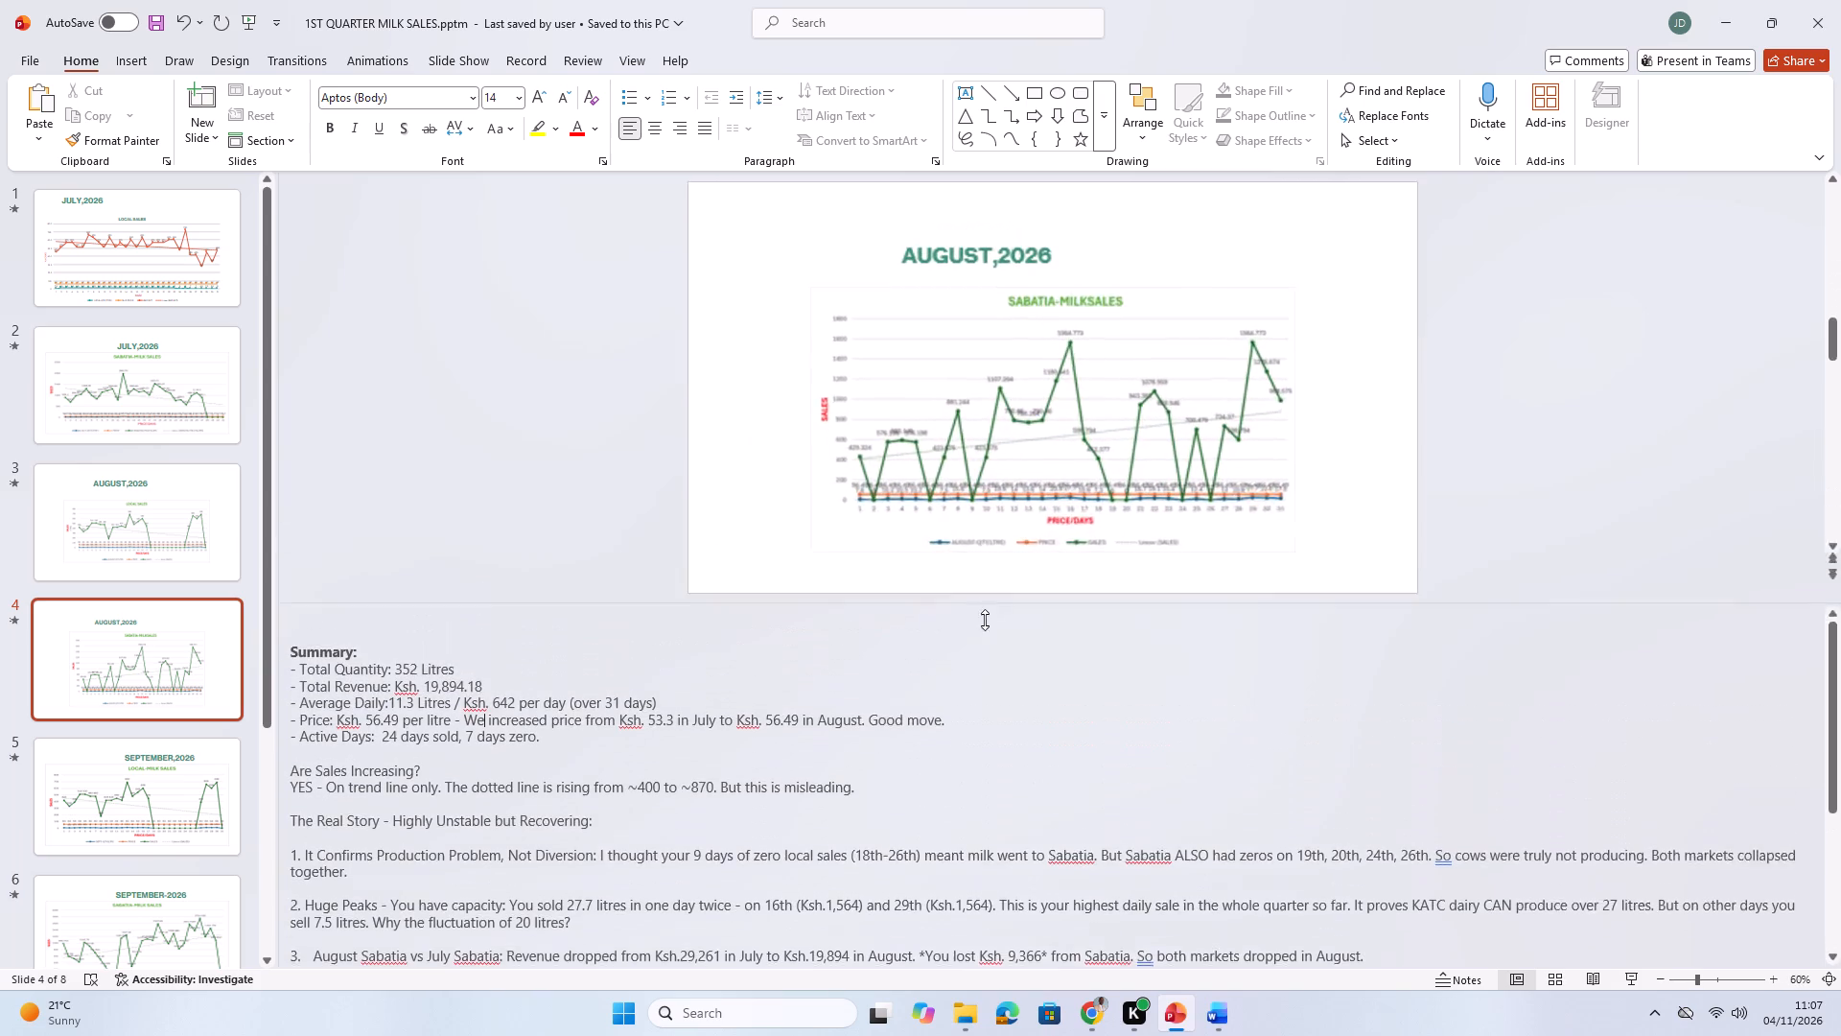
Shrink the notes area beneath the August Sabatia slide to give the slide more room.
left_click_drag(985, 620, 978, 727)
scroll(696, 845, "down", 1)
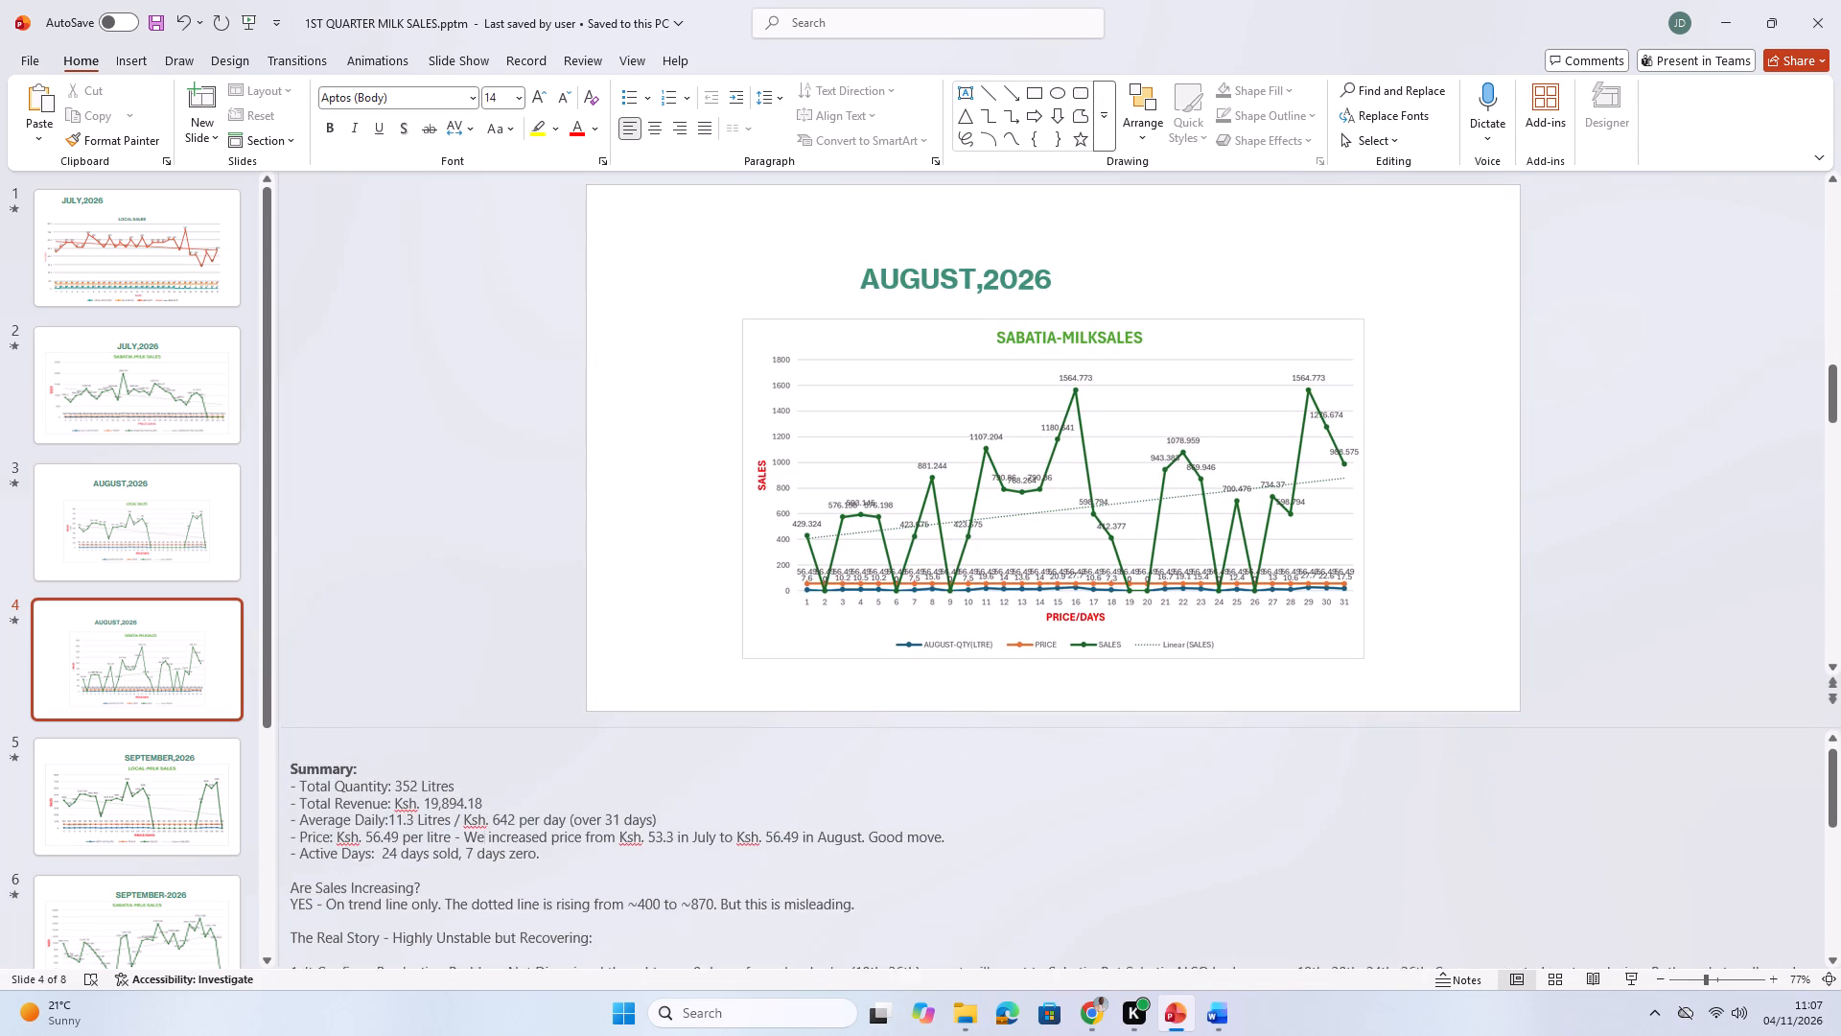
scroll(696, 845, "down", 14)
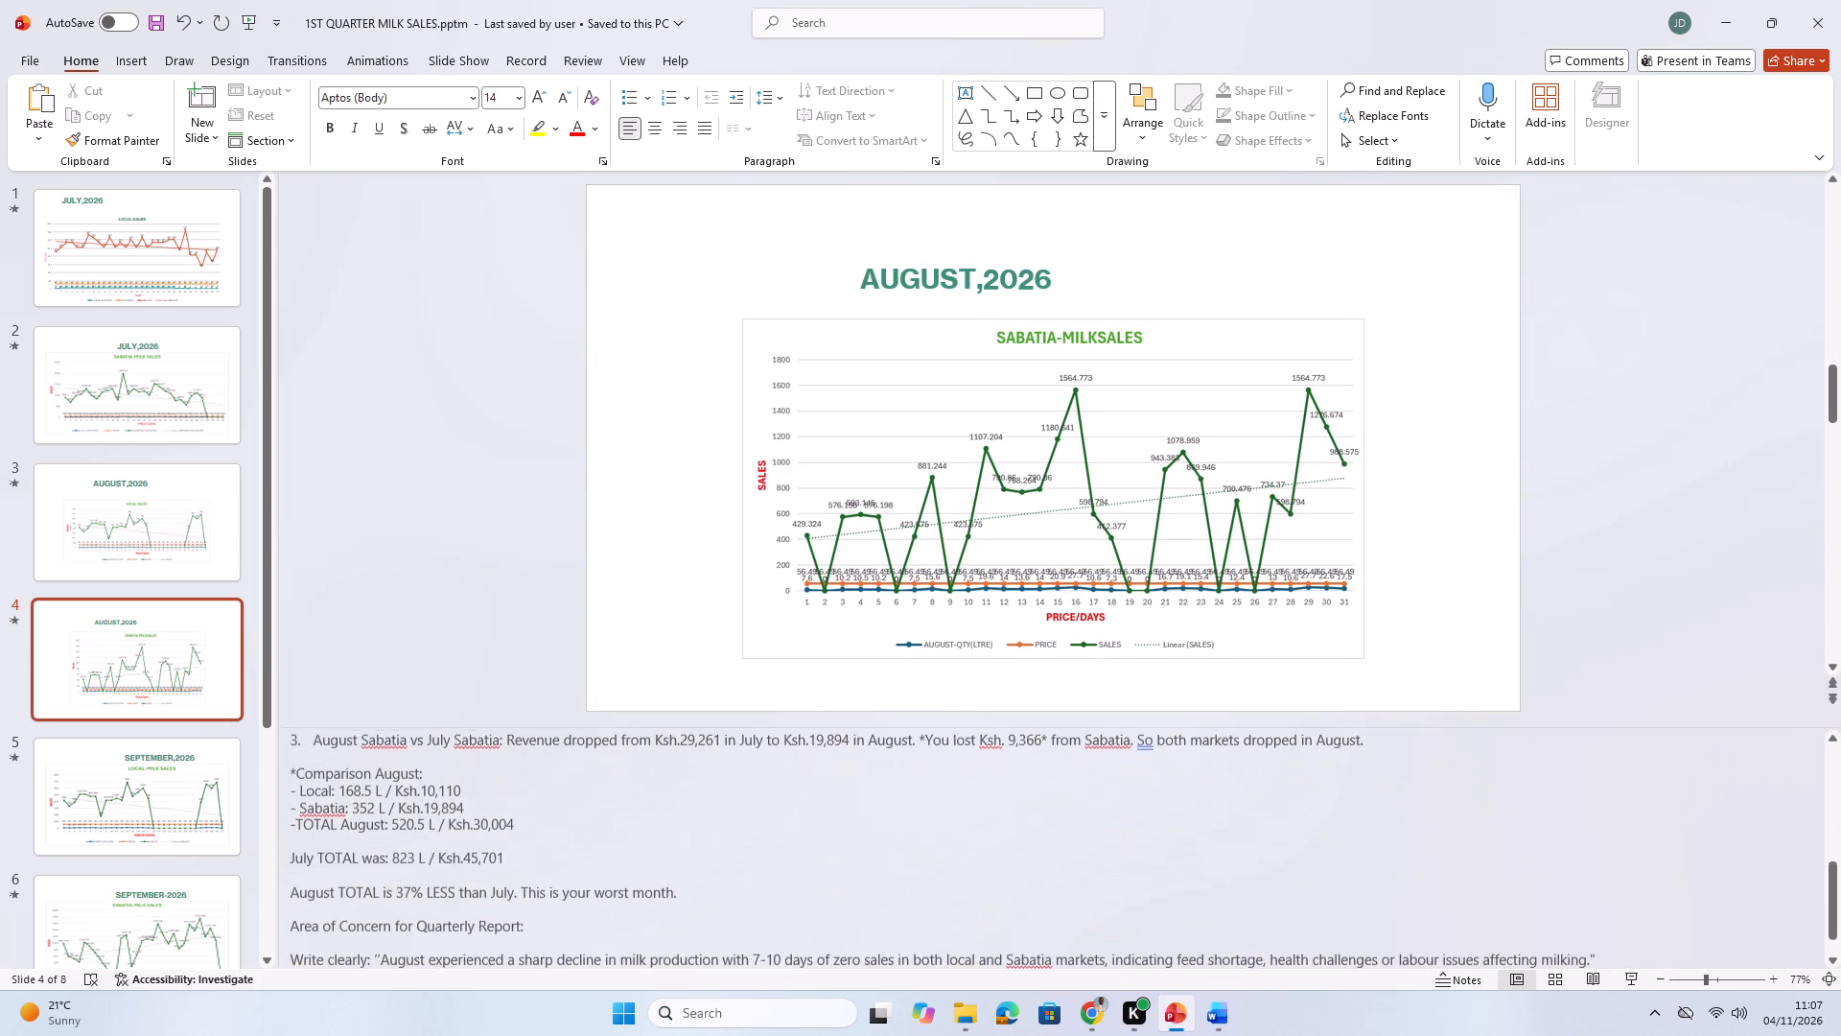
left_click(1447, 977)
left_click(1447, 977)
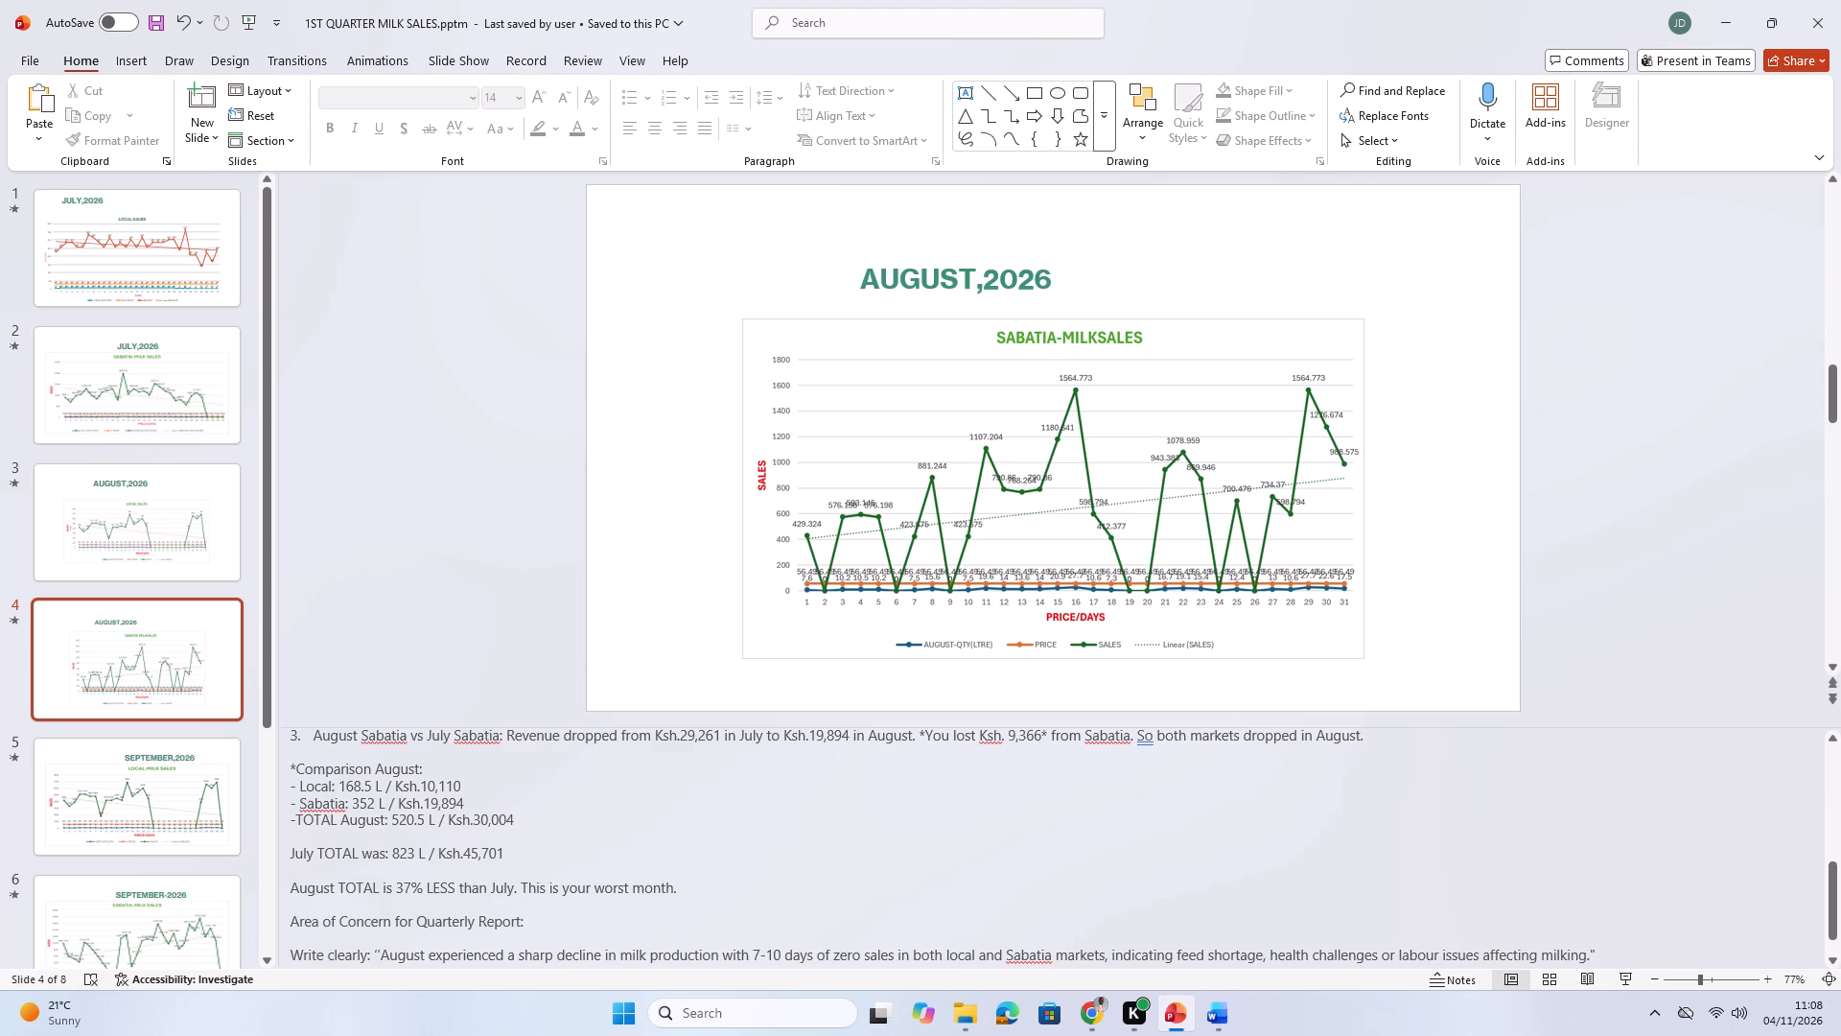
scroll(646, 864, "up", 7)
scroll(646, 864, "down", 6)
scroll(646, 864, "up", 13)
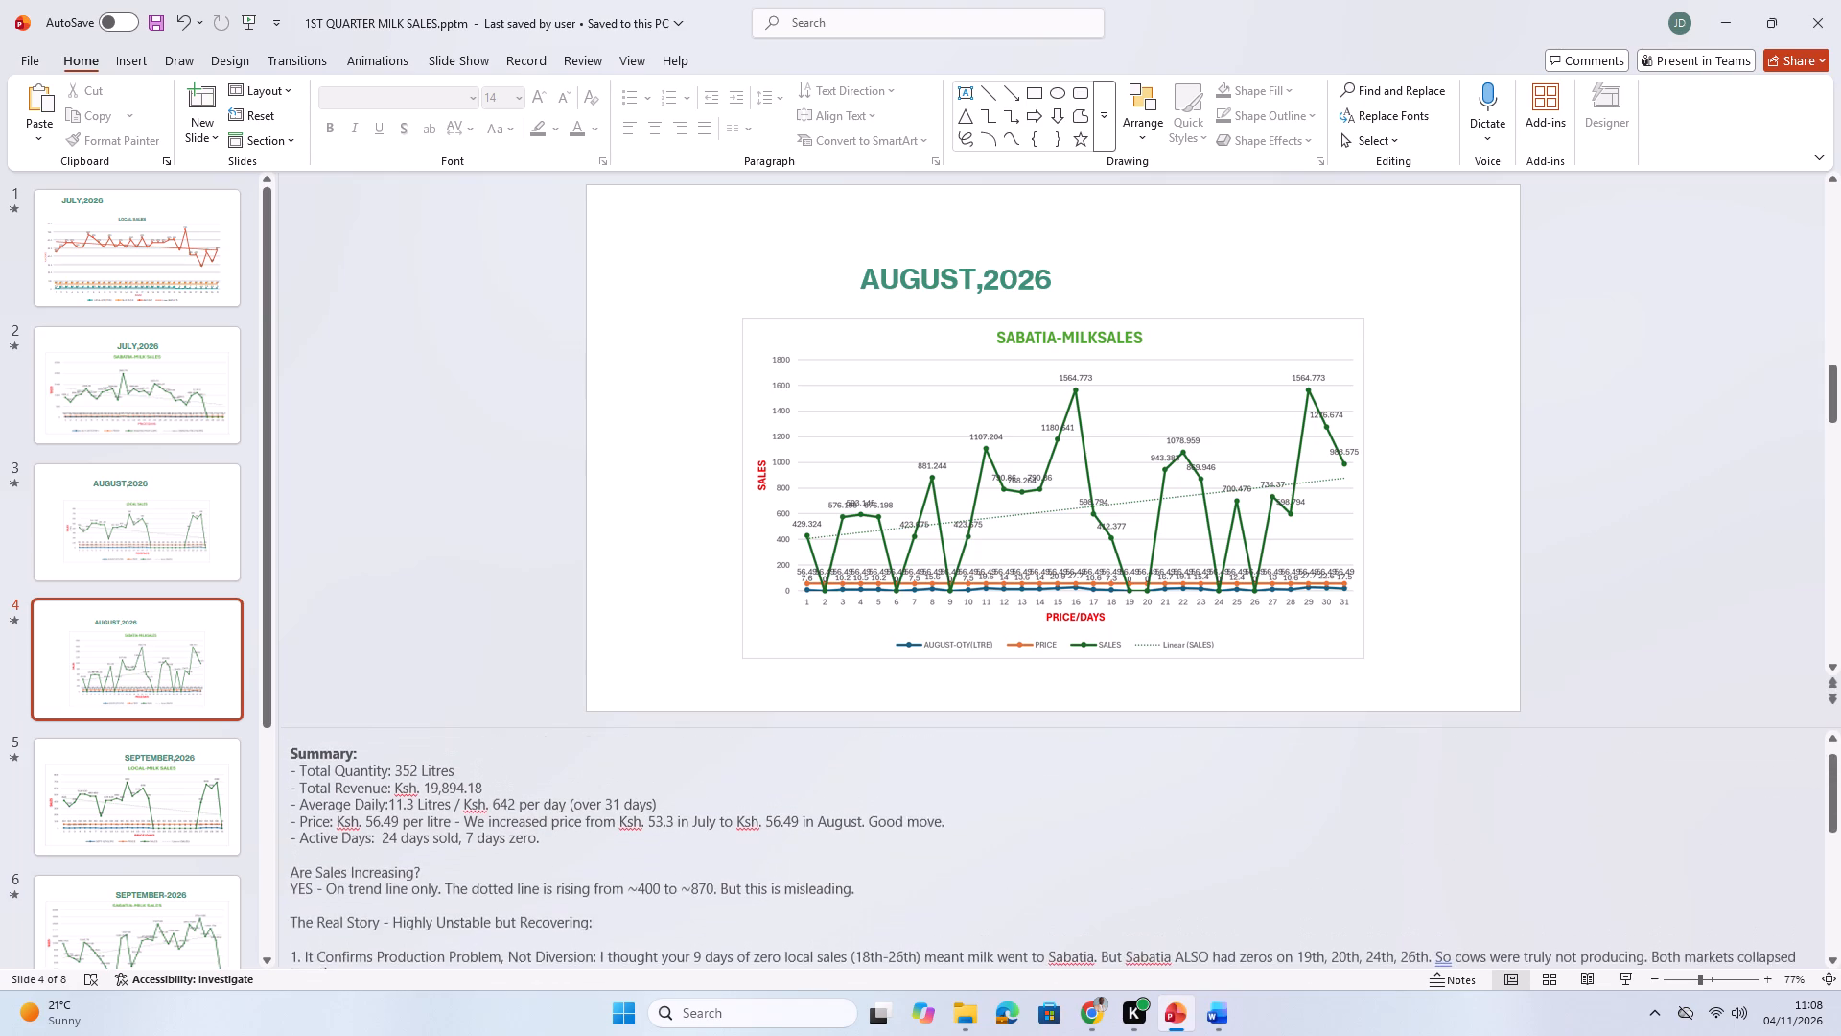
scroll(665, 781, "up", 6)
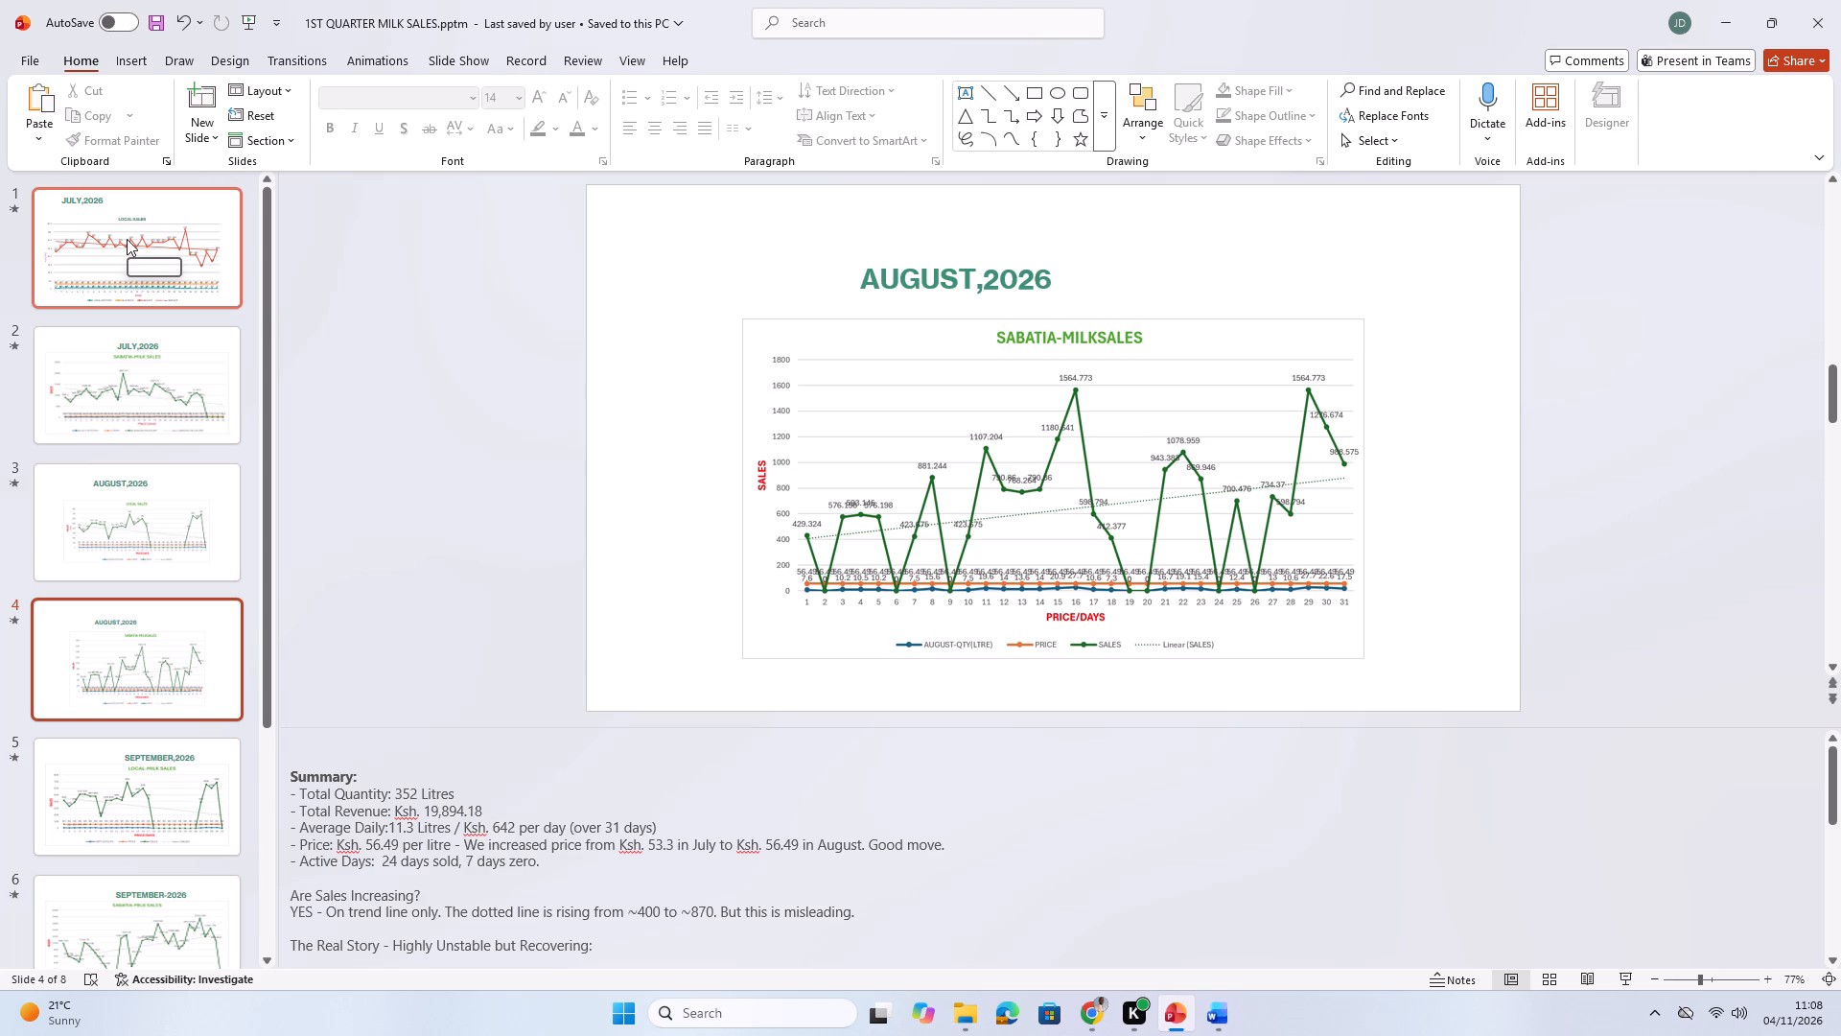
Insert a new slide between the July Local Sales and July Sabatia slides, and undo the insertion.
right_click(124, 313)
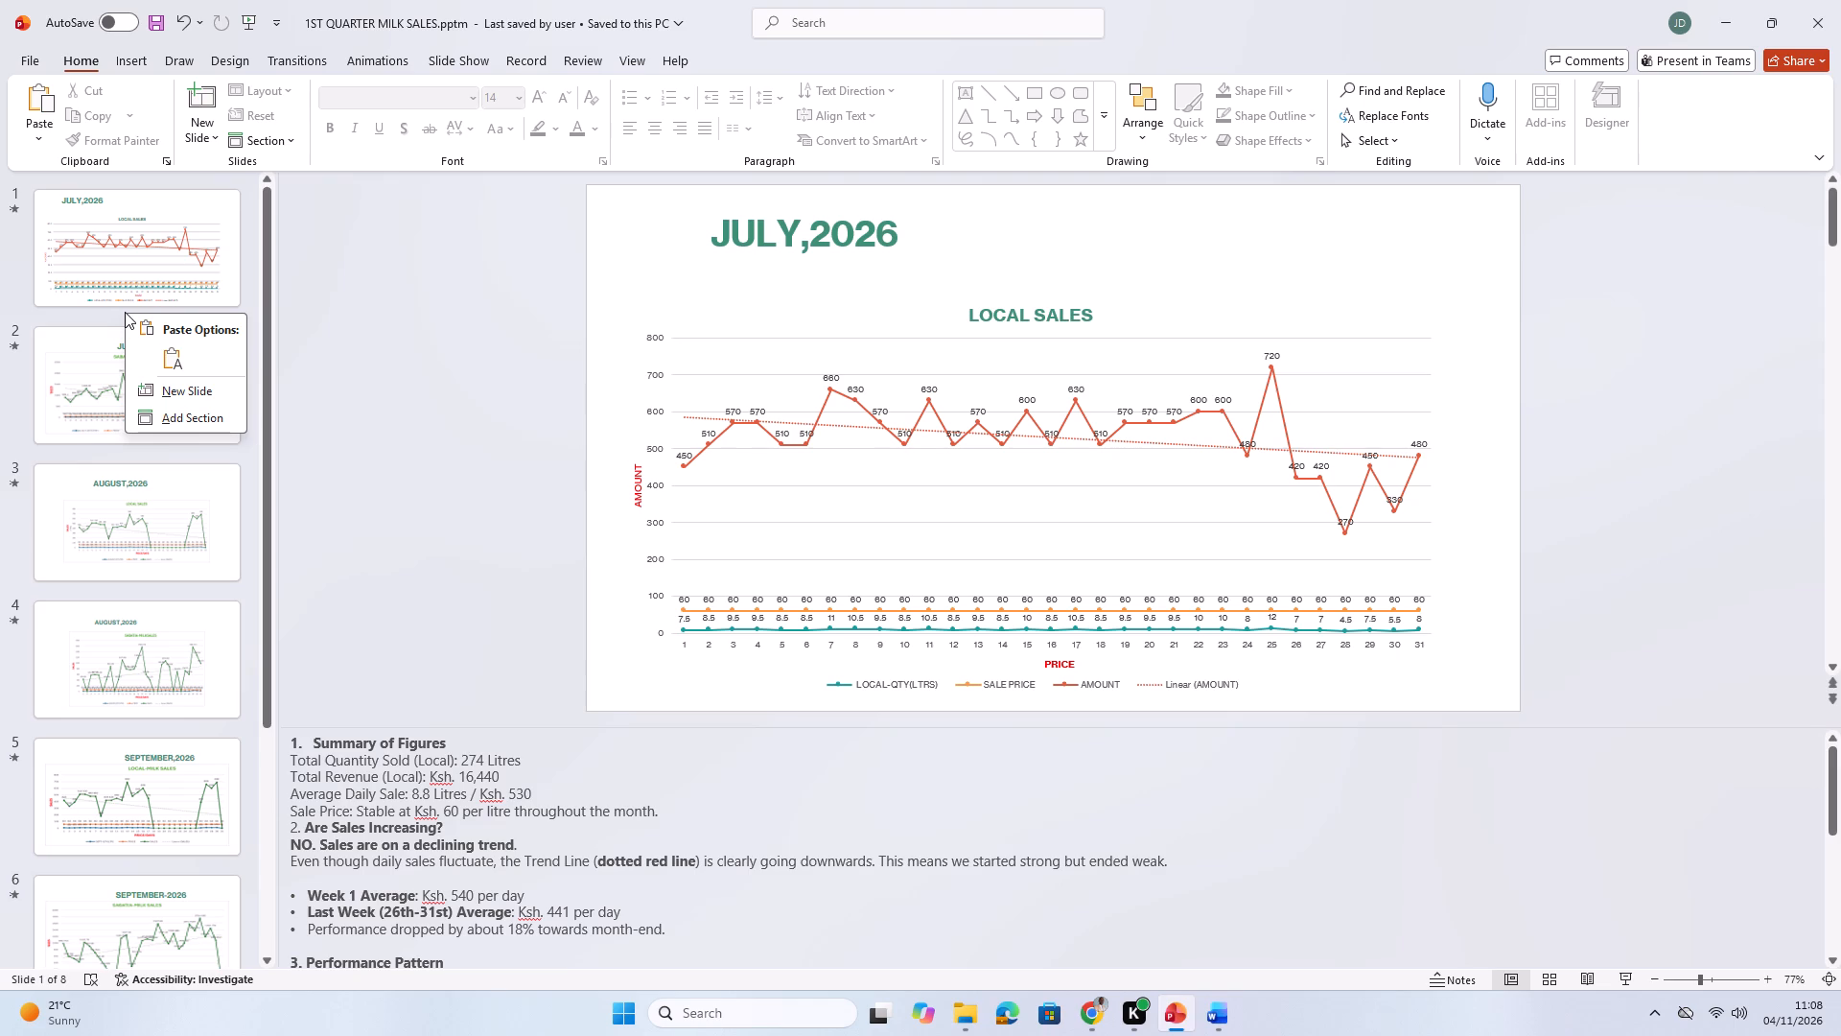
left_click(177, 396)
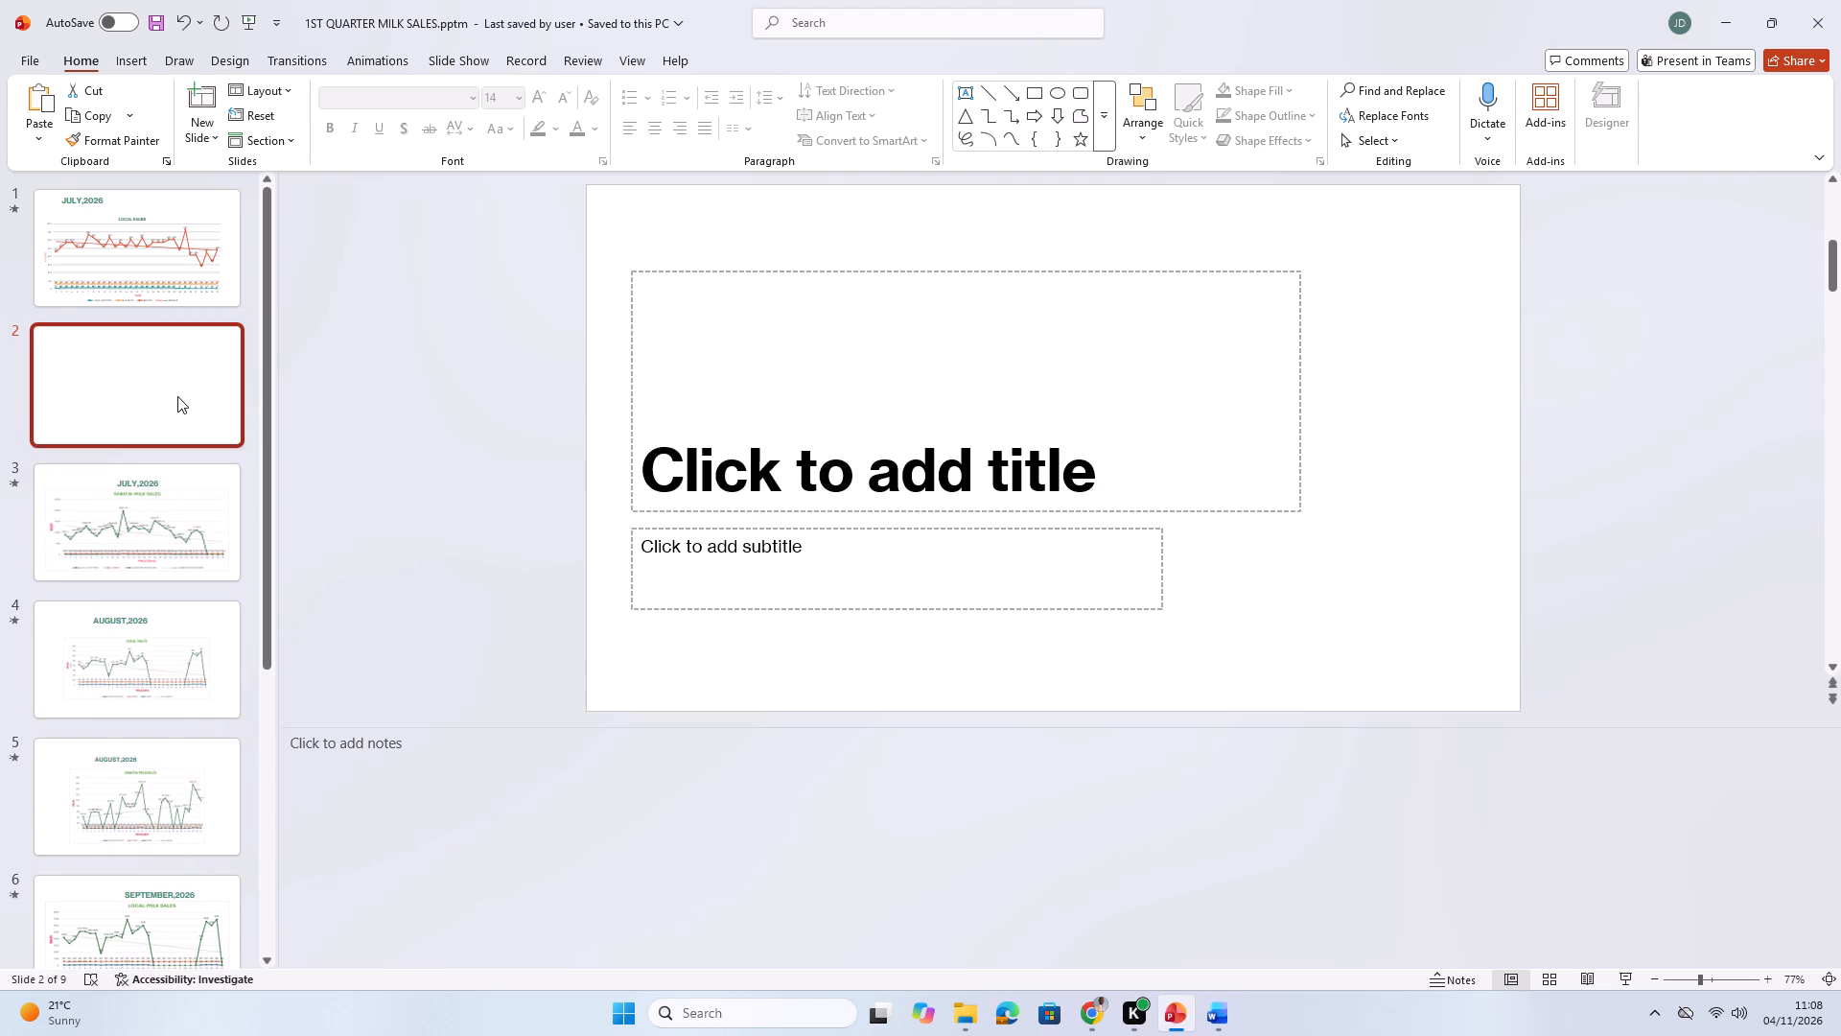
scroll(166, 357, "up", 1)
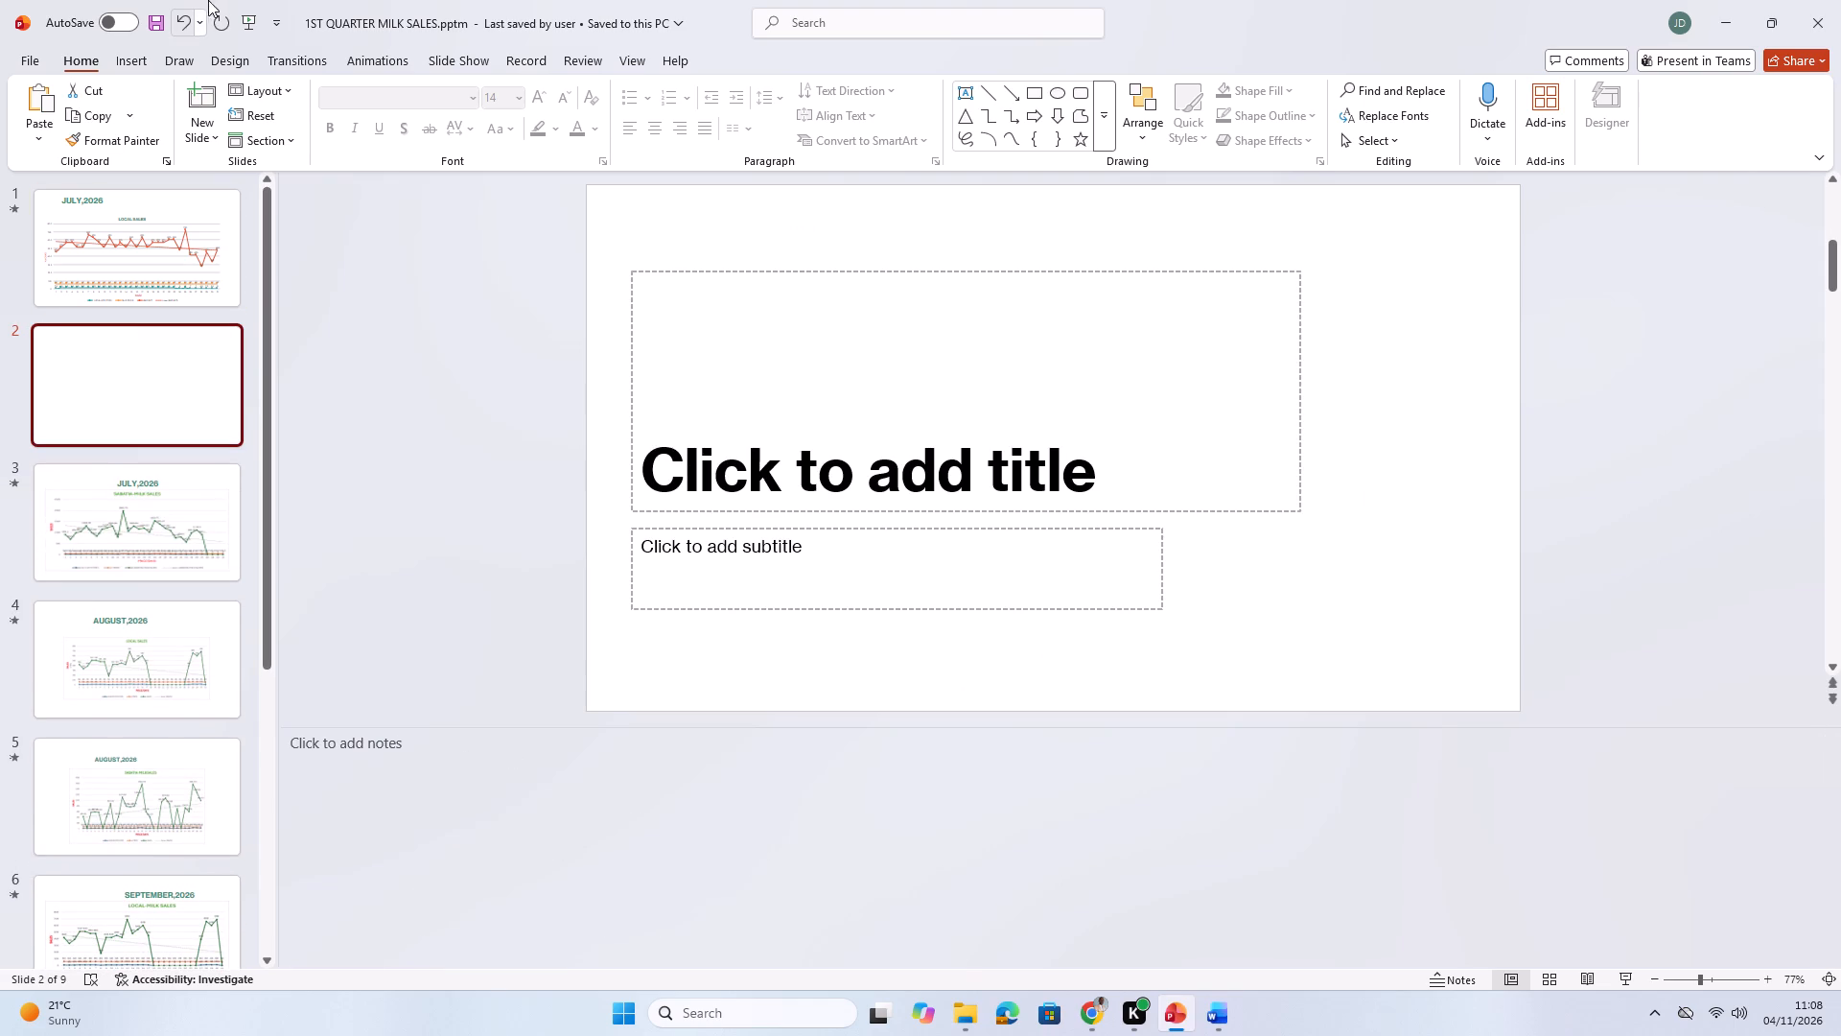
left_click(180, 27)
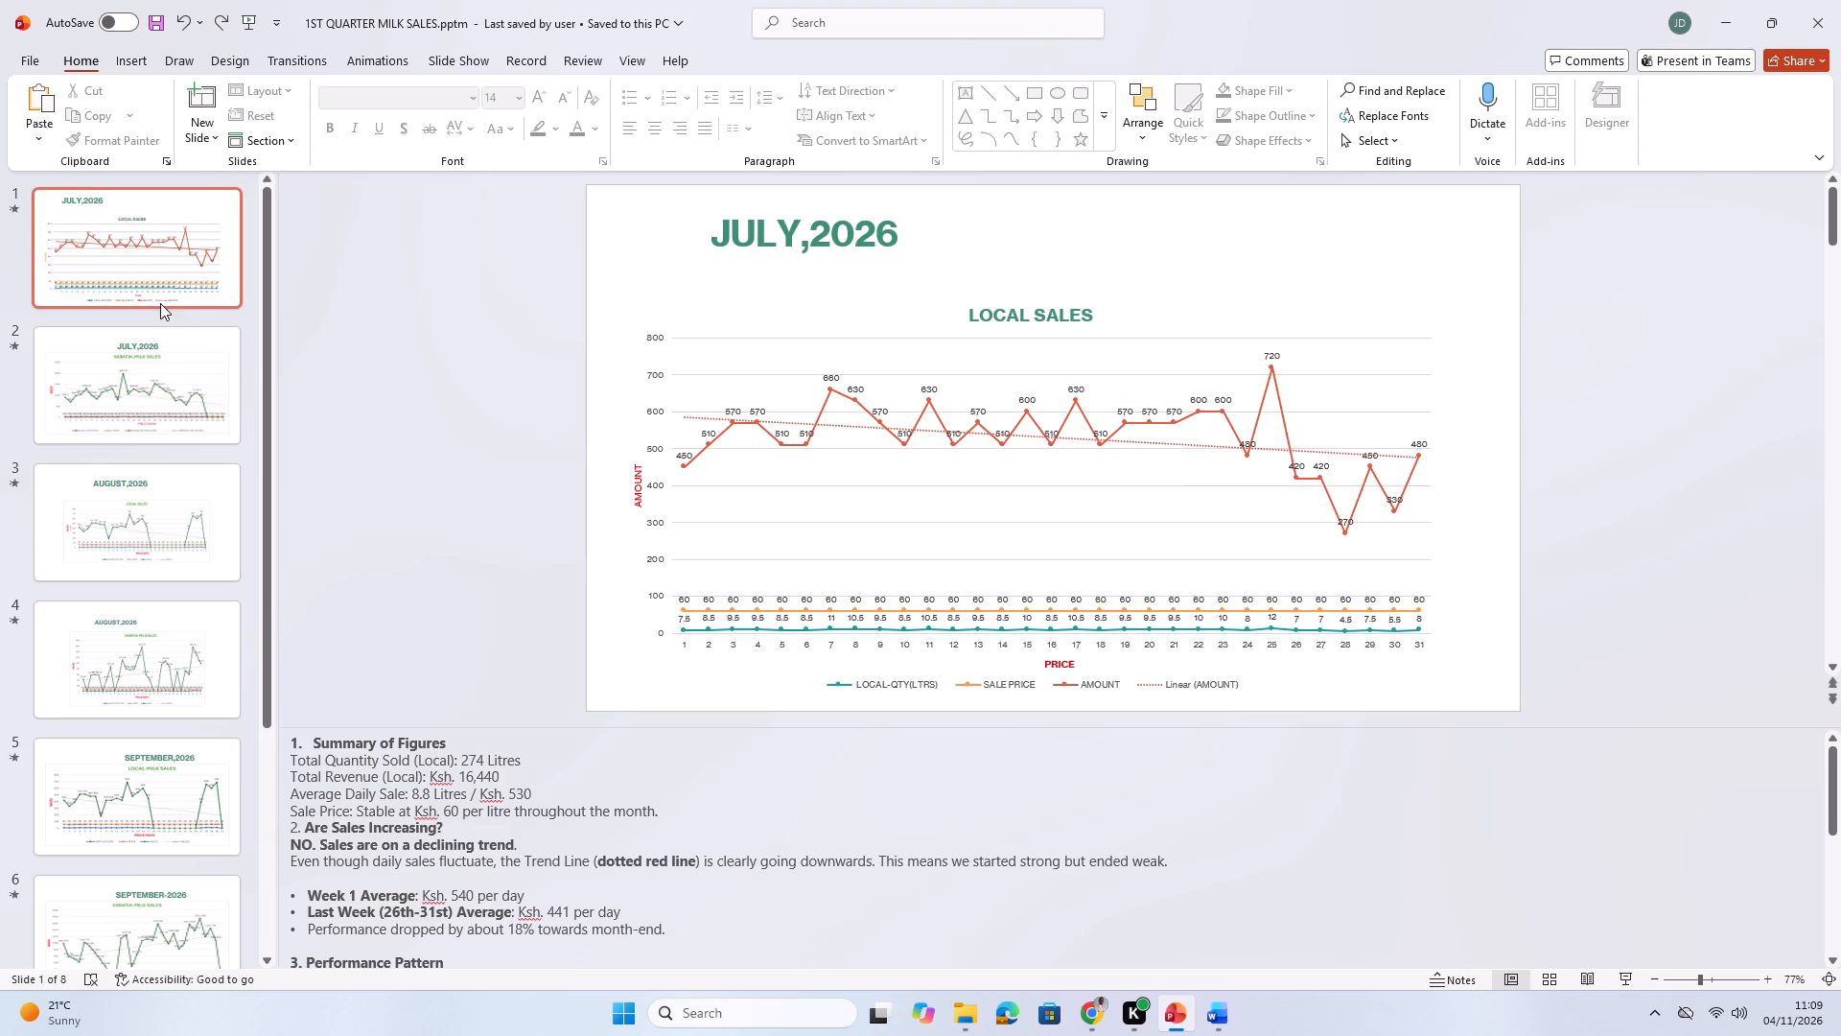
Look through the July, August Sabatia and September Local slides to check which ones have notes and how they are laid out.
left_click(175, 270)
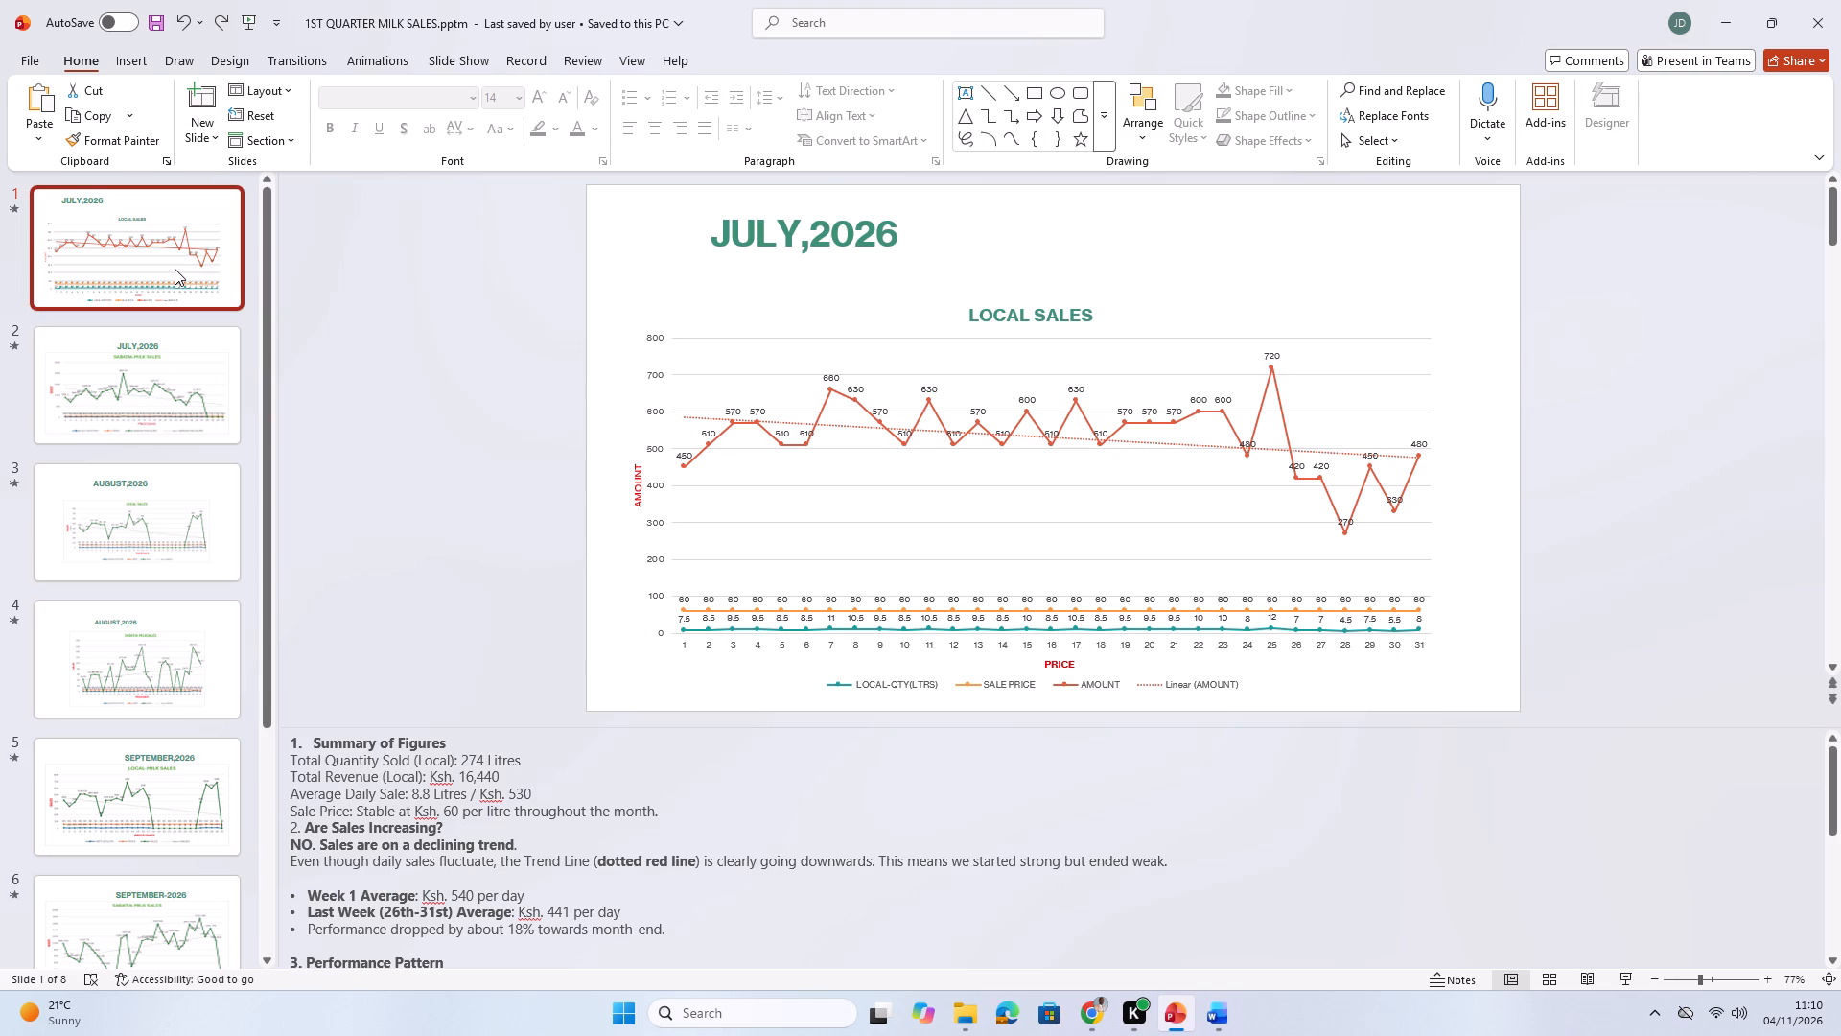
scroll(175, 269, "up", 4)
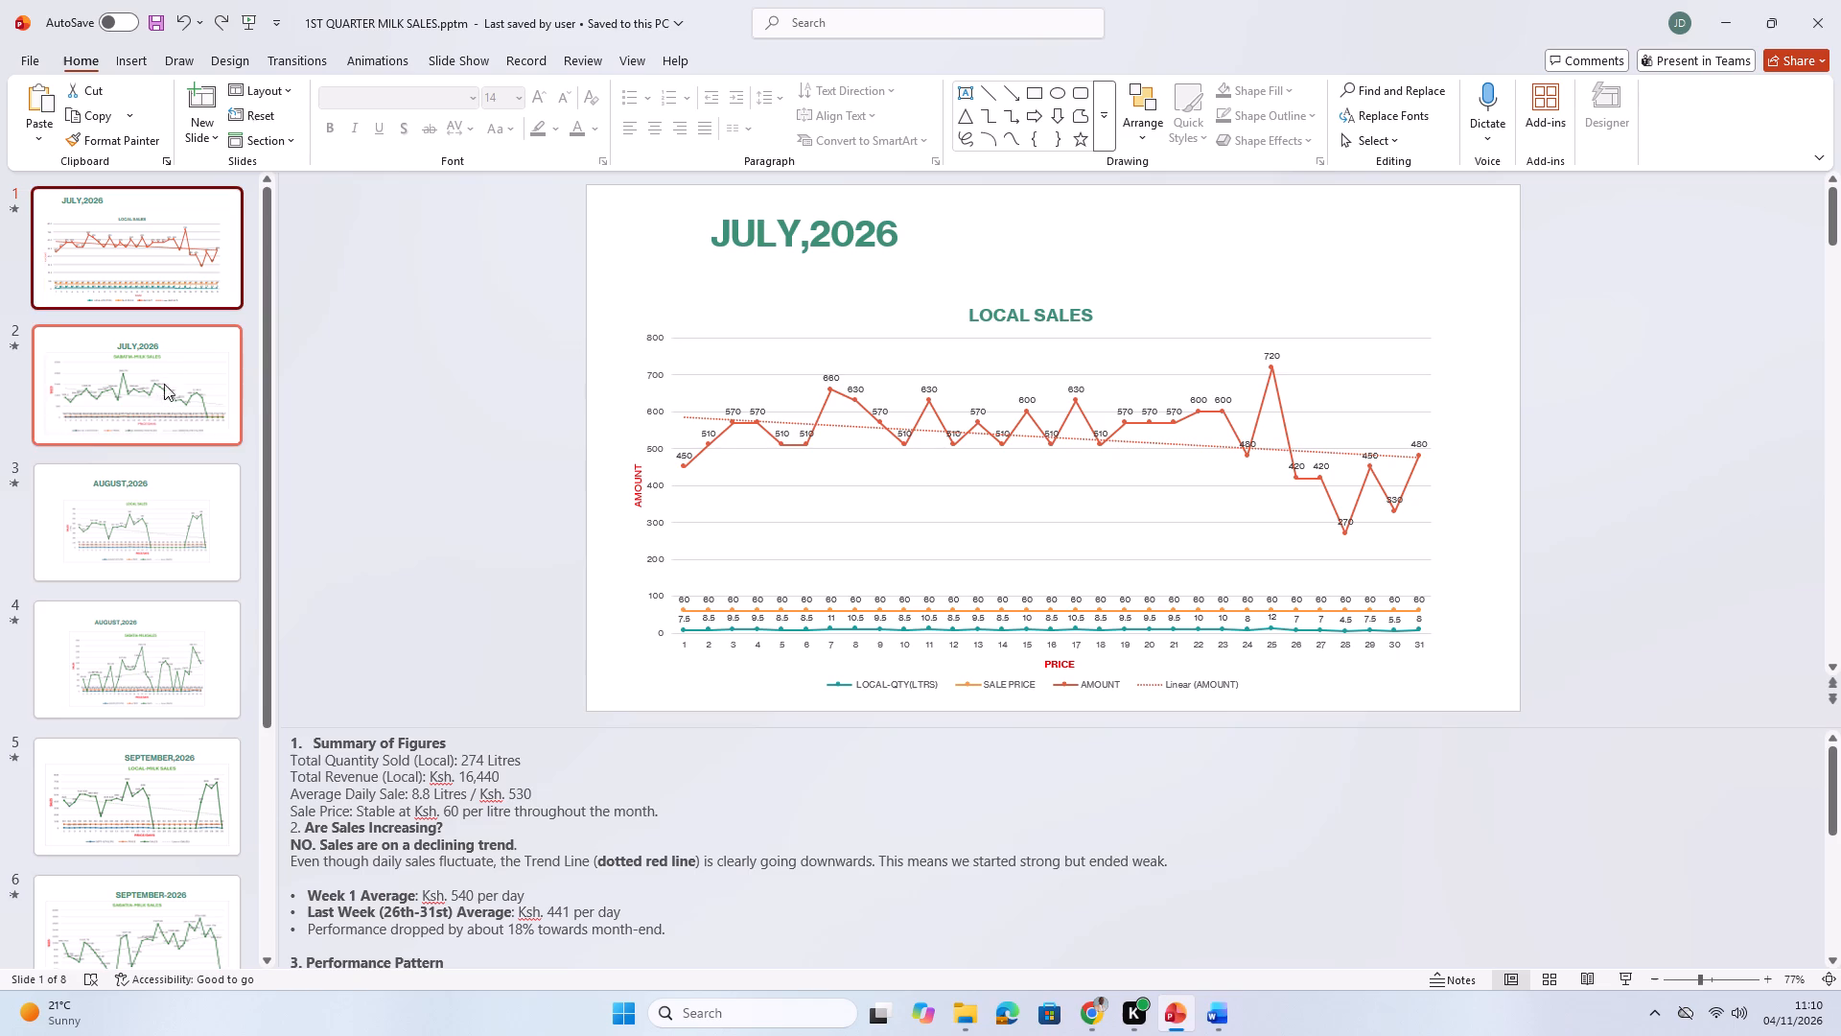
left_click(159, 379)
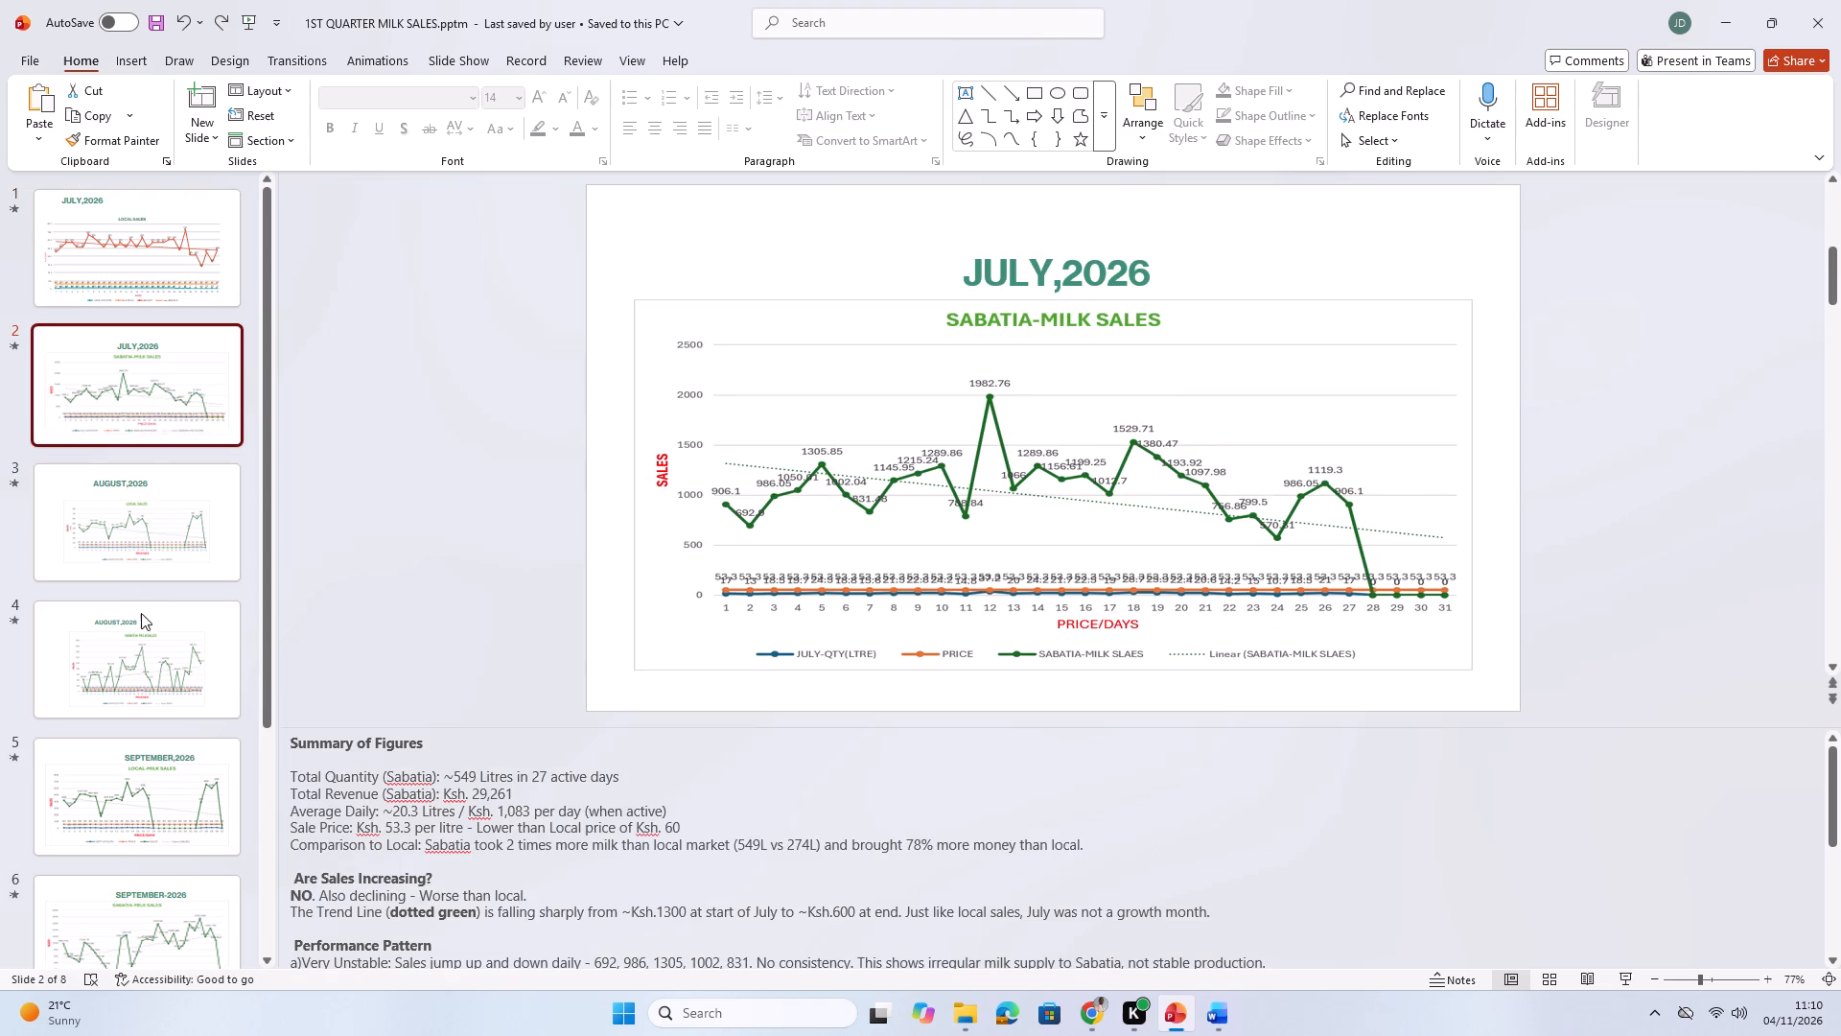
left_click(136, 674)
left_click(126, 787)
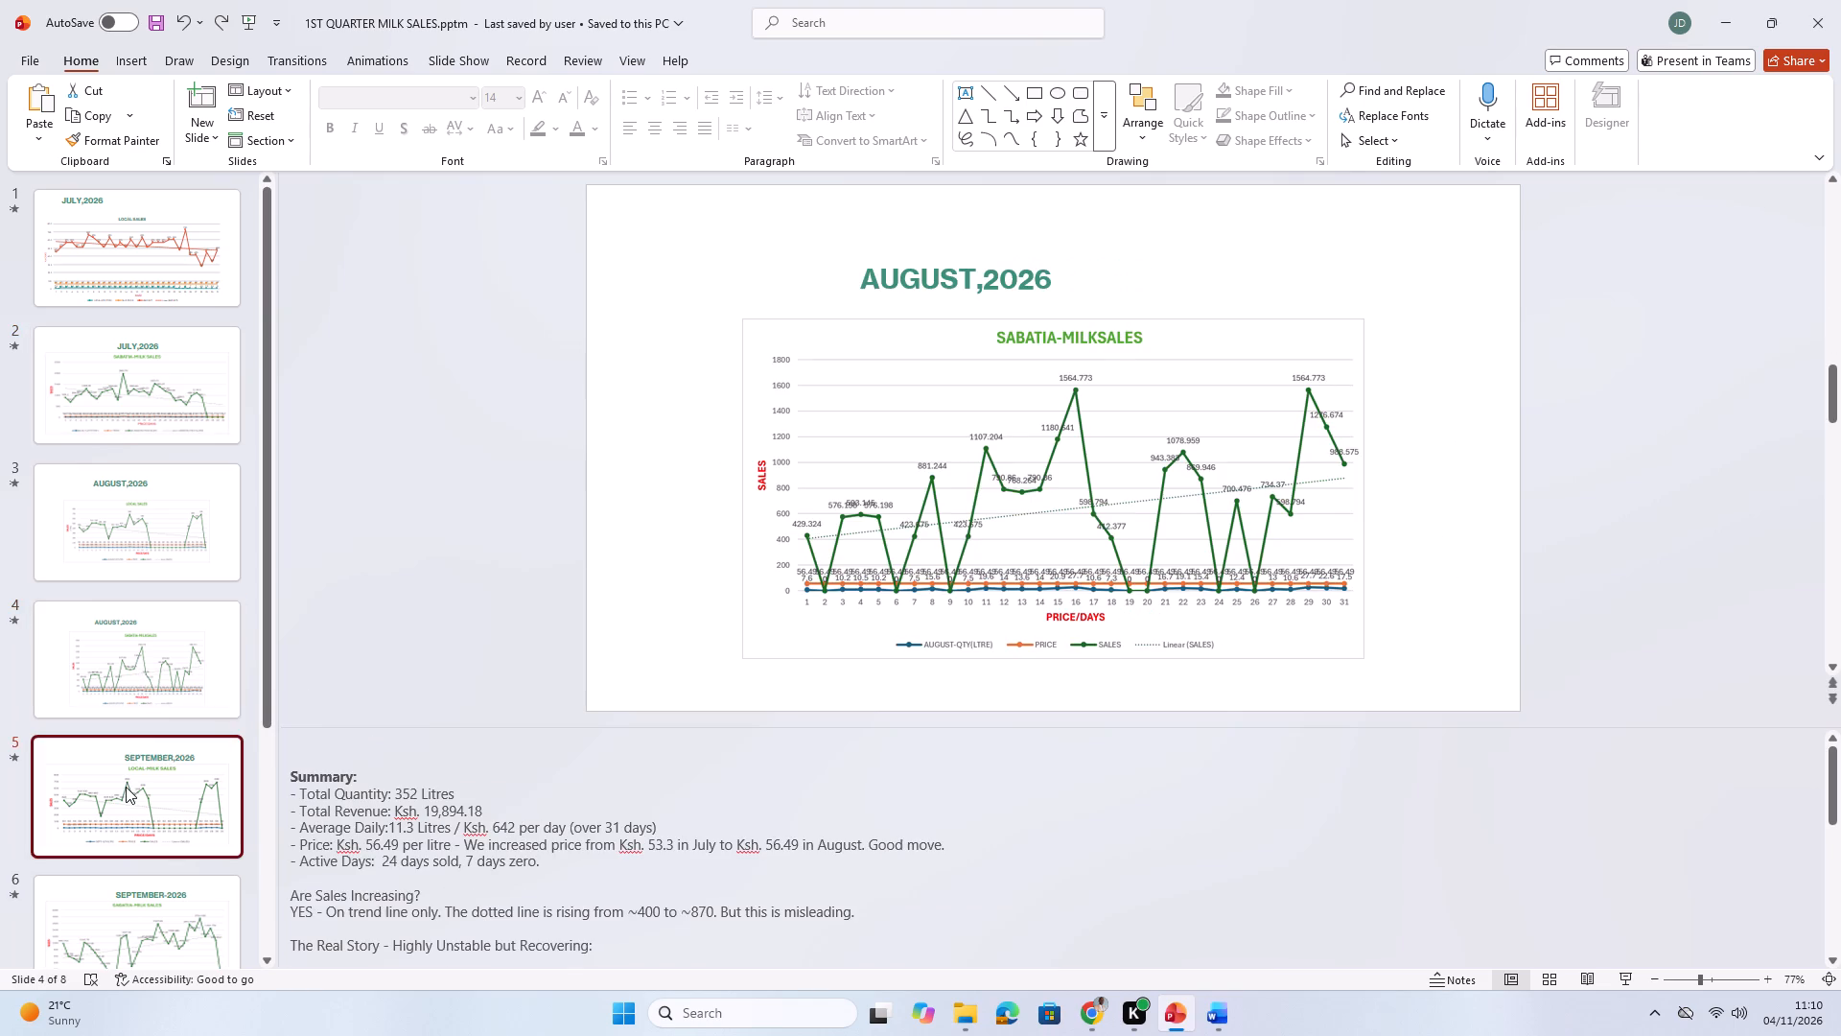
scroll(133, 776, "down", 1)
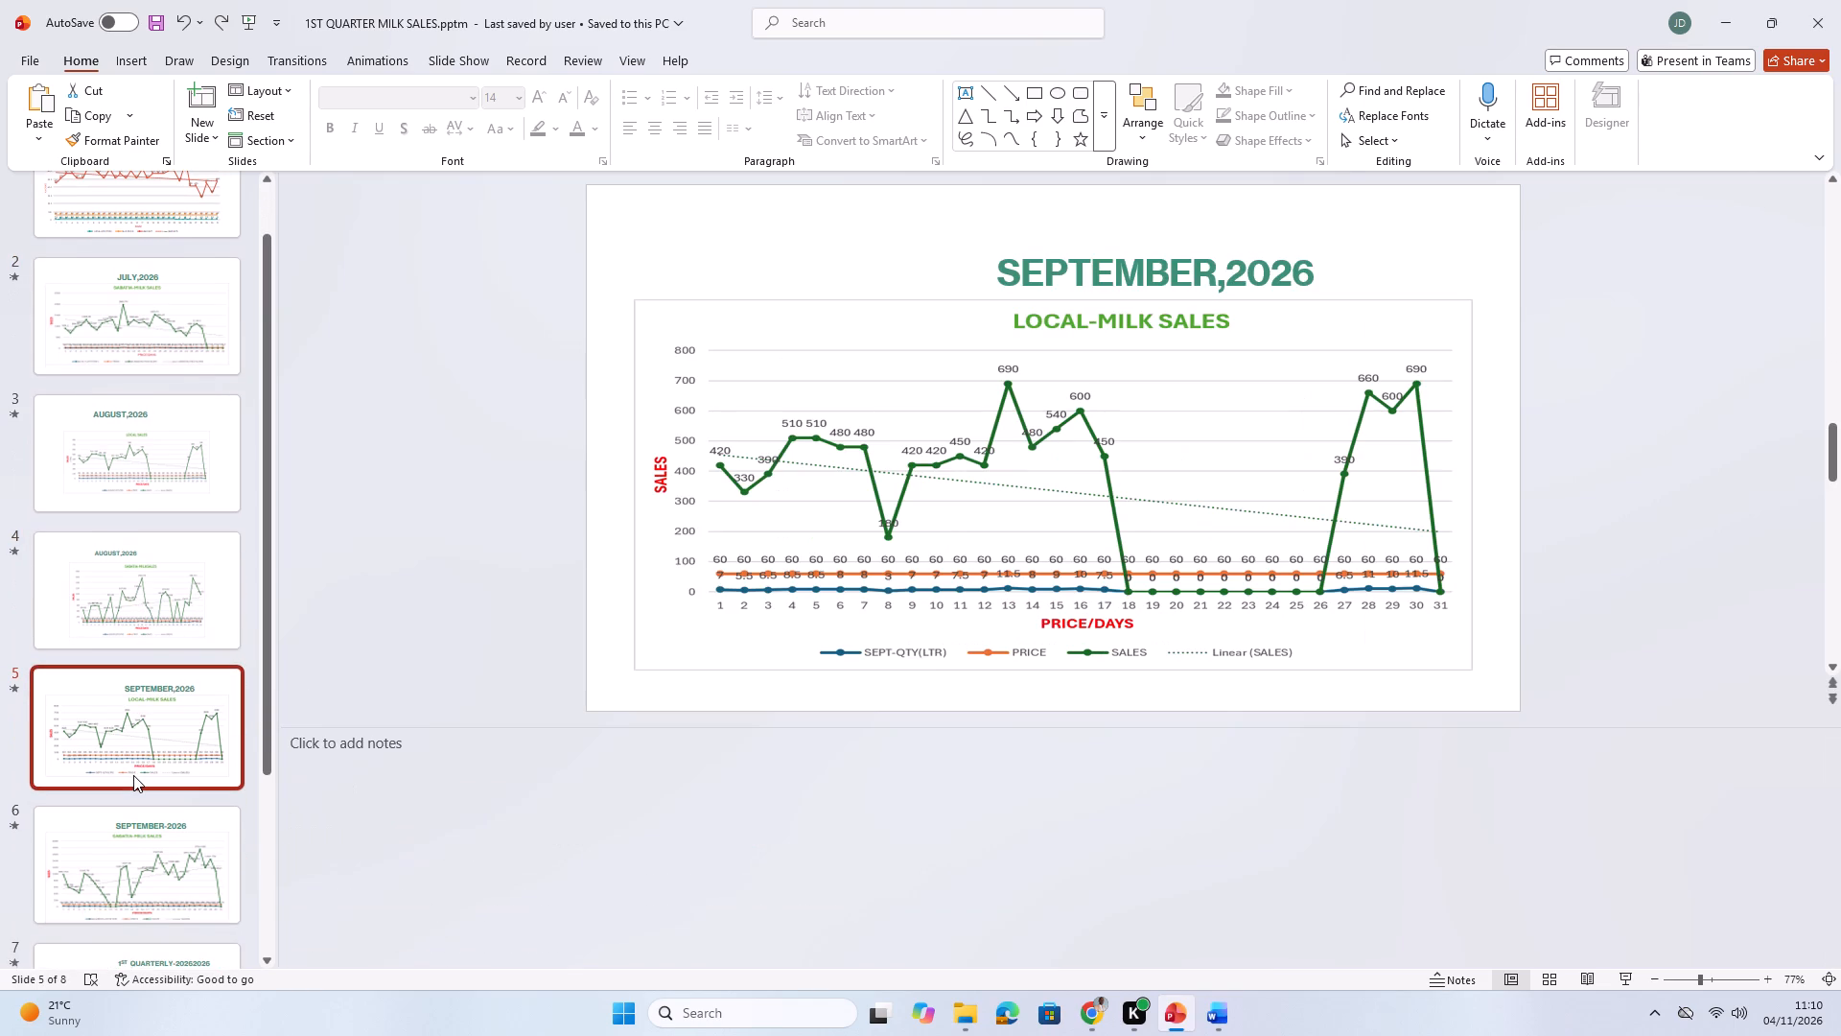
left_click(128, 613)
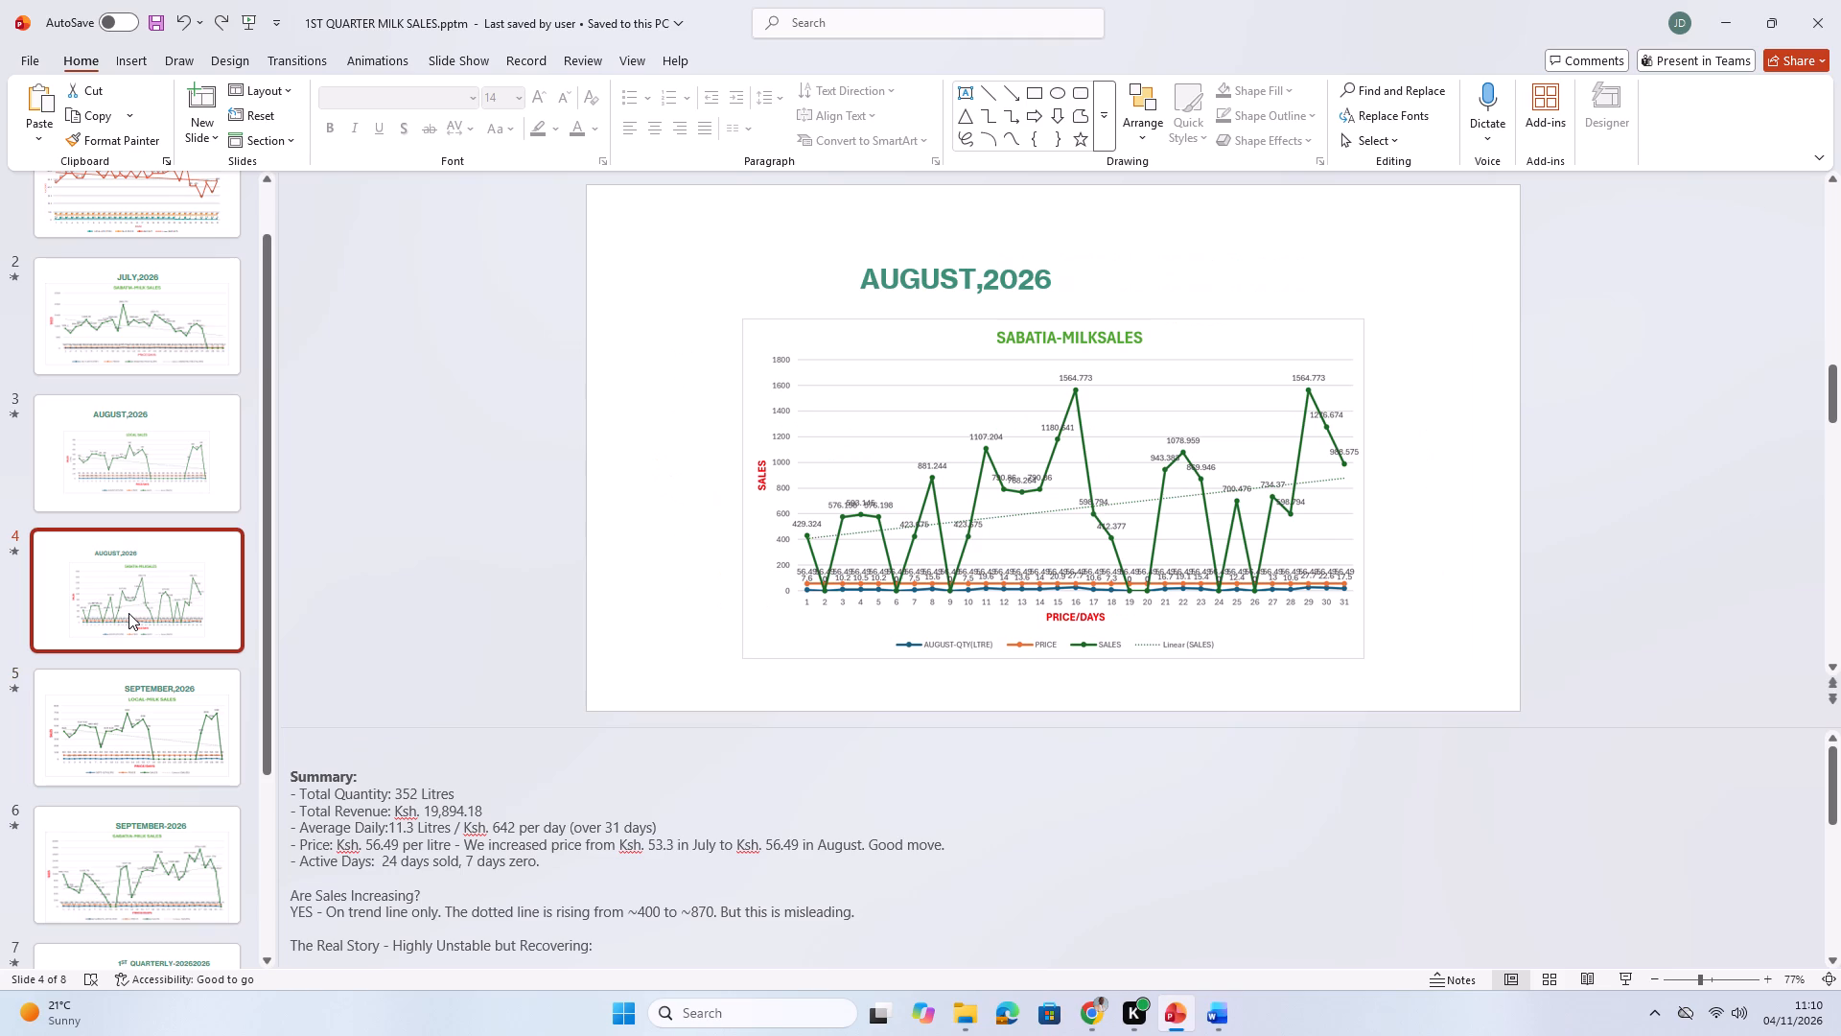
scroll(128, 614, "up", 8)
left_click(126, 257)
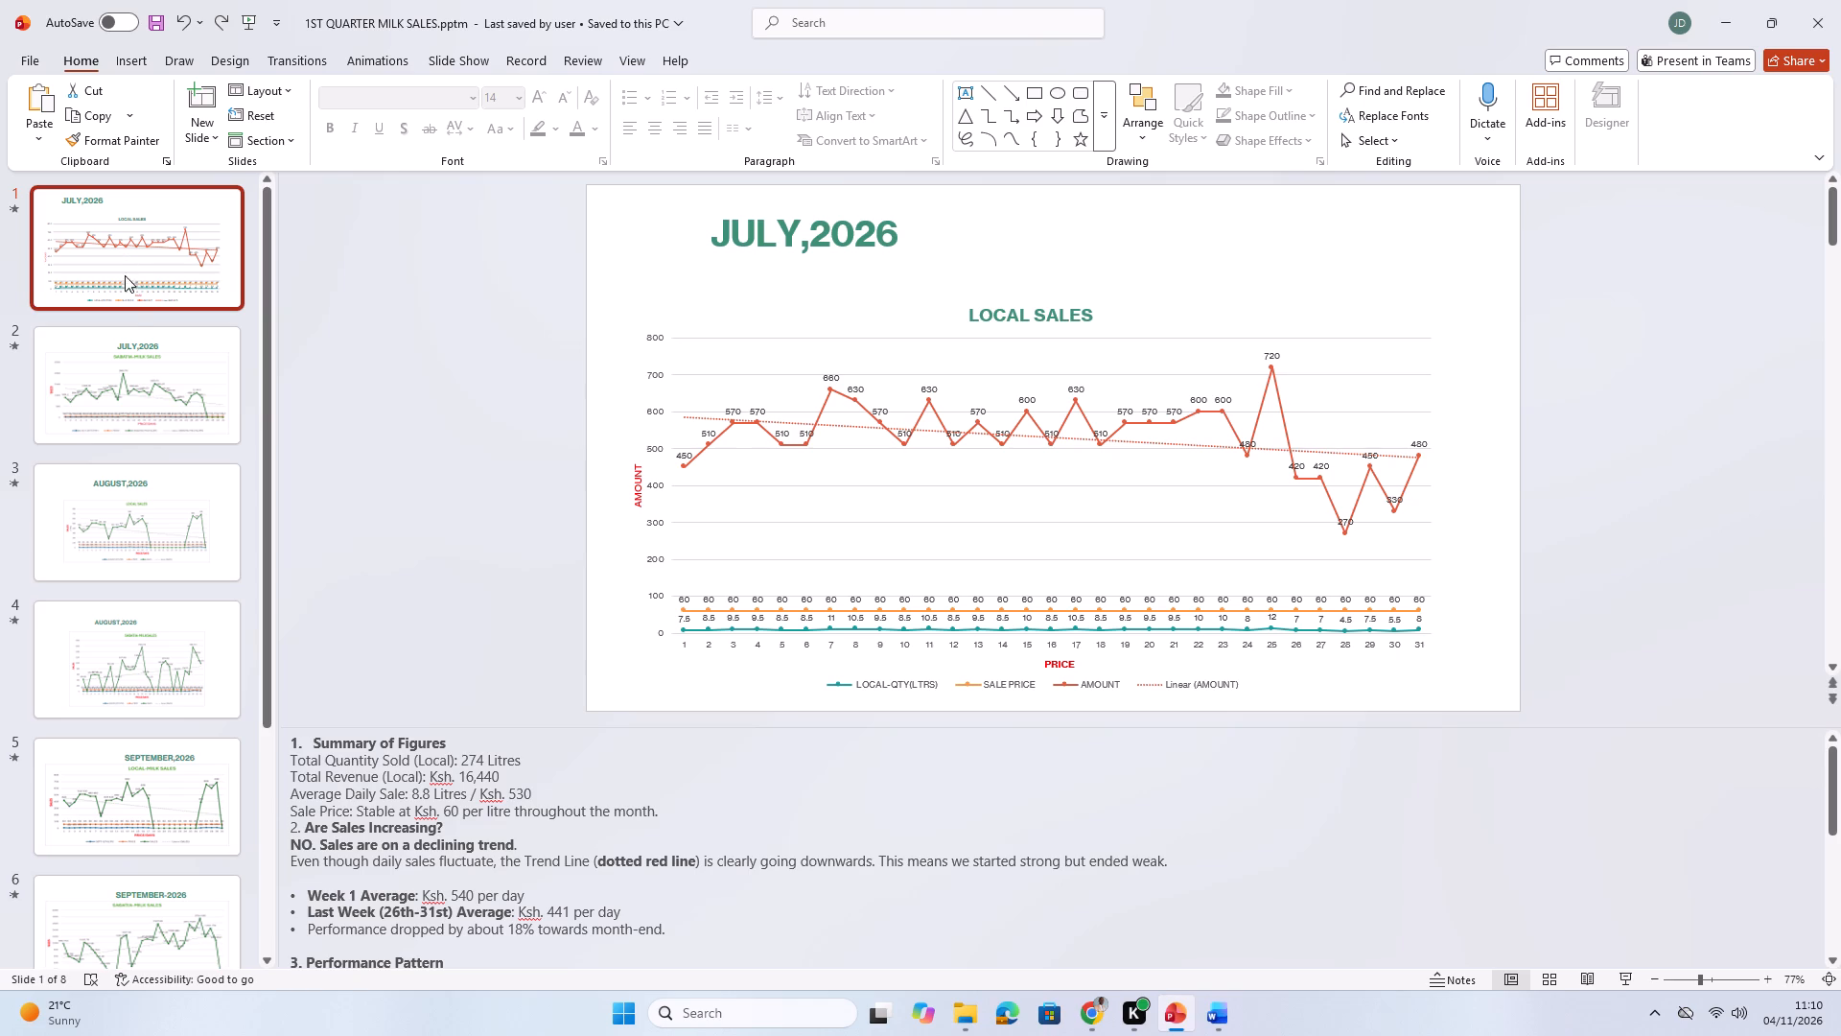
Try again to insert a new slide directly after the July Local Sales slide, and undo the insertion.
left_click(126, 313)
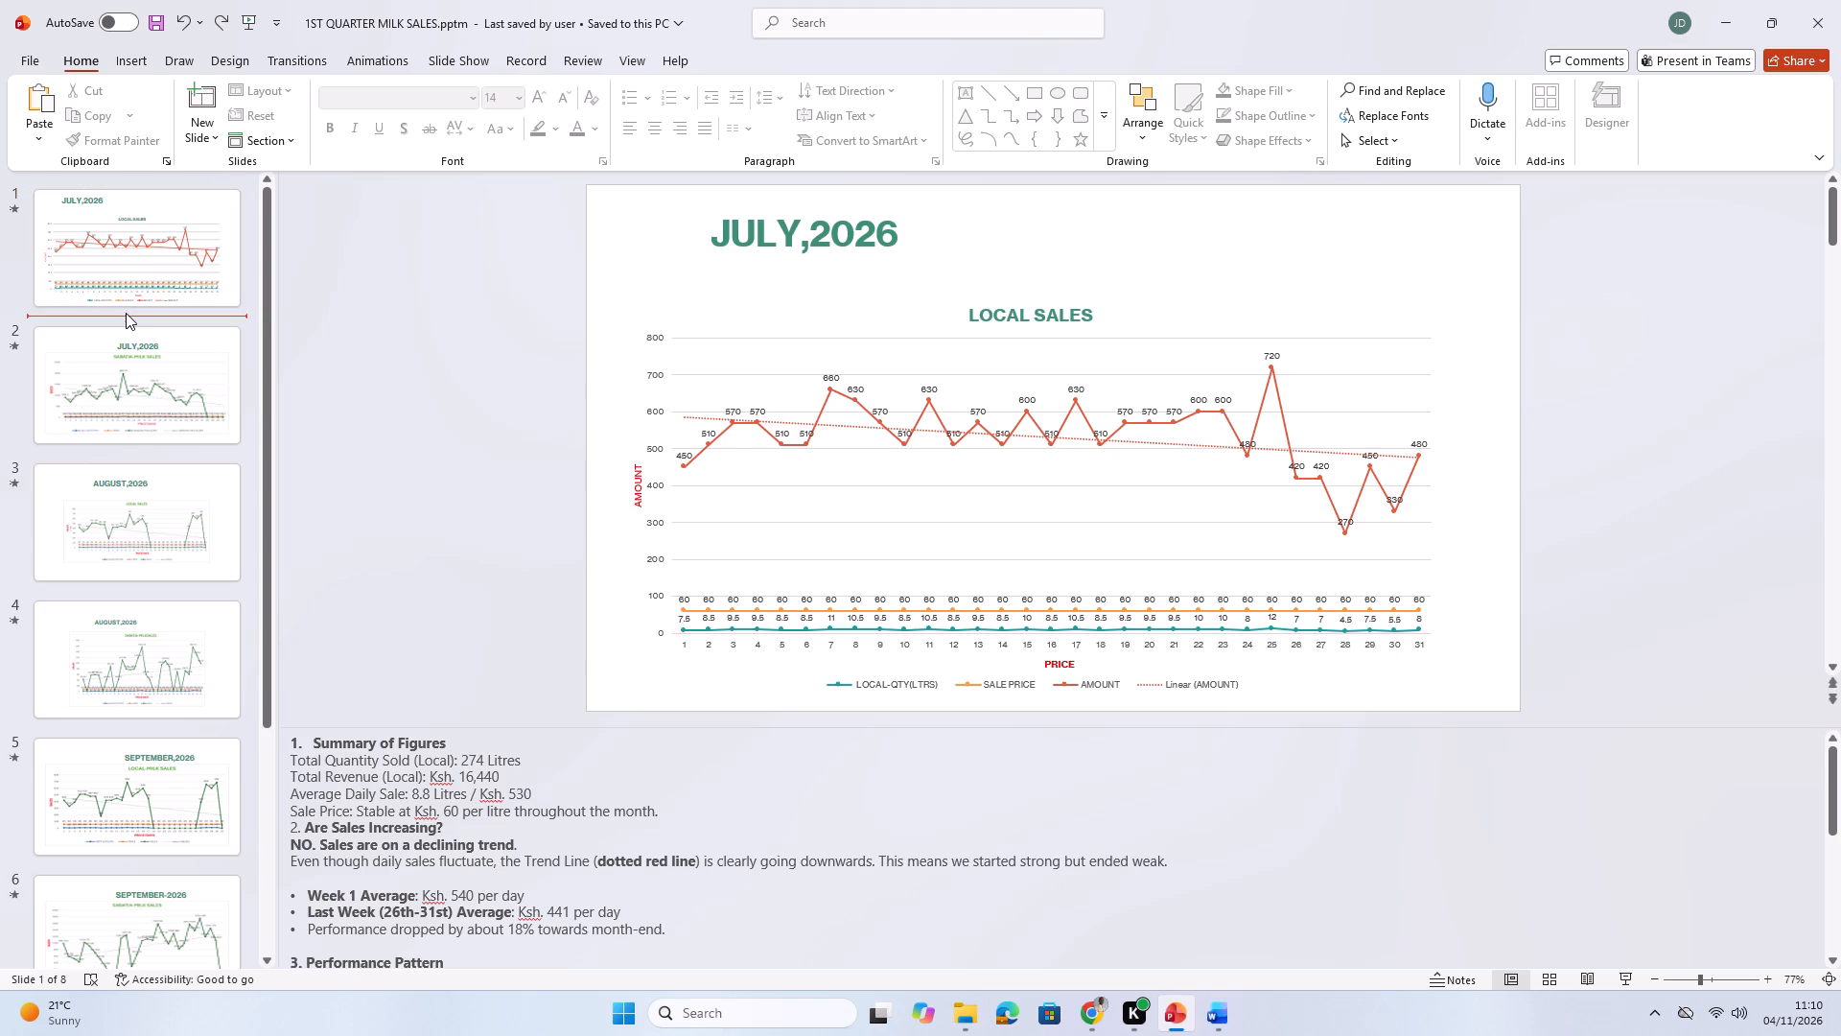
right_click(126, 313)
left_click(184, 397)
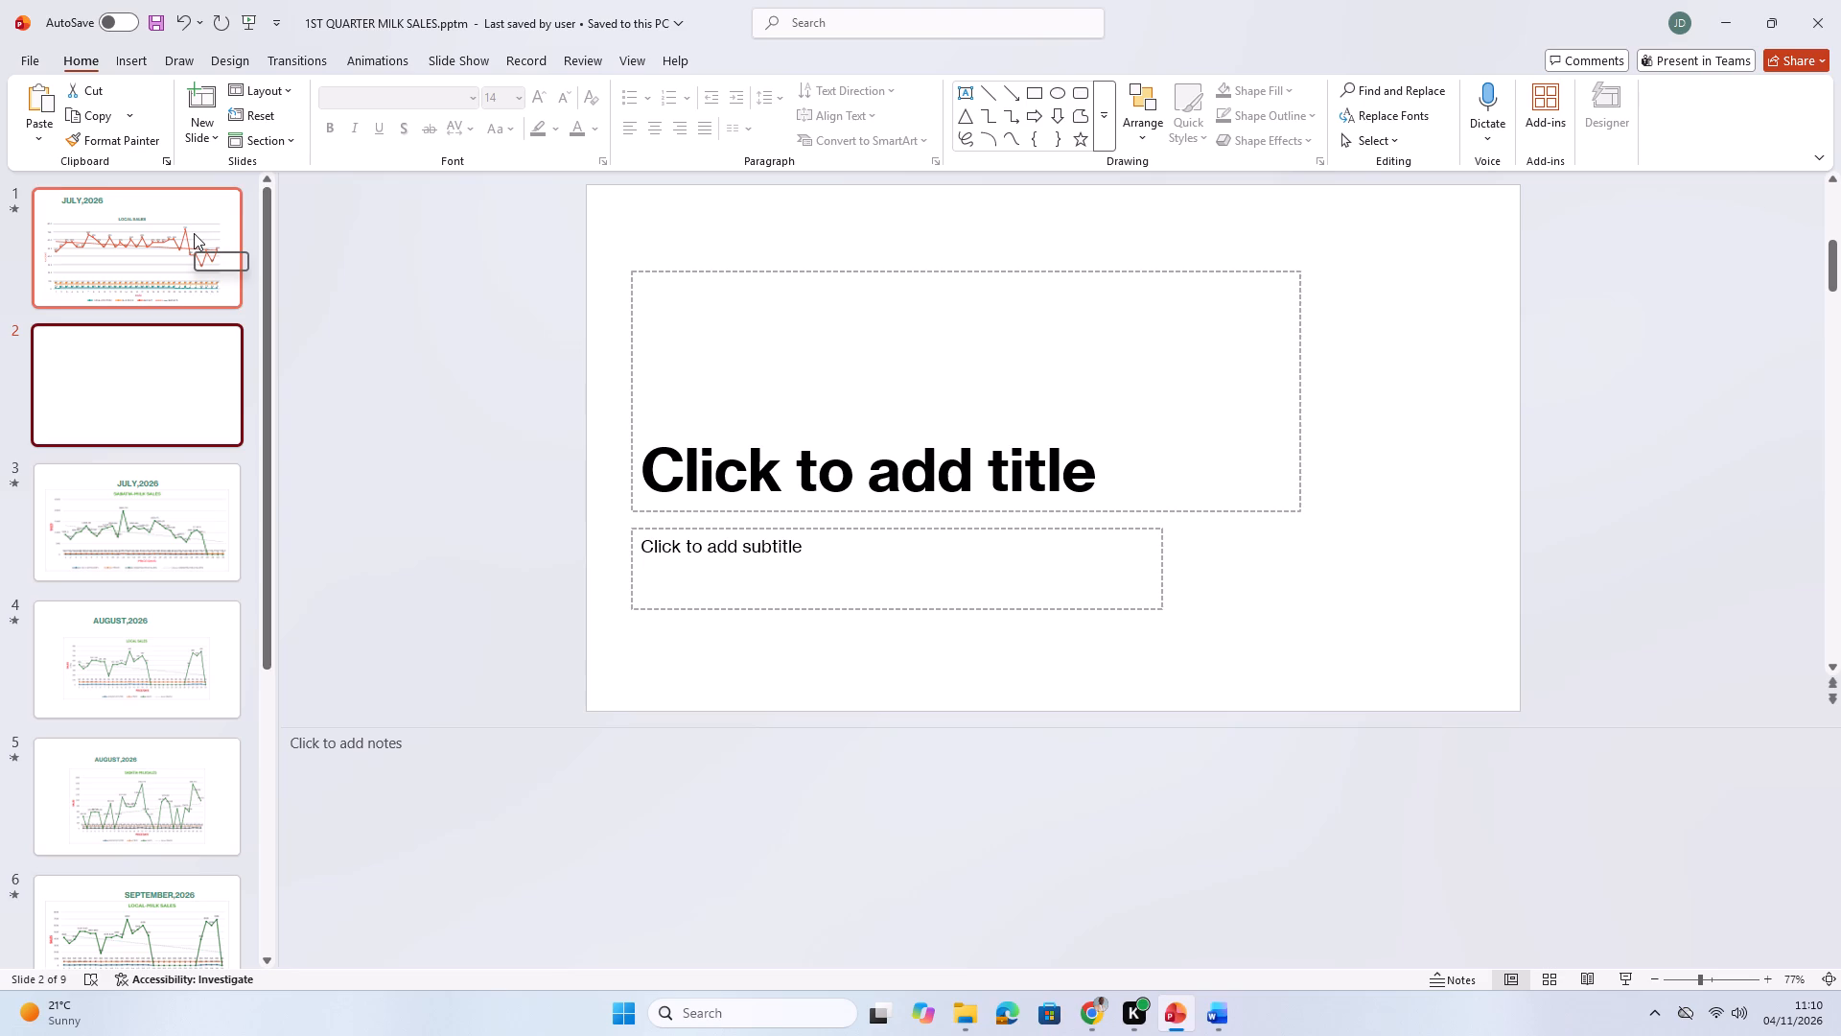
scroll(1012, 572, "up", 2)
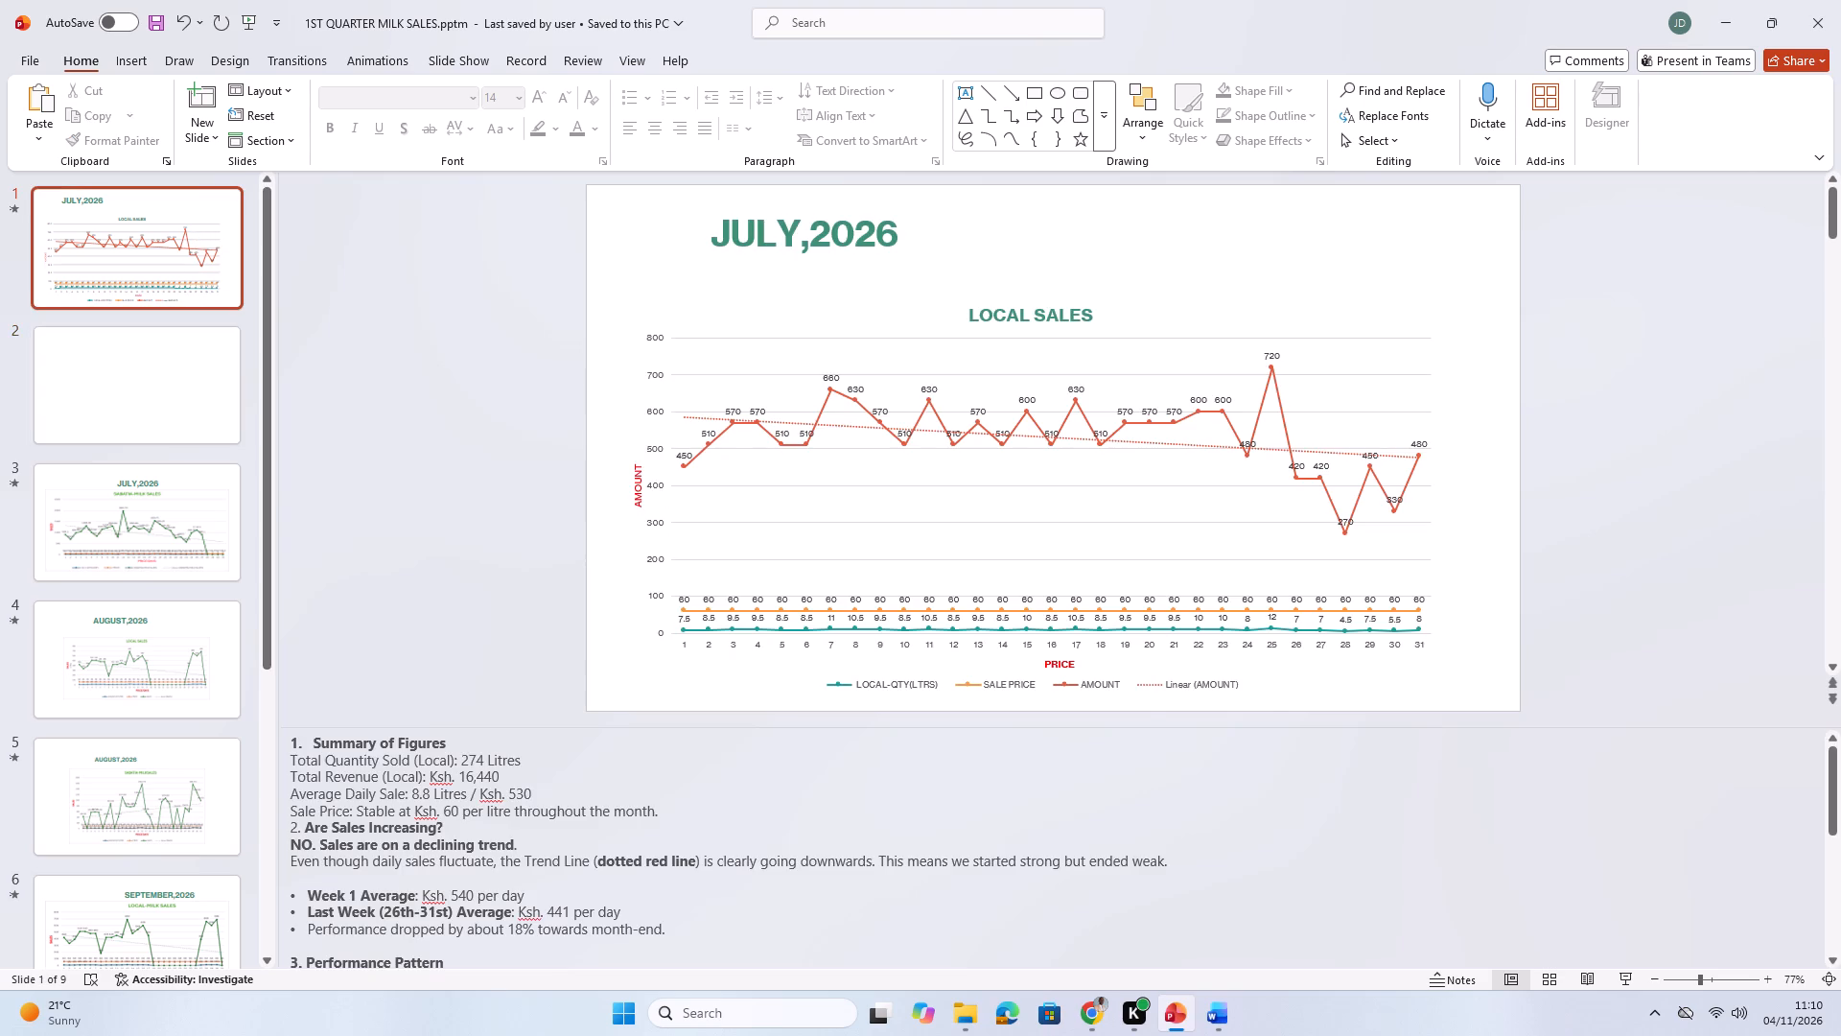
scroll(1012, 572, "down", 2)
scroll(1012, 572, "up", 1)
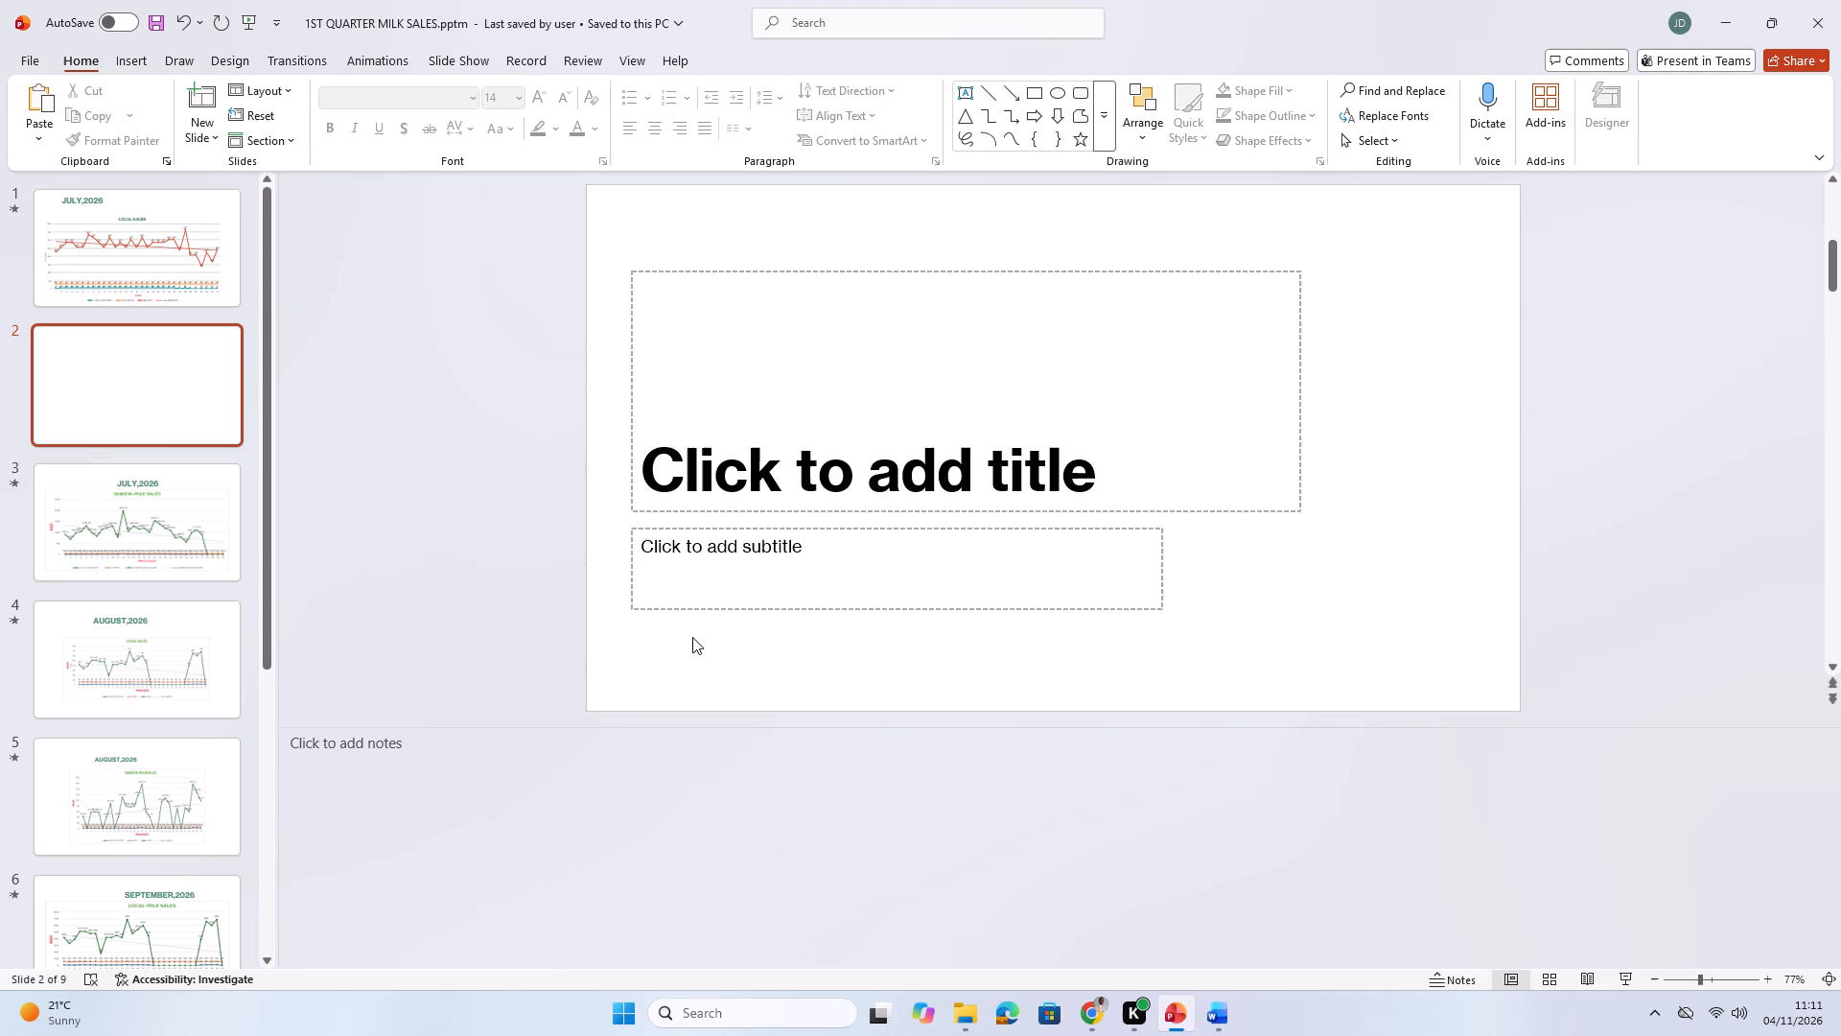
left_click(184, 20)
Remove the list number from the "Summary of Figures" heading in the July Local Sales slide's notes.
left_click(112, 273)
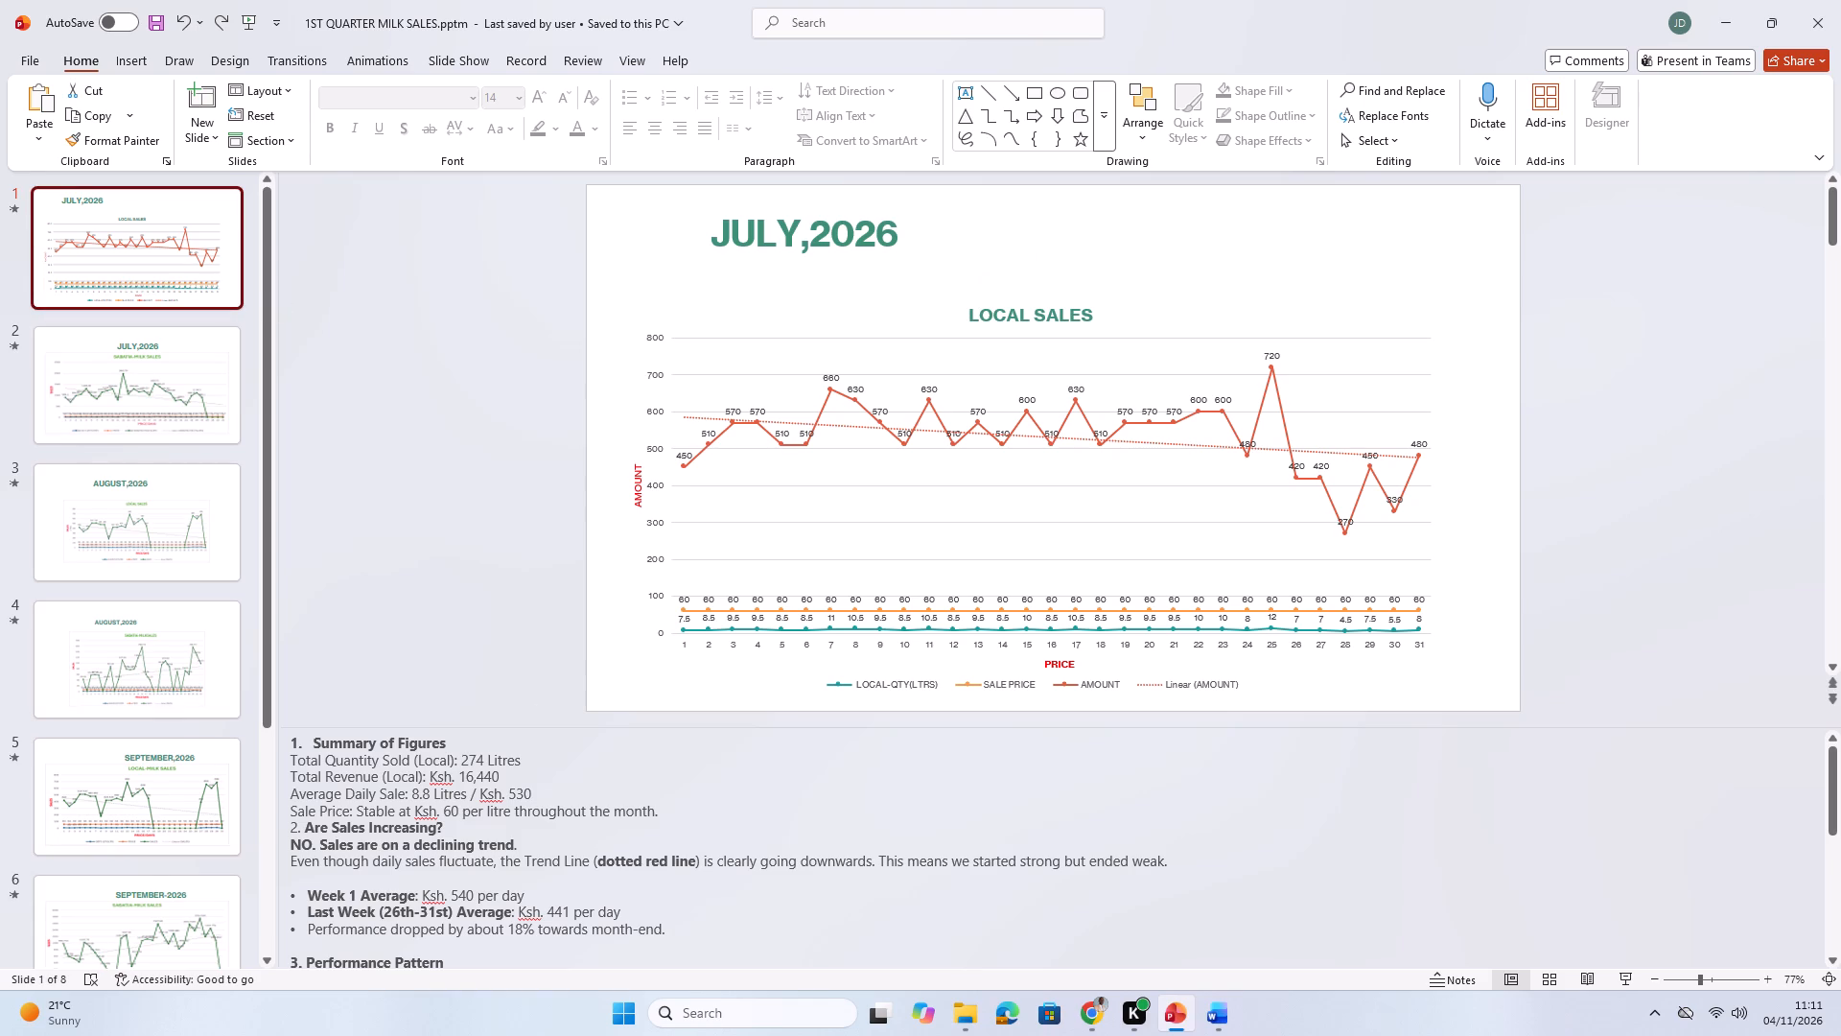
left_click(307, 742)
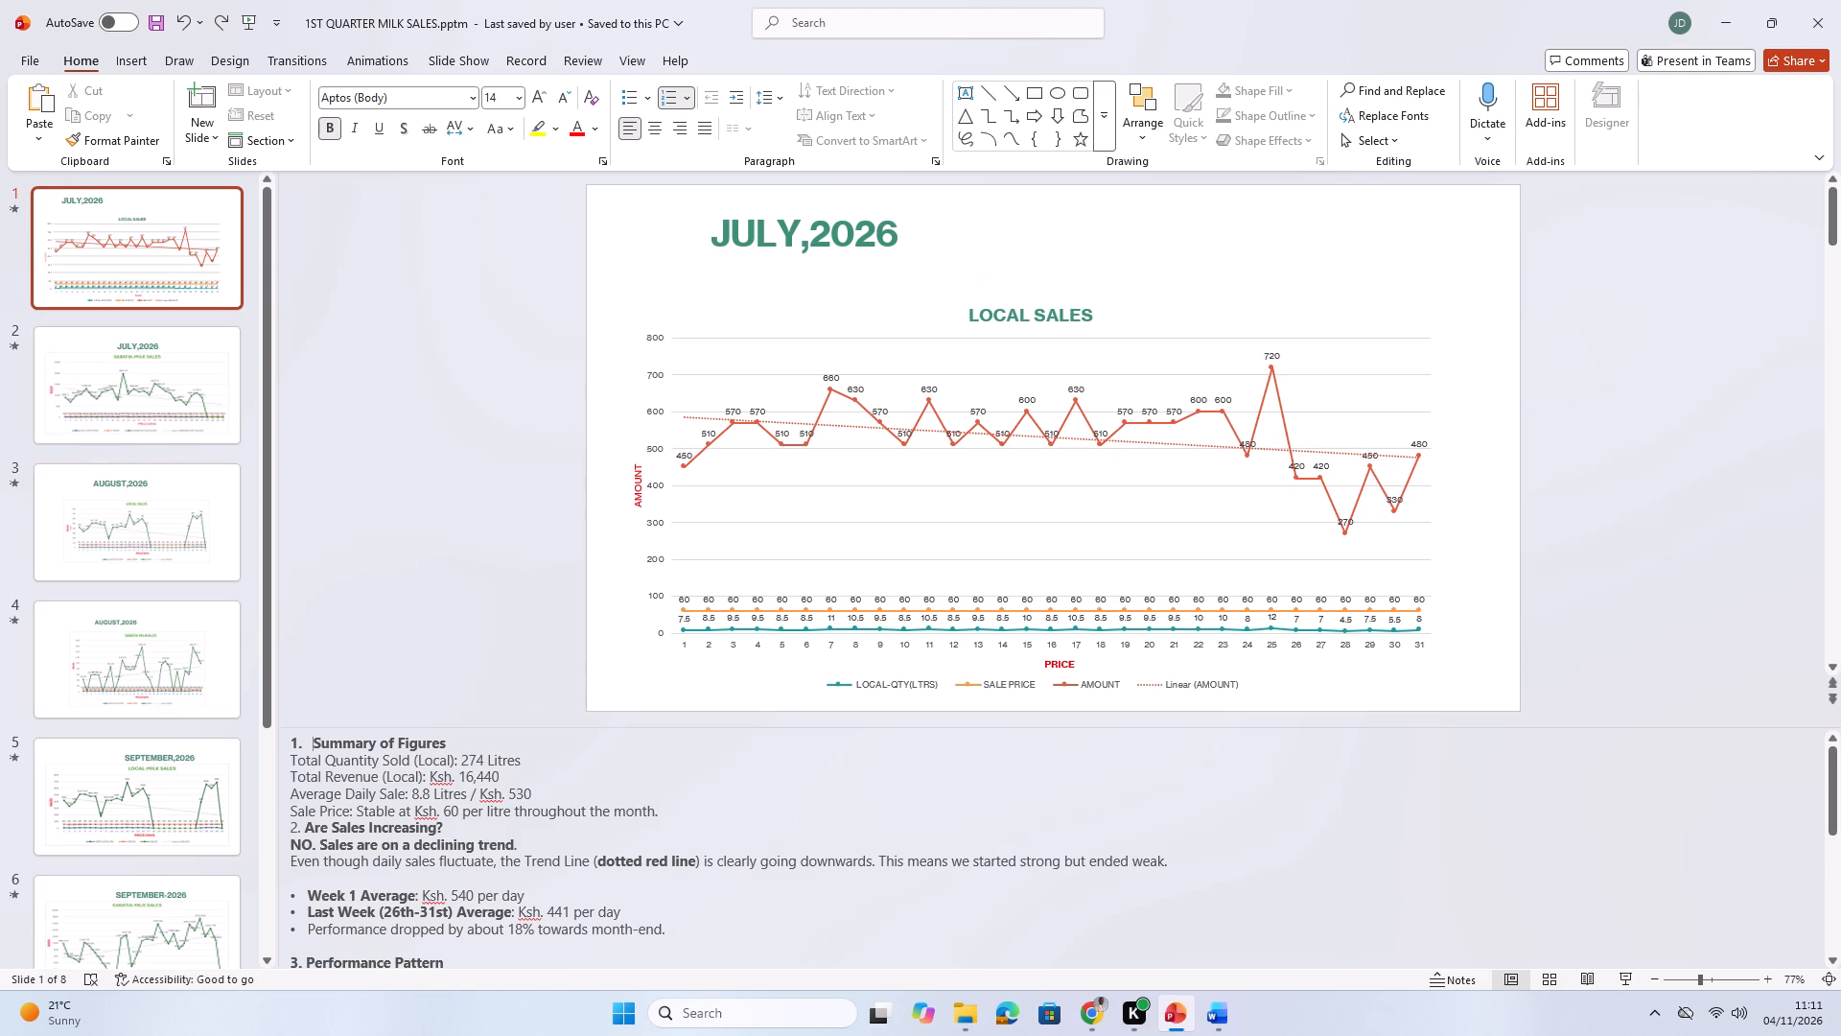
key("BackSpace")
key("BackSpace")
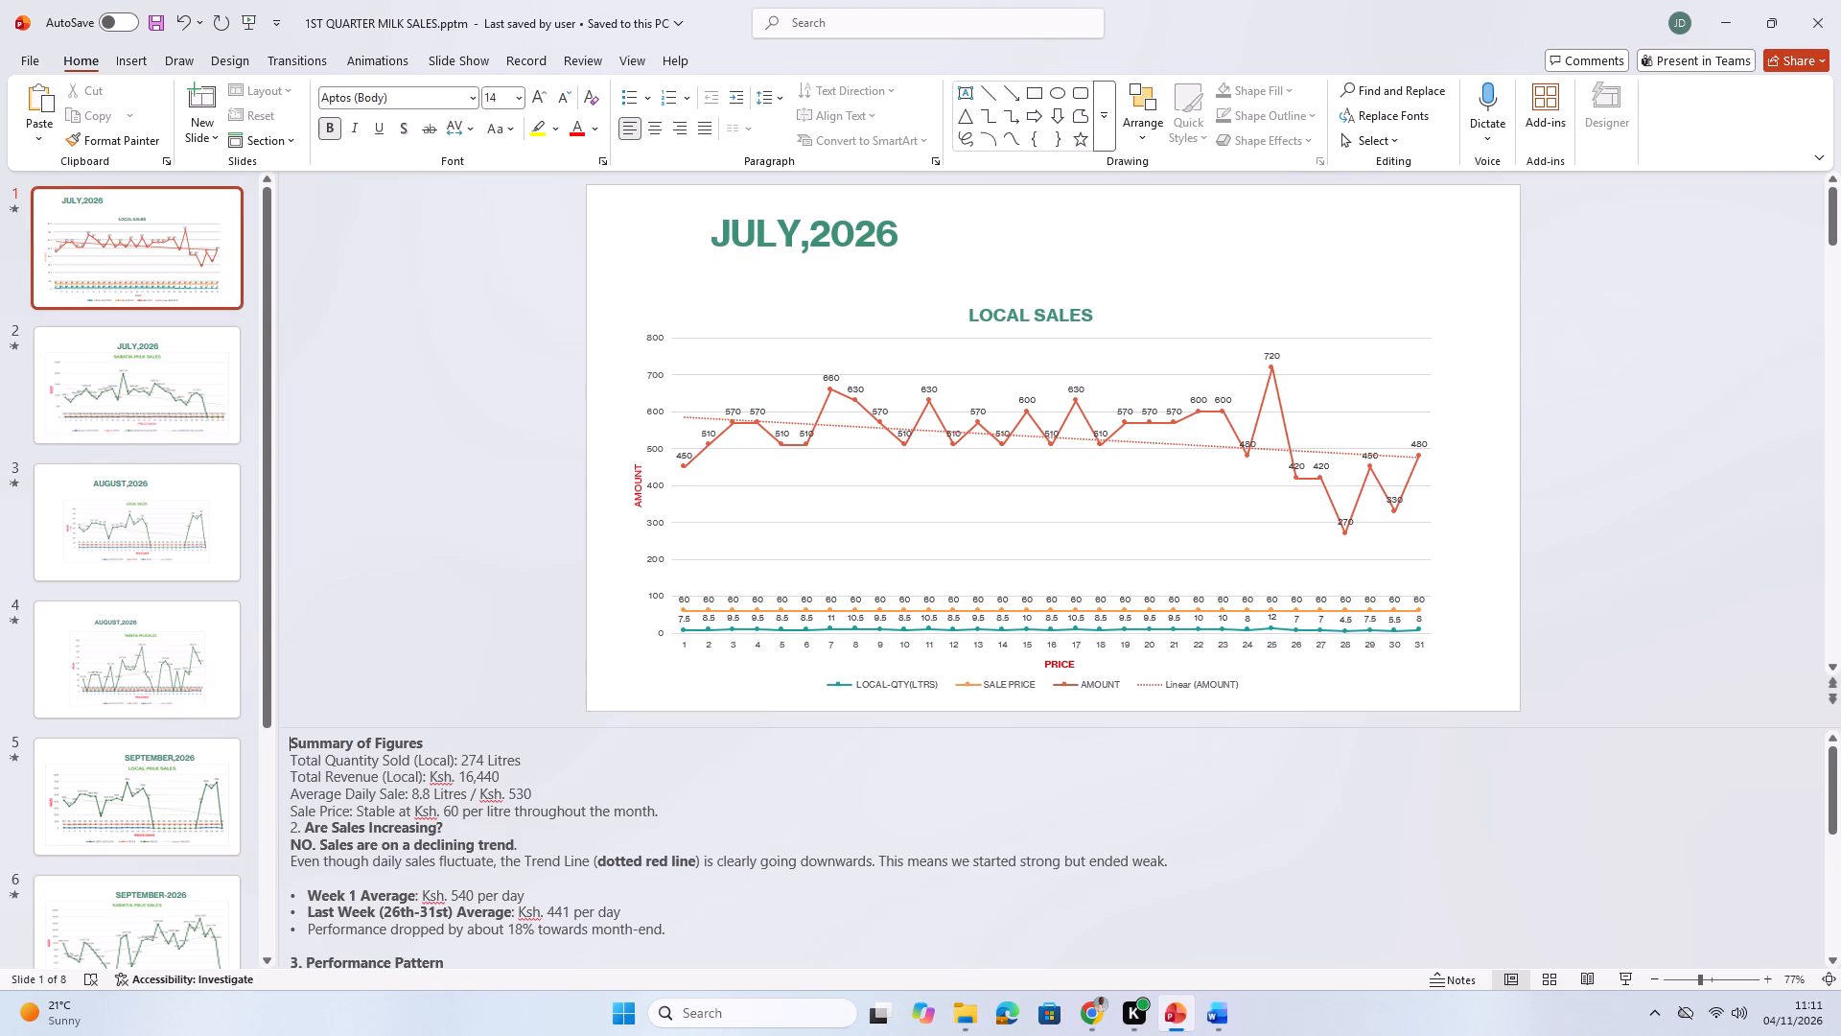
Remove the "2." before the "Are Sales Increasing?" heading and add a blank line above it.
scroll(293, 843, "down", 2)
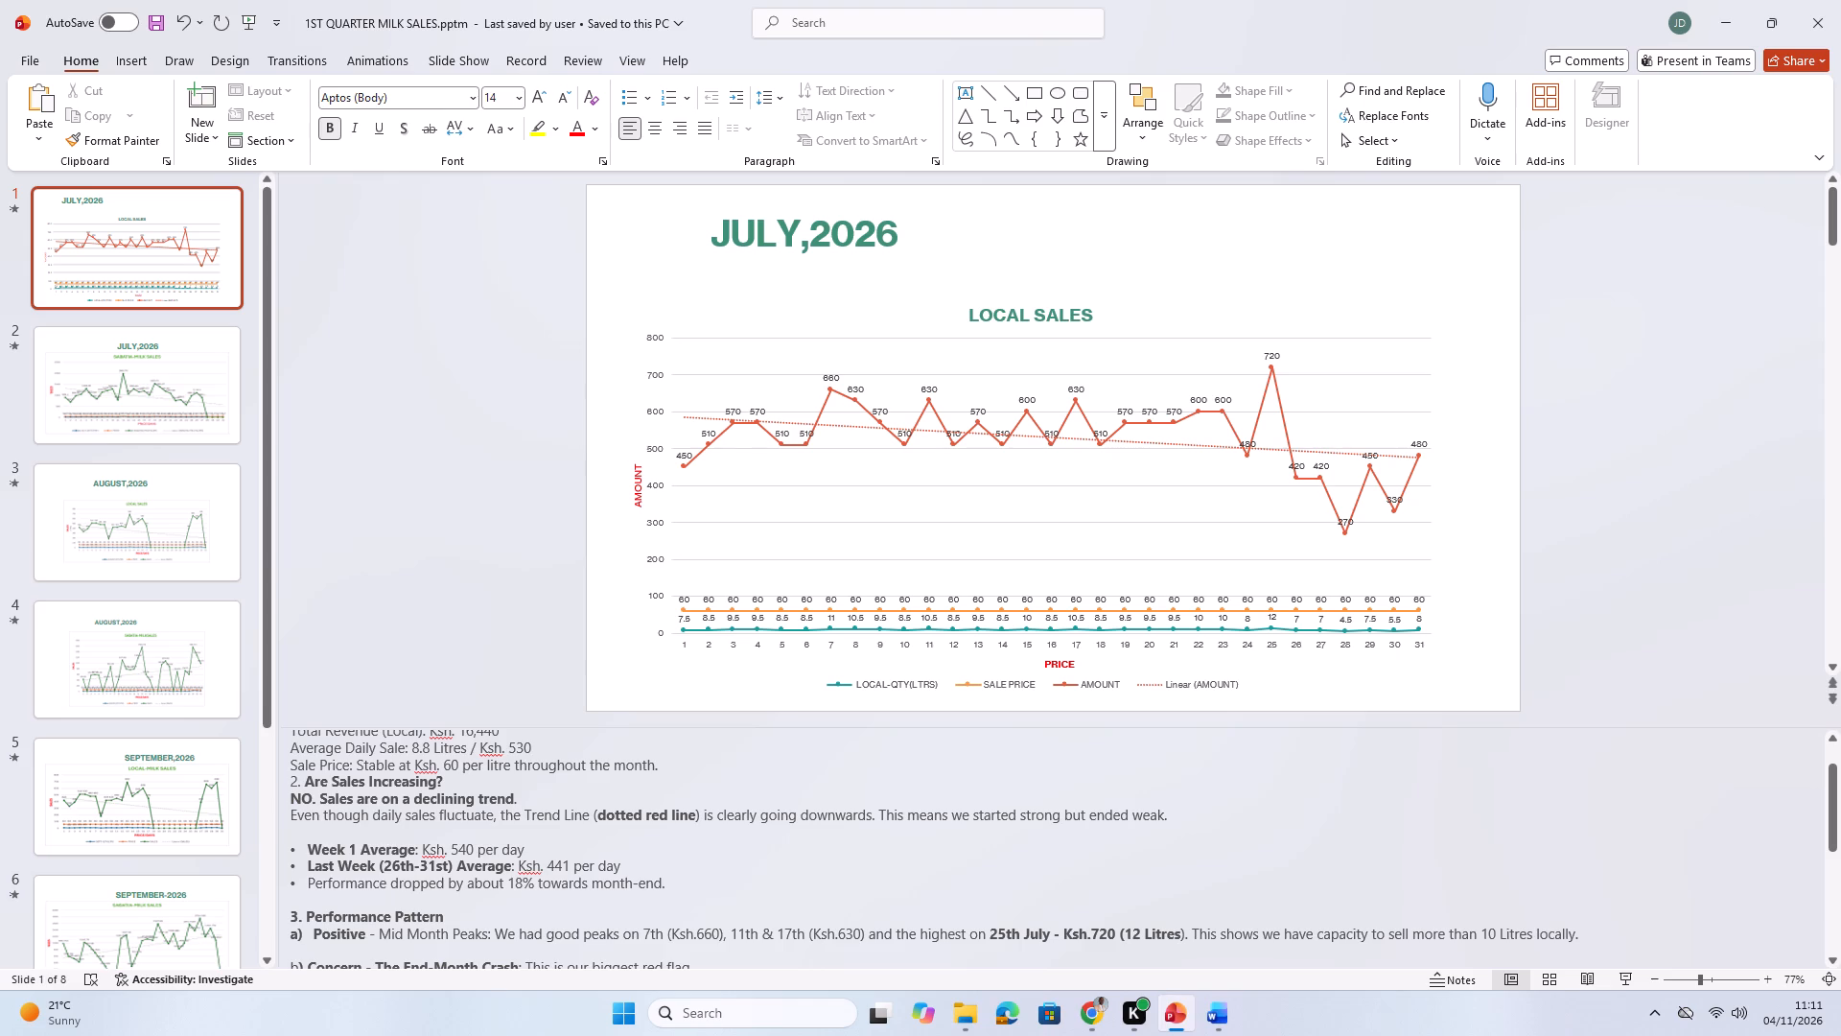
left_click(303, 778)
key("BackSpace")
key("BackSpace")
key("BackSpace")
left_click(664, 766)
key("Return")
Remove the "3." before the "Performance Pattern" heading in the July Local Sales notes.
scroll(466, 799, "down", 1)
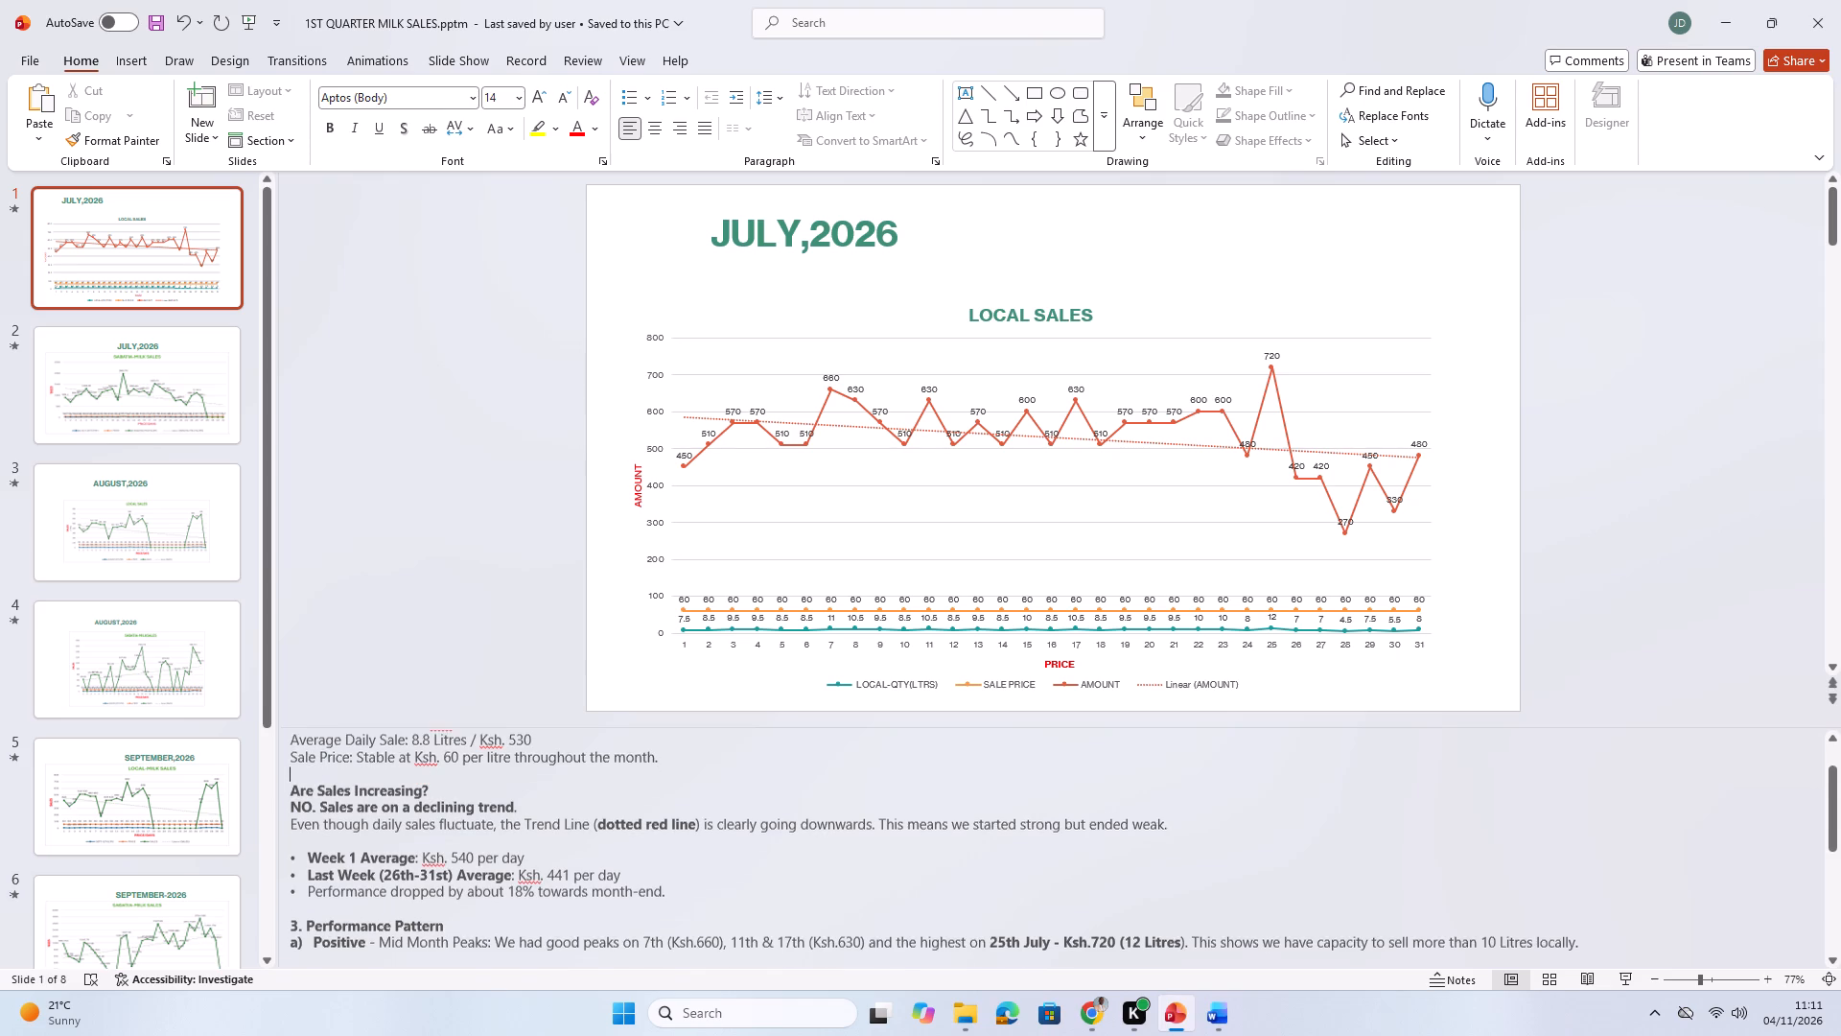
scroll(466, 799, "down", 1)
scroll(362, 807, "down", 4)
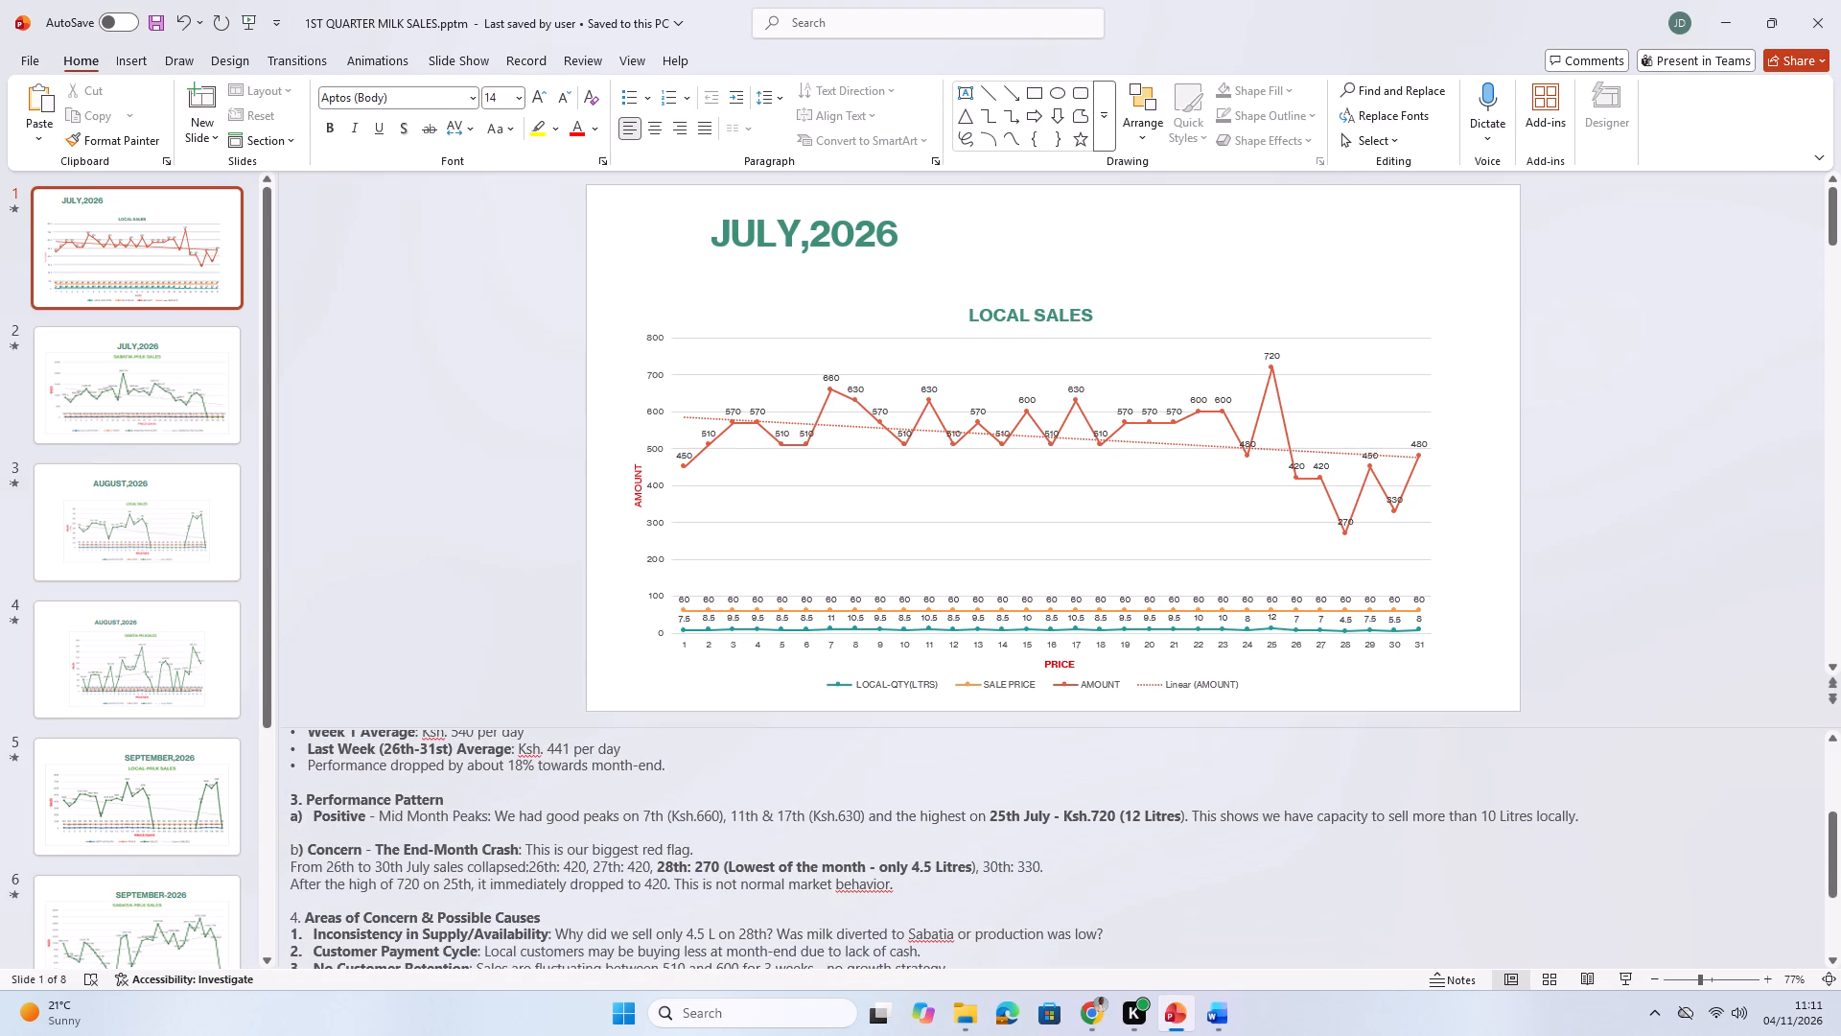
left_click(304, 794)
key("BackSpace")
key("BackSpace")
Remove the "4." before the "Areas of Concern & Possible Causes" heading in the July Local Sales notes.
scroll(397, 820, "down", 5)
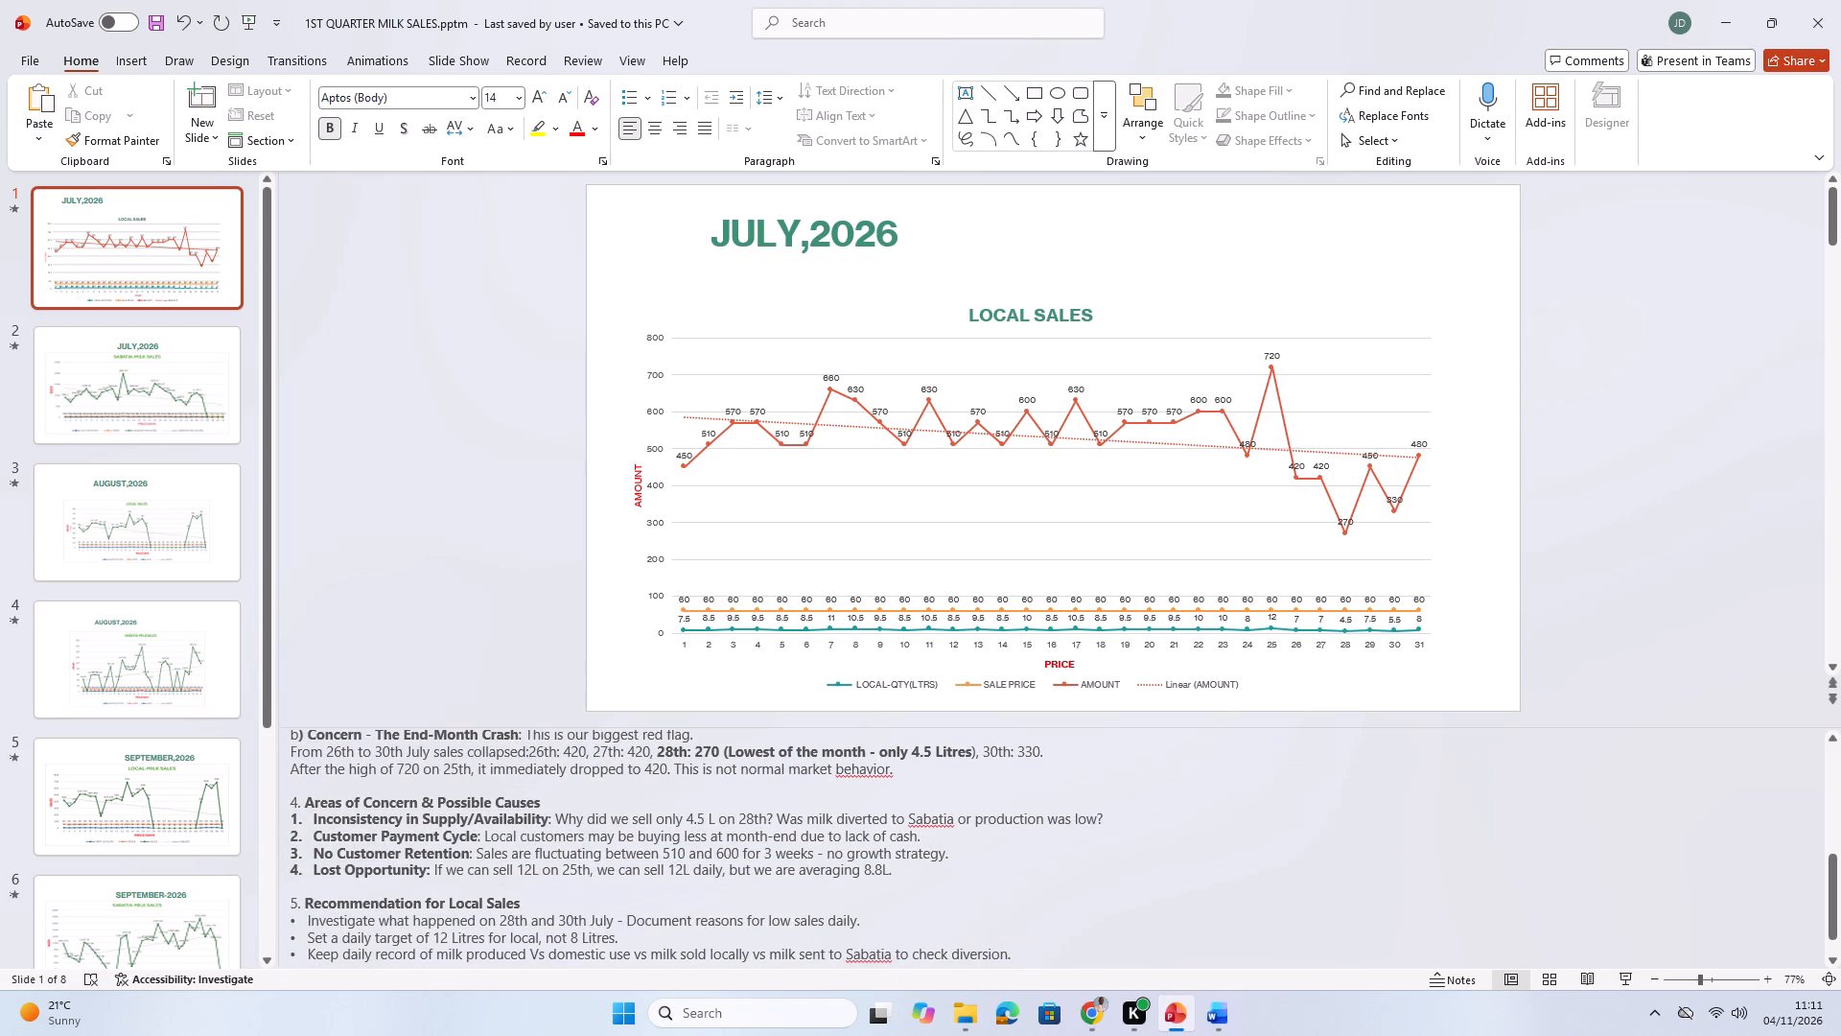
left_click(303, 802)
key("BackSpace")
key("BackSpace")
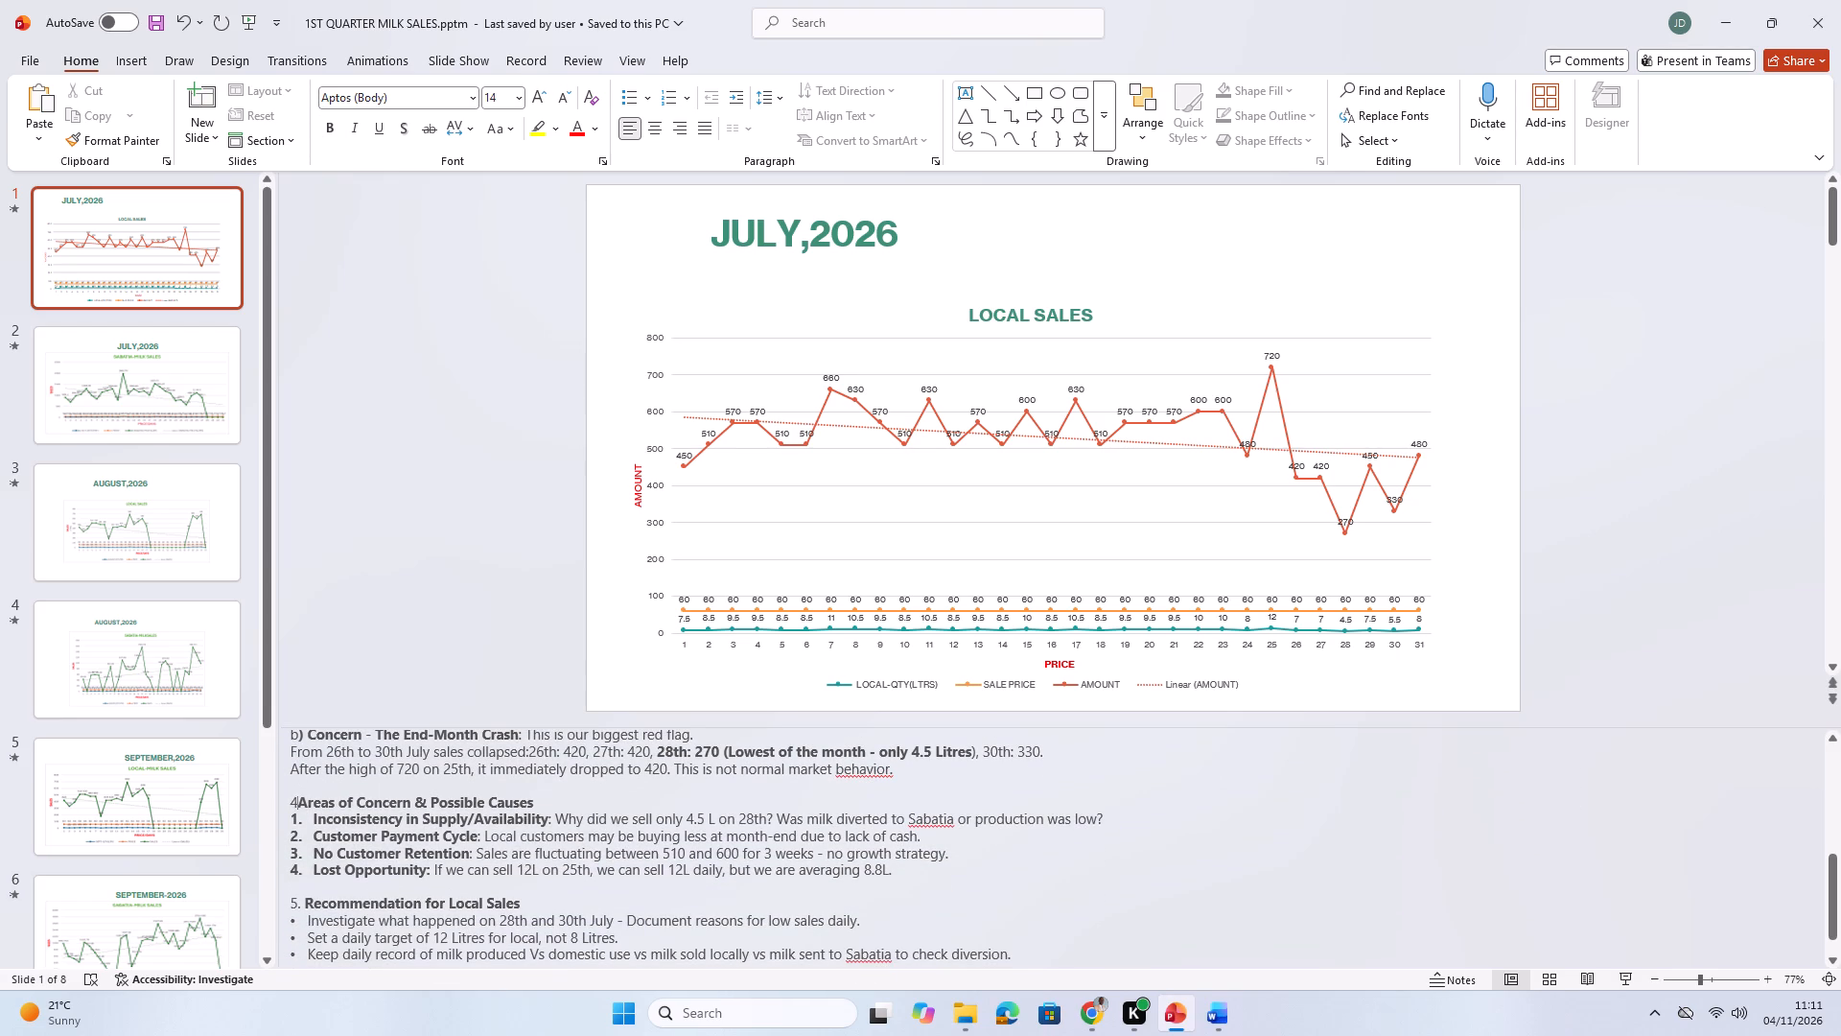
key("BackSpace")
Remove the "5." before the "Recommendation for Local Sales" heading in the July Local Sales notes.
scroll(357, 835, "down", 3)
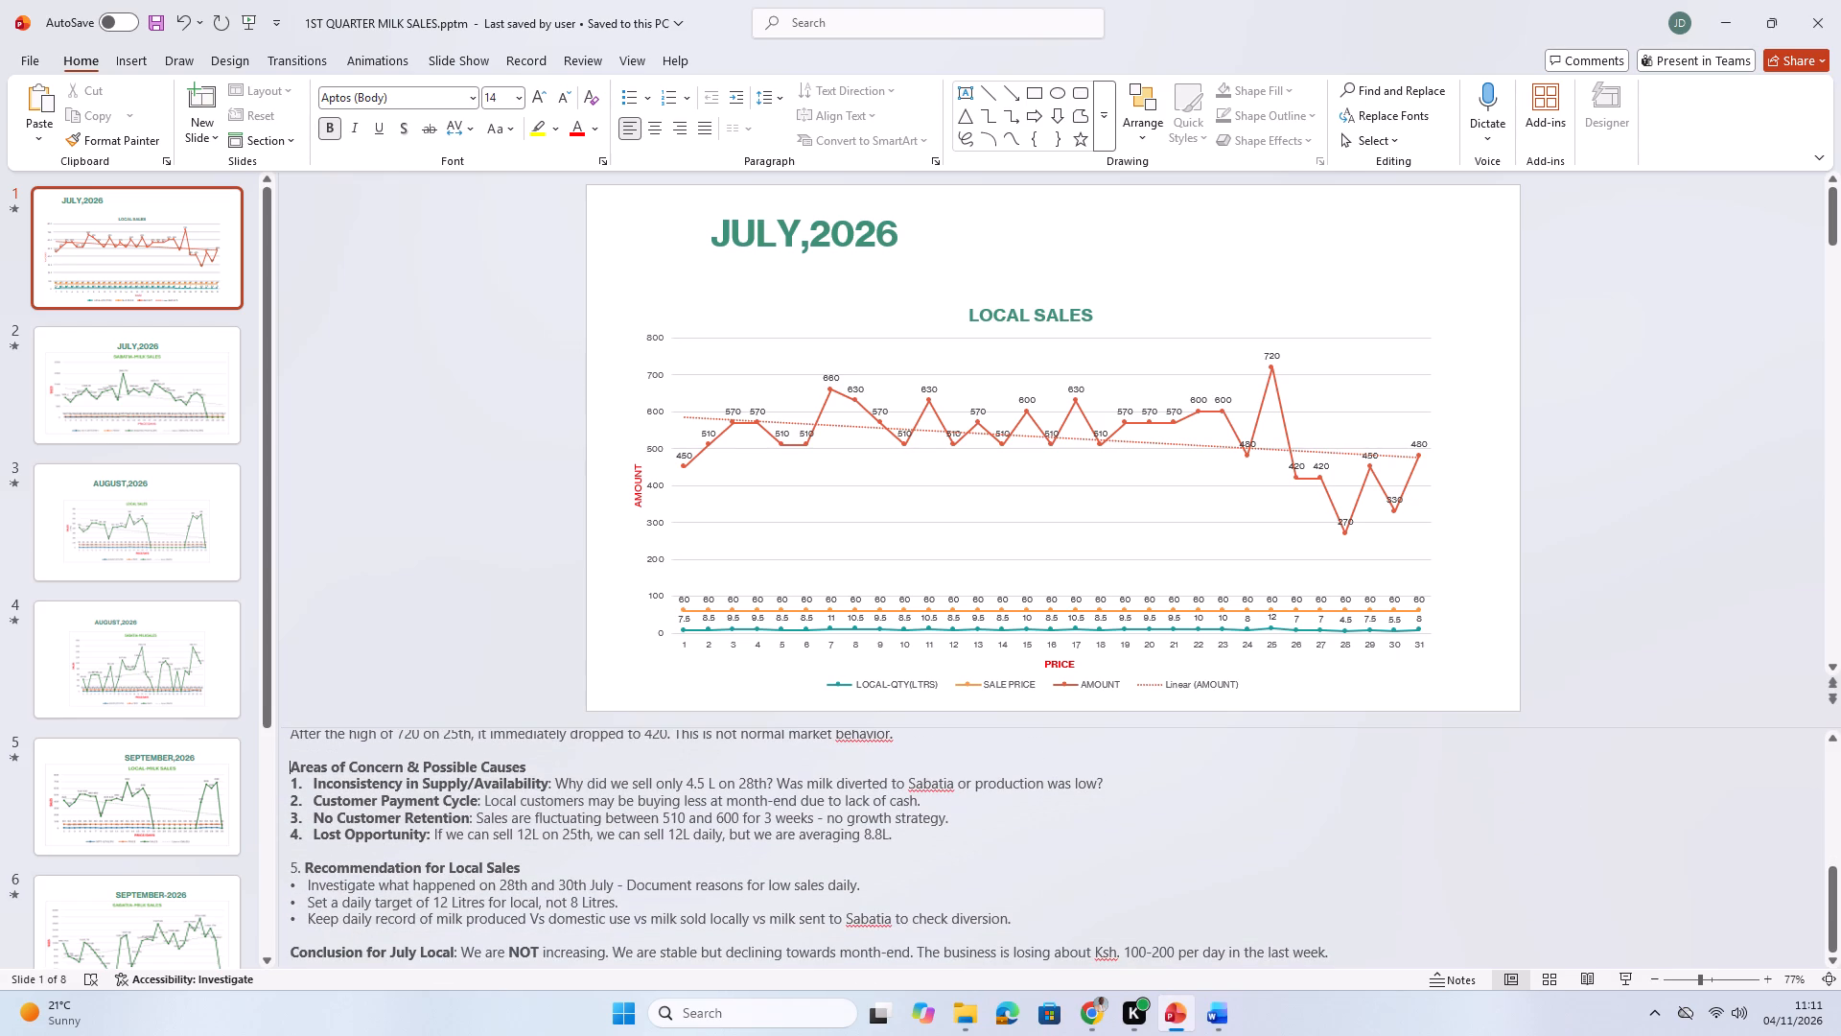
left_click(303, 864)
key("BackSpace")
key("BackSpace")
key("BackSpace")
scroll(303, 865, "down", 5)
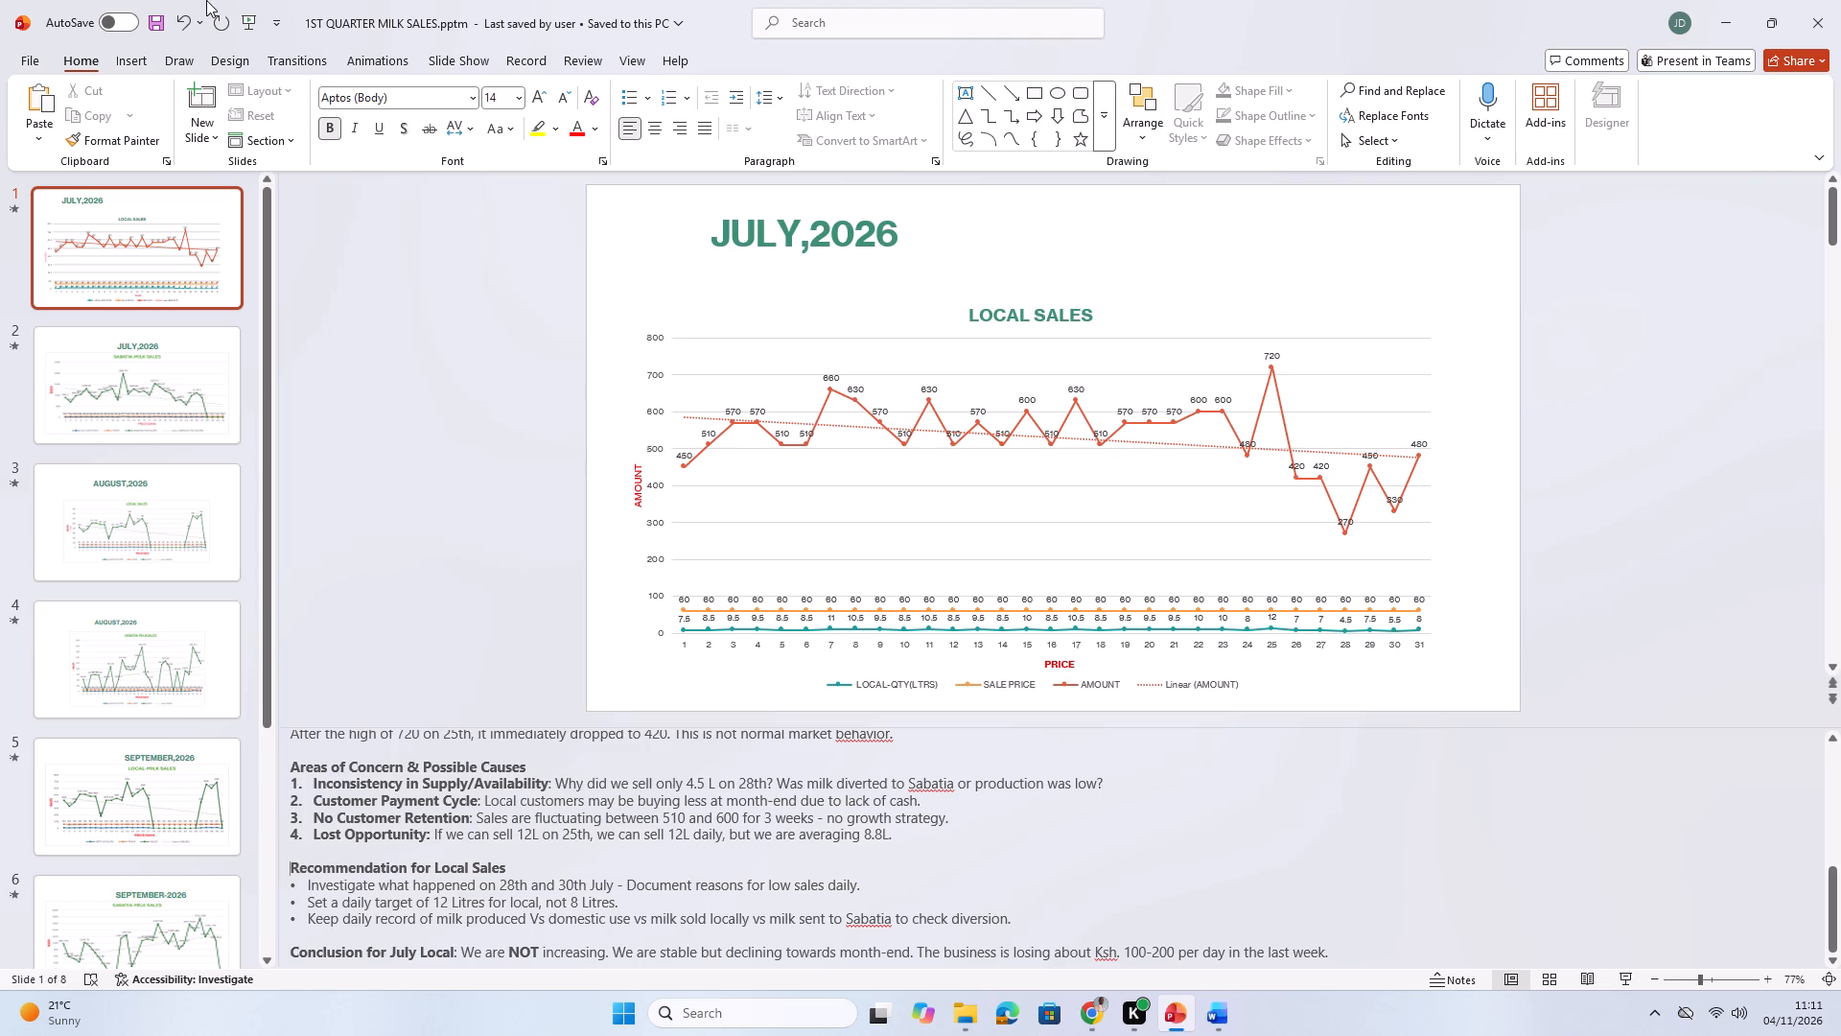
Save the presentation.
left_click(162, 21)
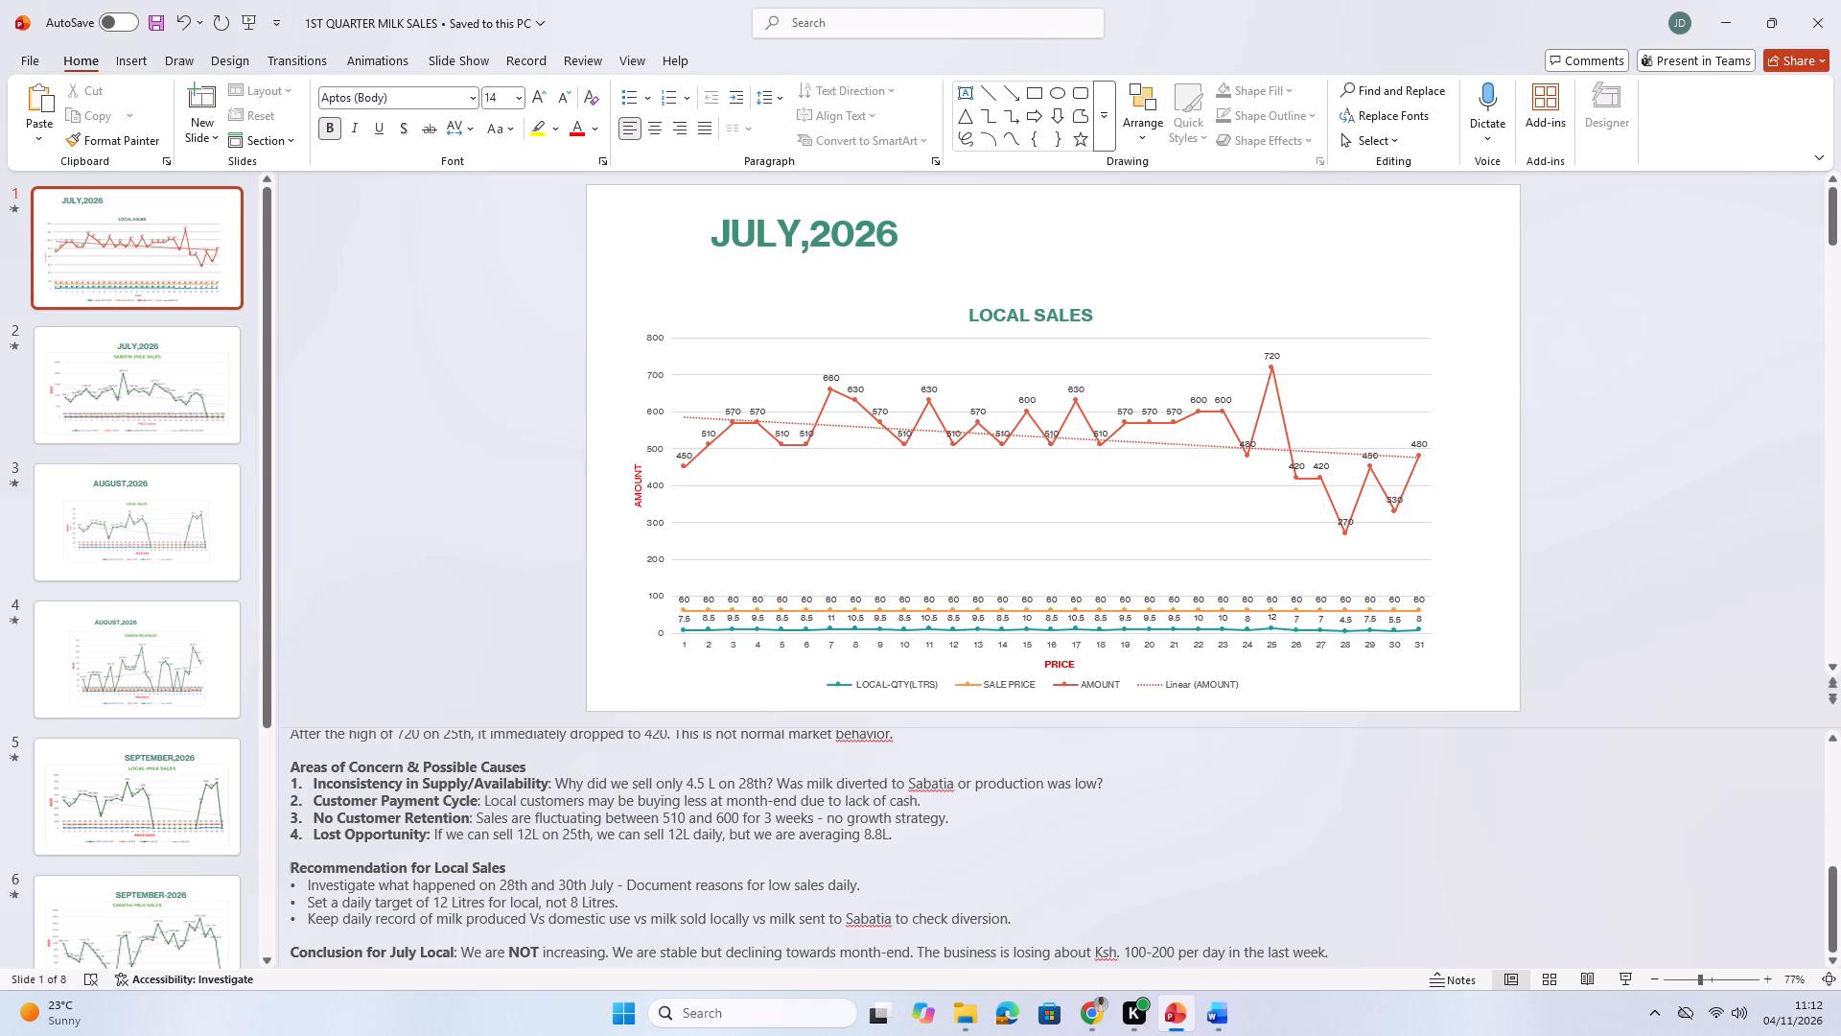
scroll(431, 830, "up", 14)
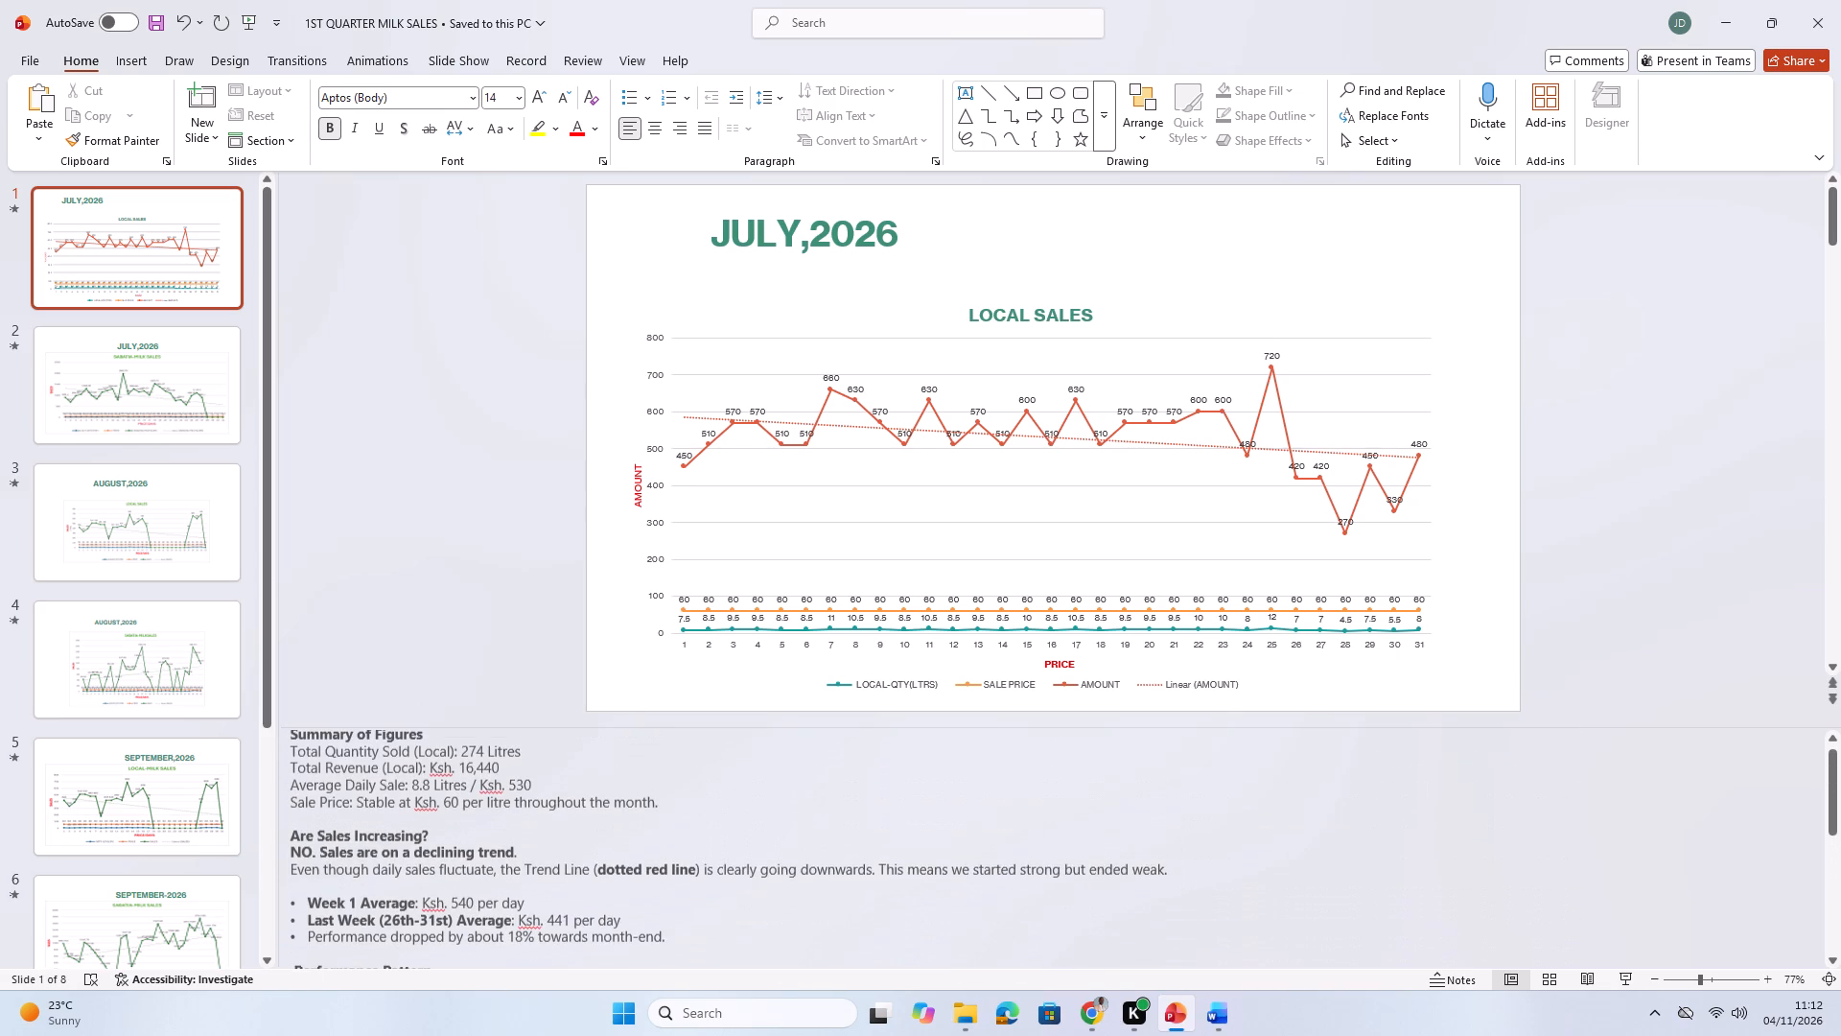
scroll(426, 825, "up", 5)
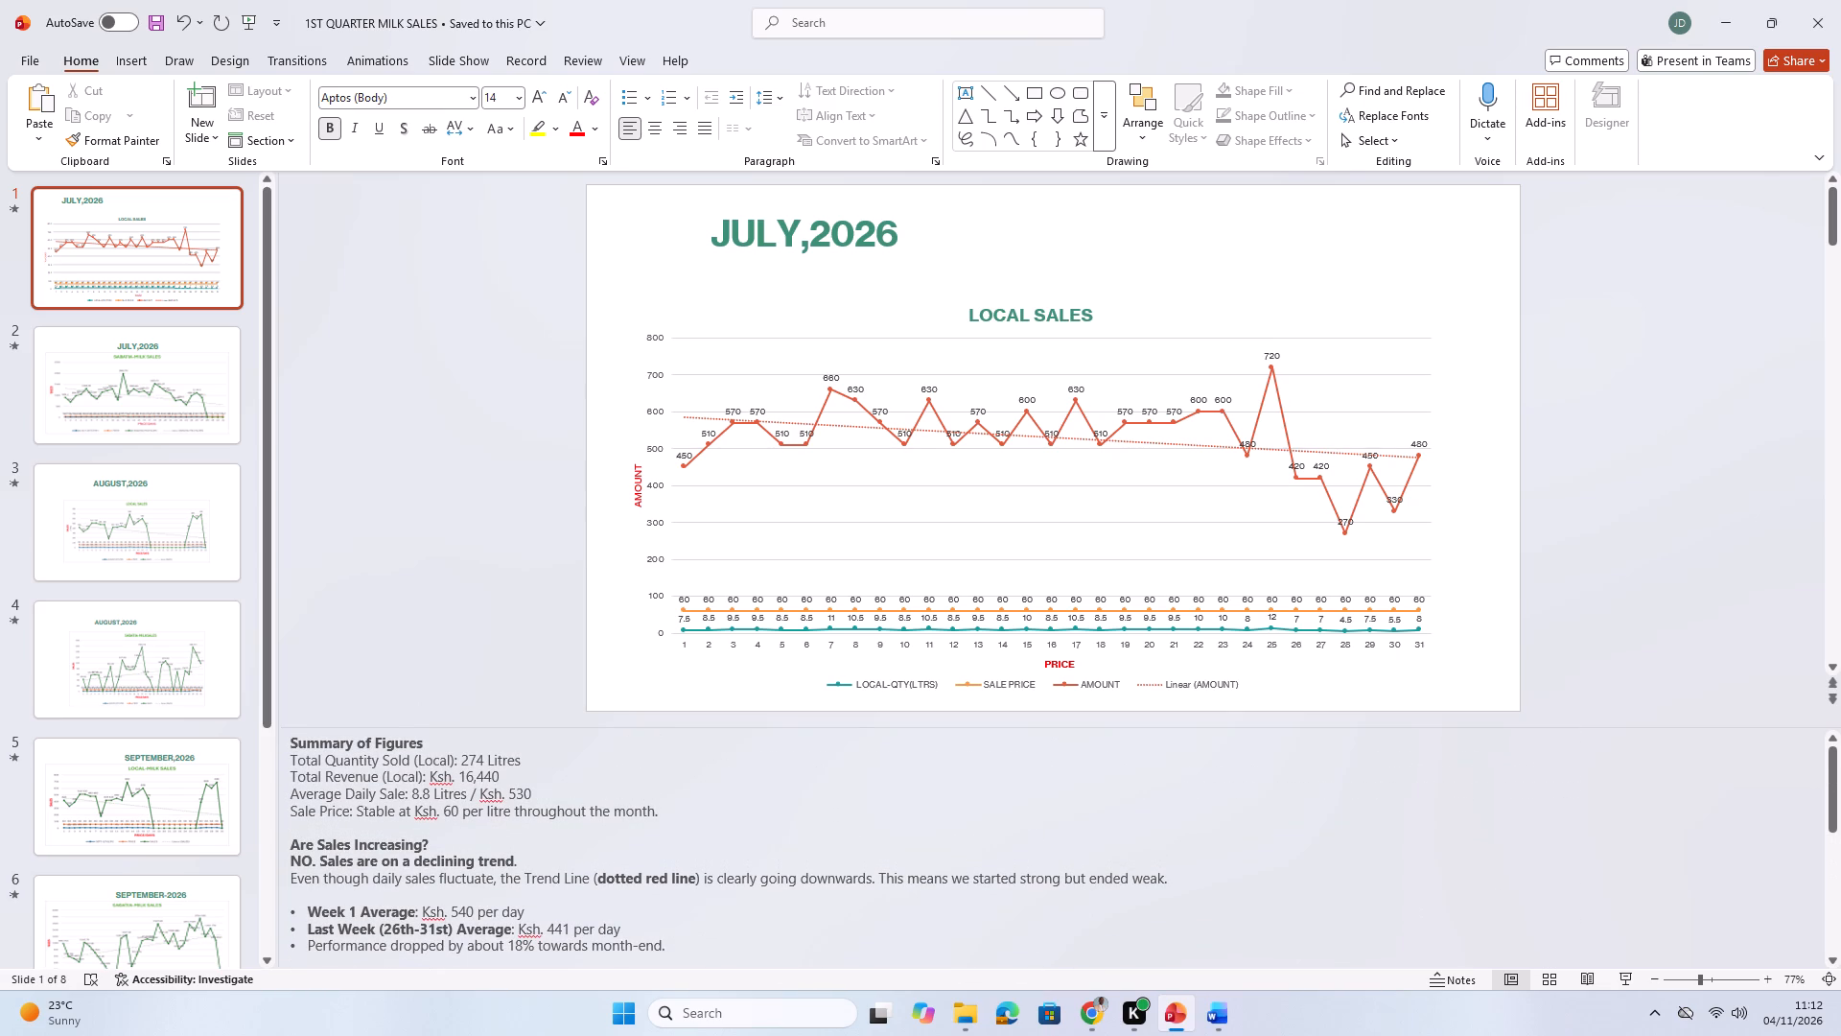
Review the July Local Sales notes from the figures summary to the Performance Pattern section alongside the chart.
scroll(416, 815, "down", 2)
scroll(416, 815, "up", 2)
scroll(611, 600, "down", 3)
scroll(572, 656, "up", 3)
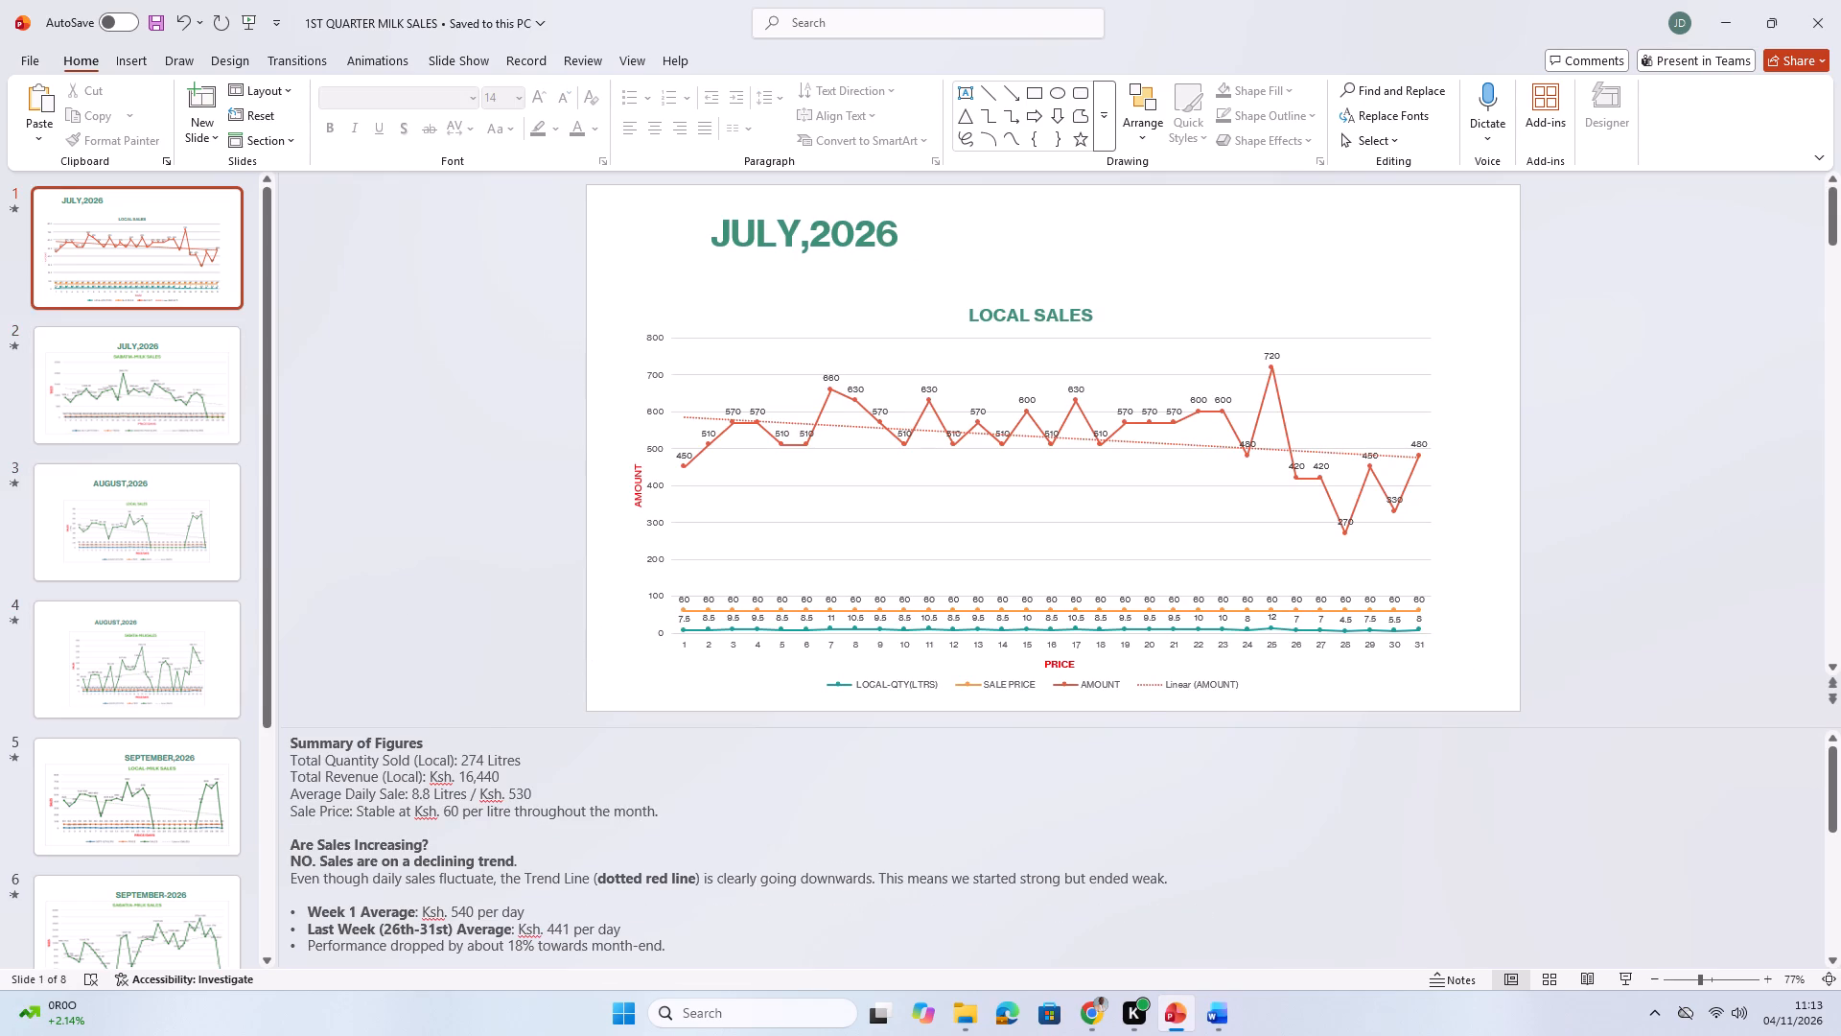
scroll(498, 856, "down", 1)
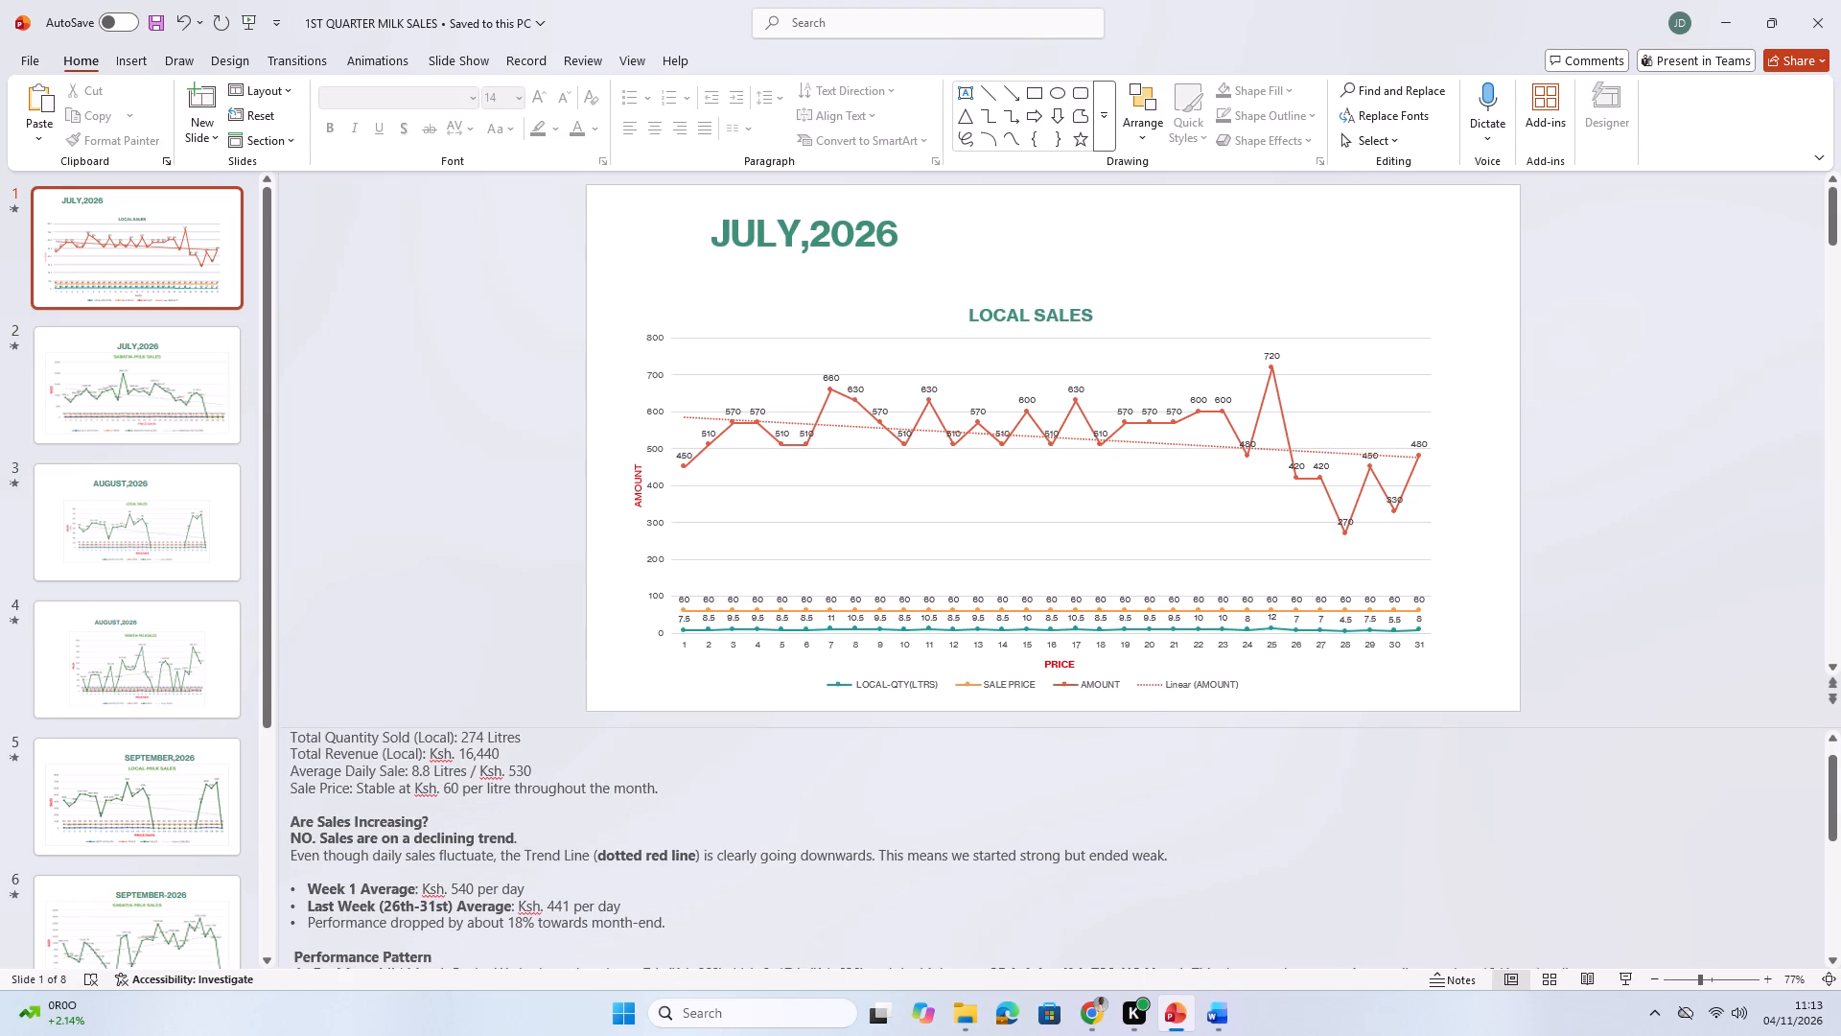
scroll(498, 856, "down", 1)
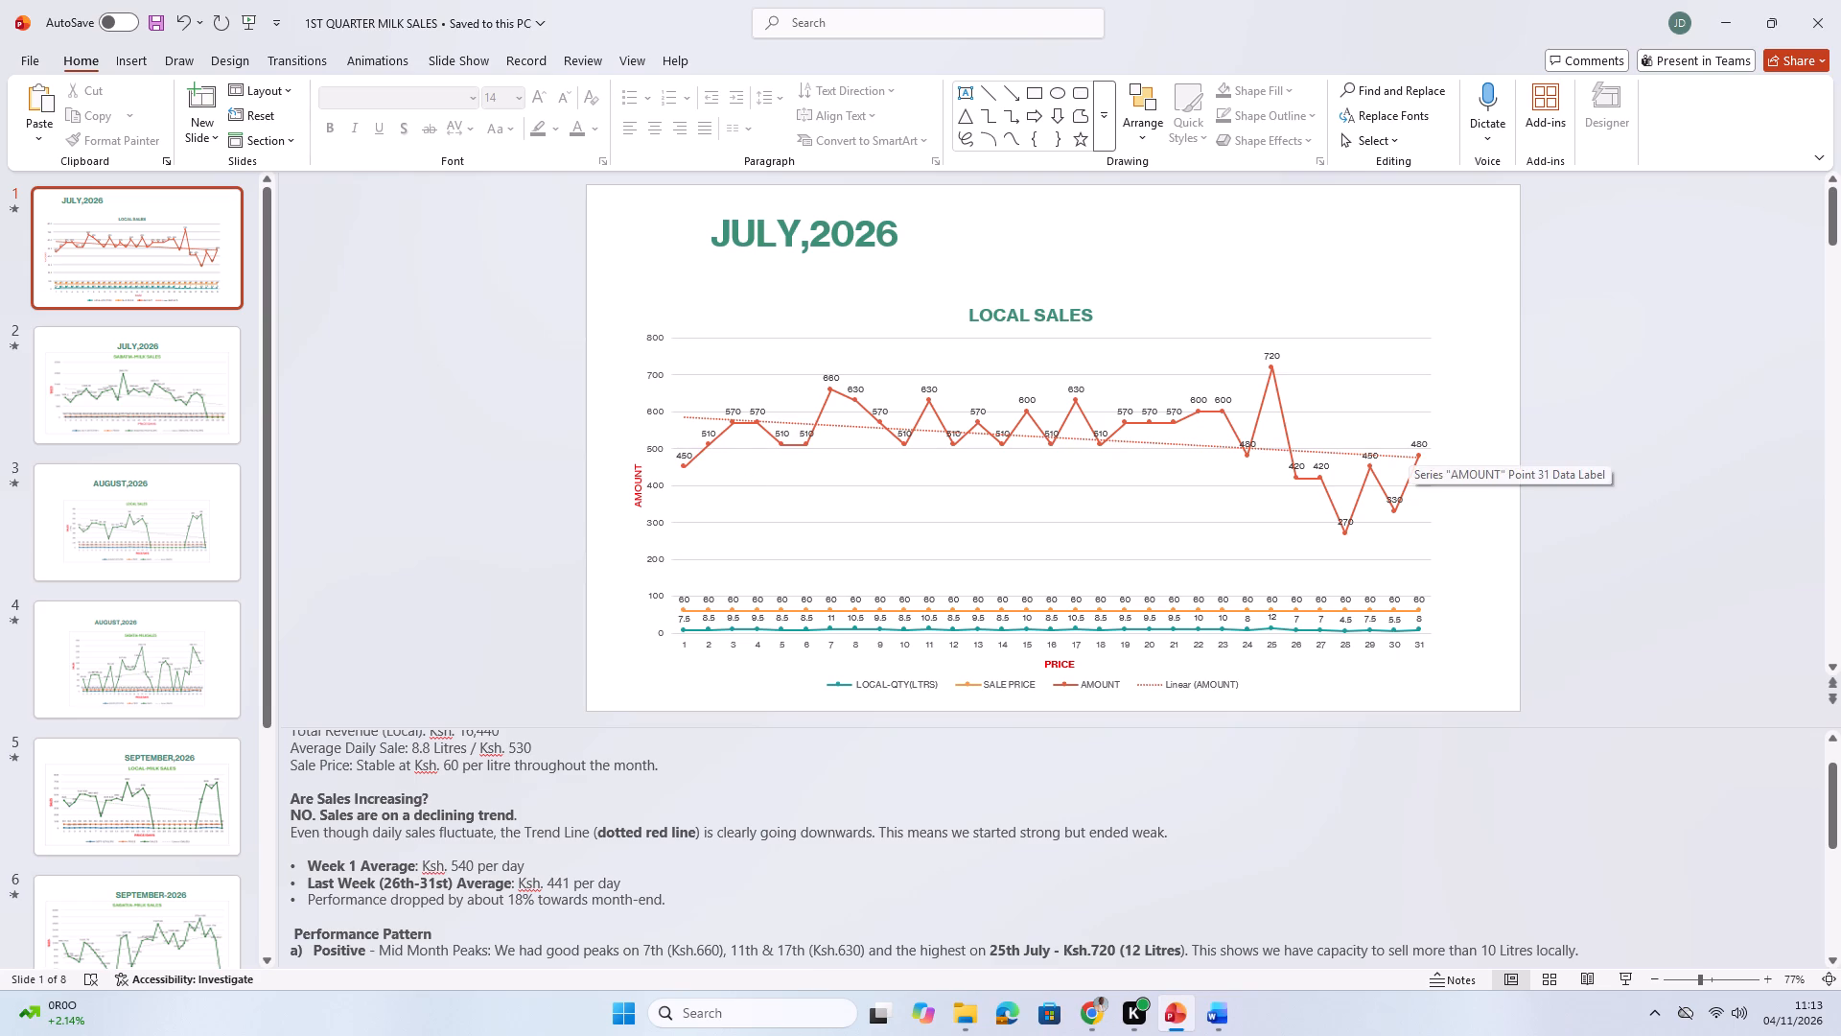
Read through the August Sabatia milk sales notes on slide 4, from the Summary to the numbered points under "The Real Story".
scroll(179, 750, "down", 6)
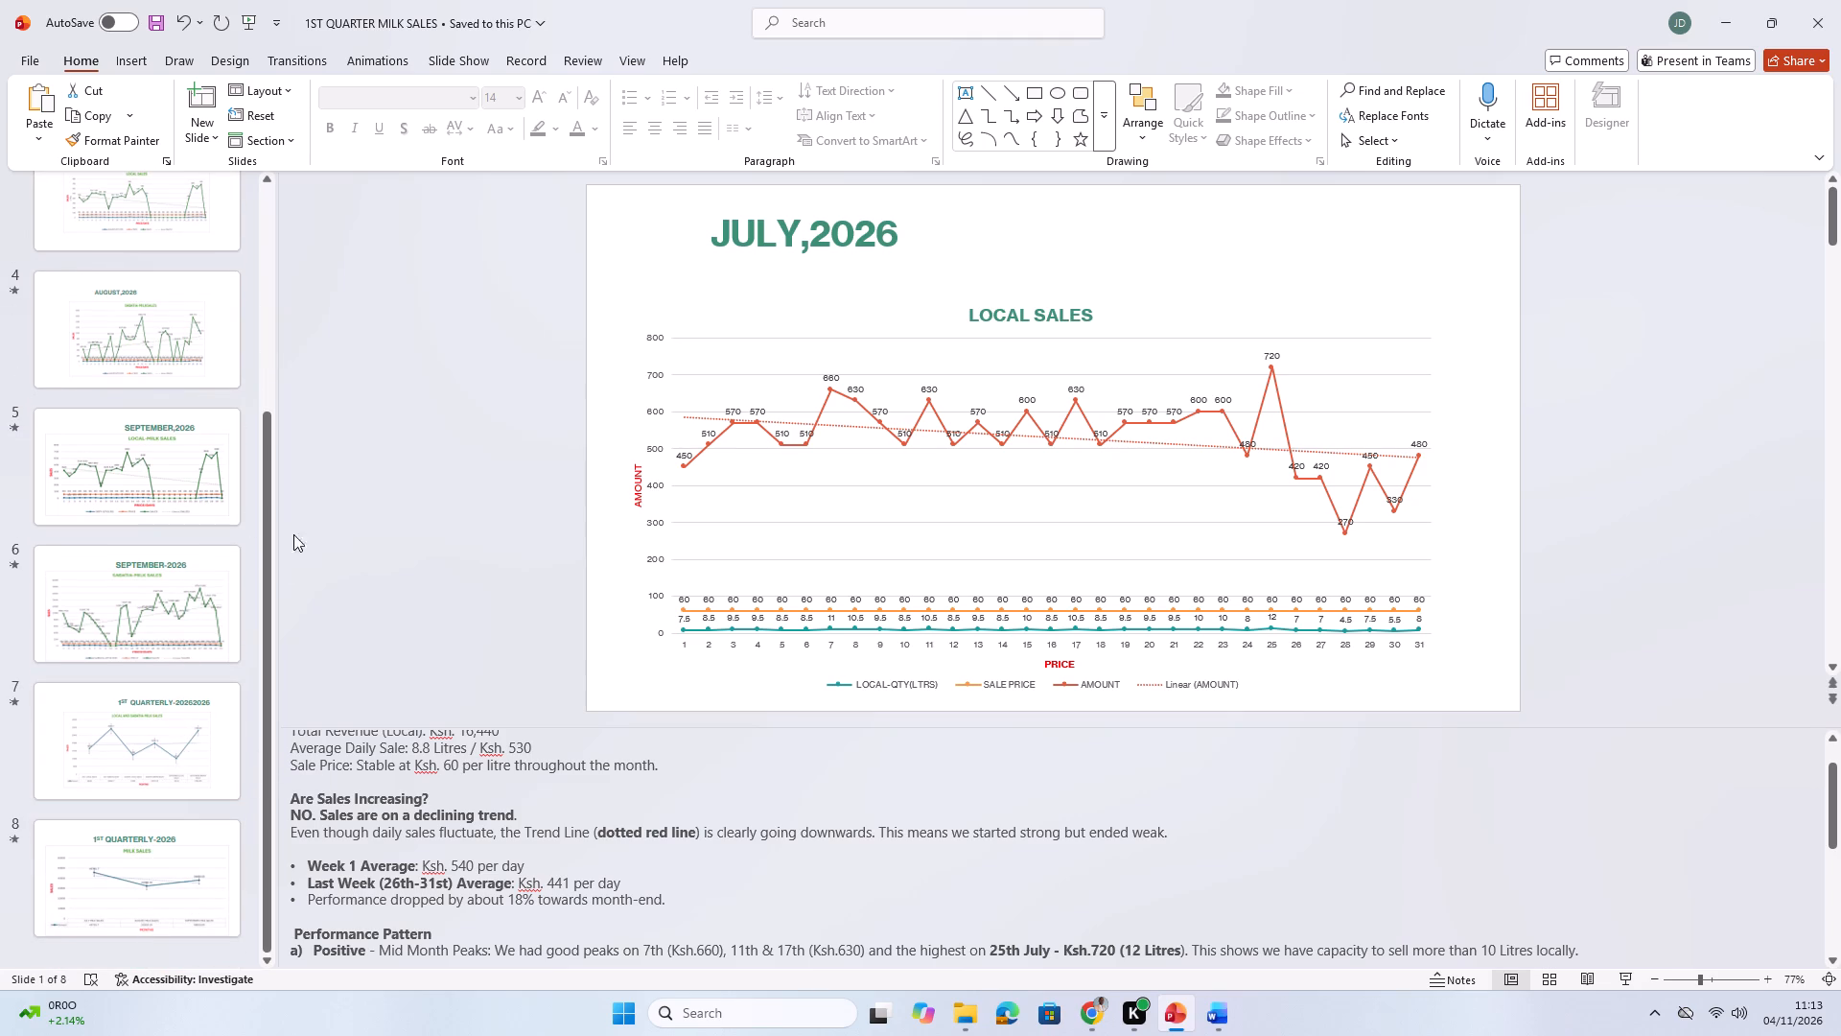
scroll(75, 590, "up", 9)
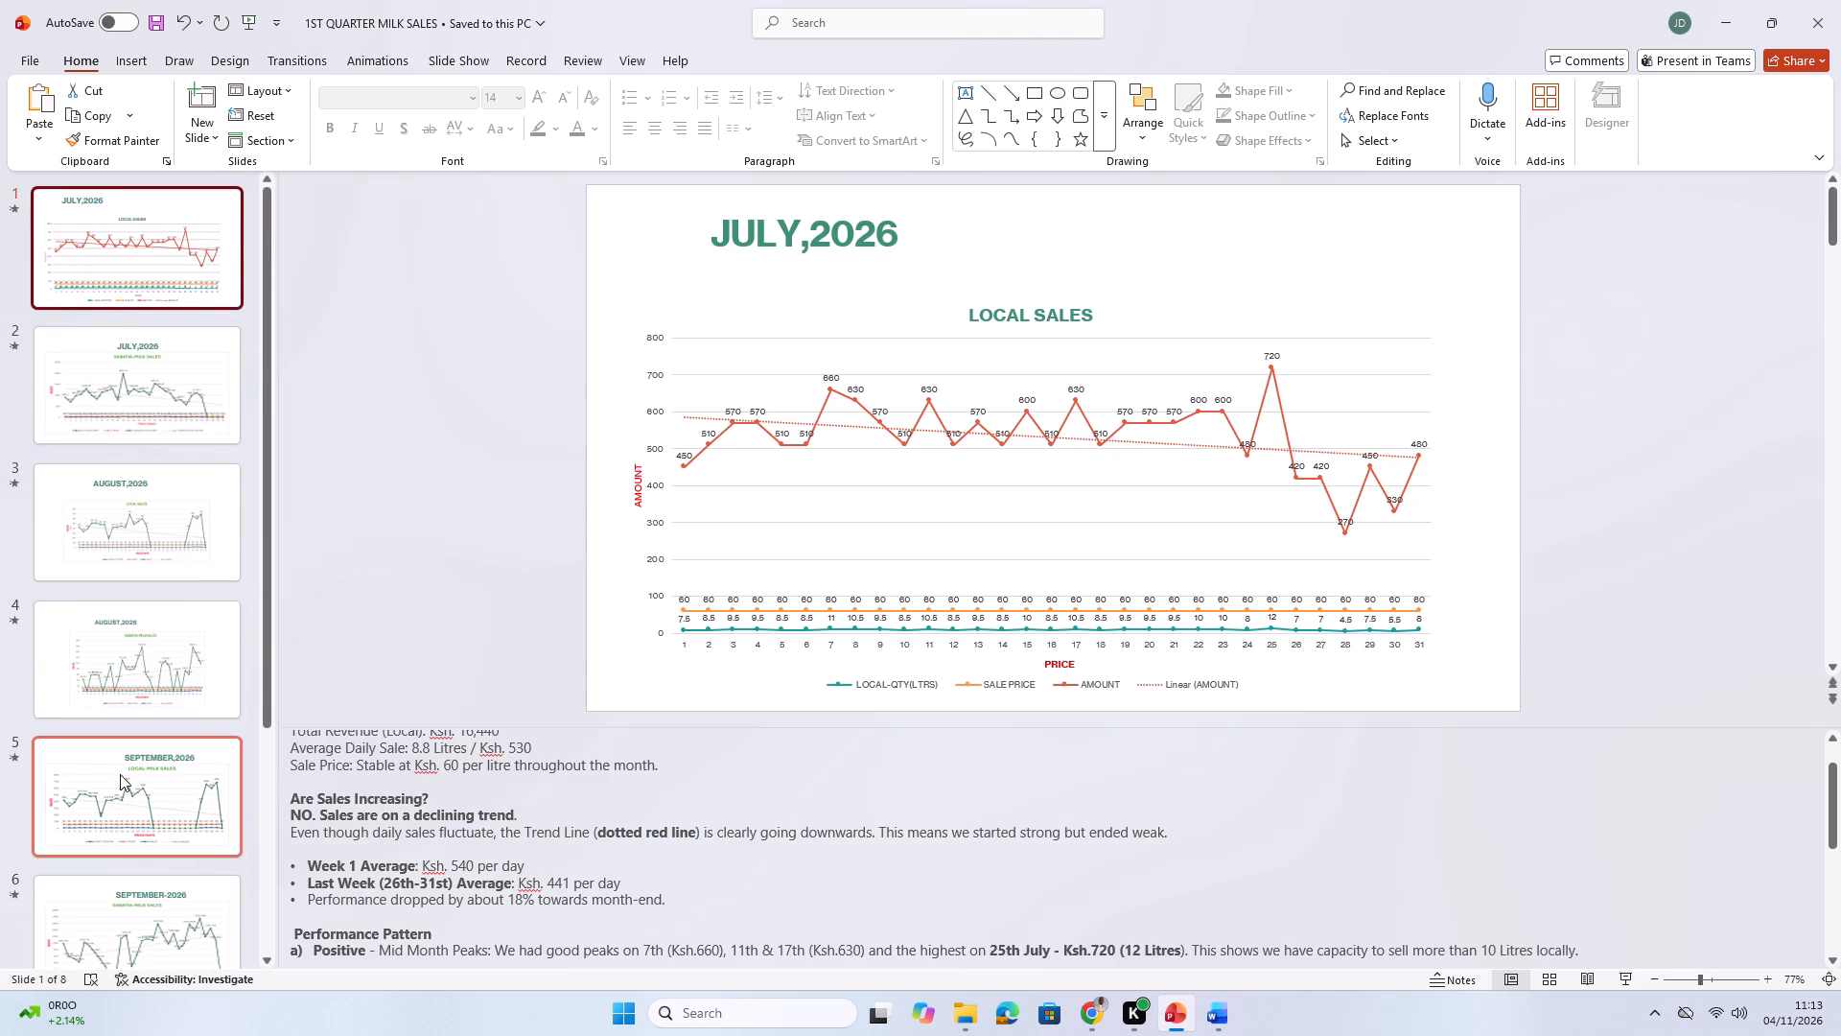
left_click(151, 647)
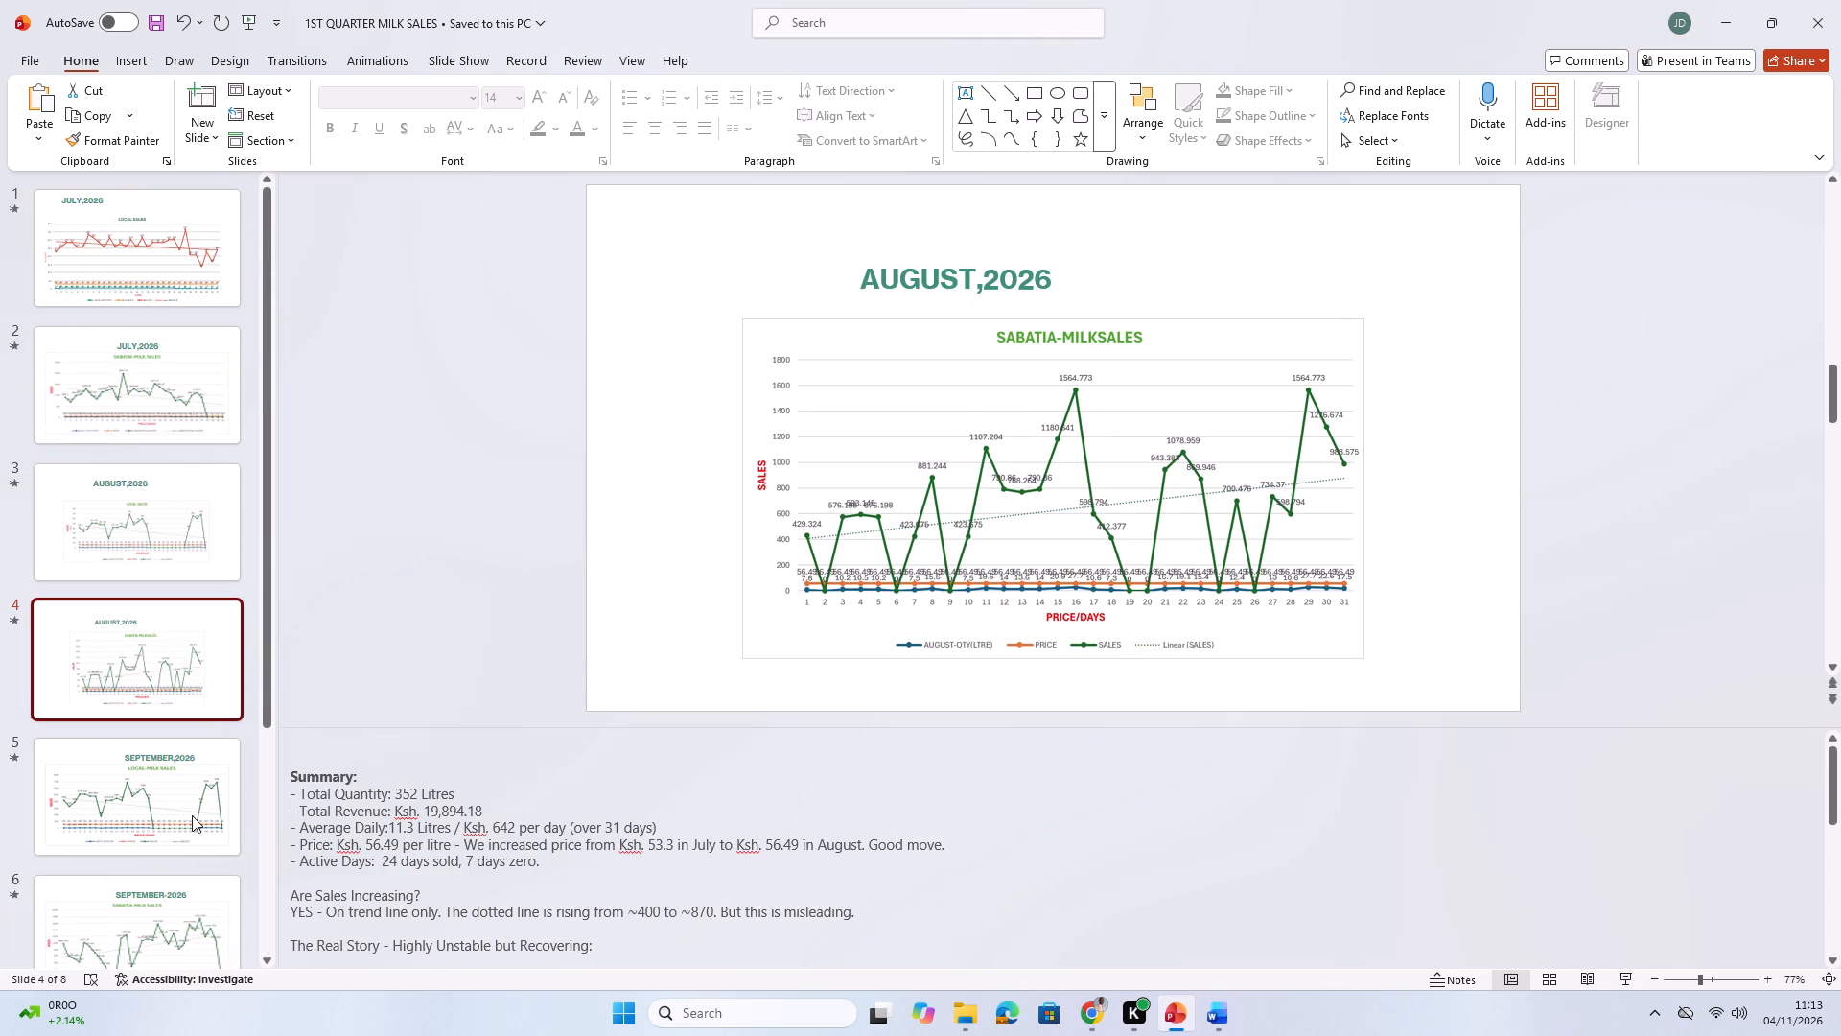
scroll(455, 894, "down", 1)
left_click(183, 780)
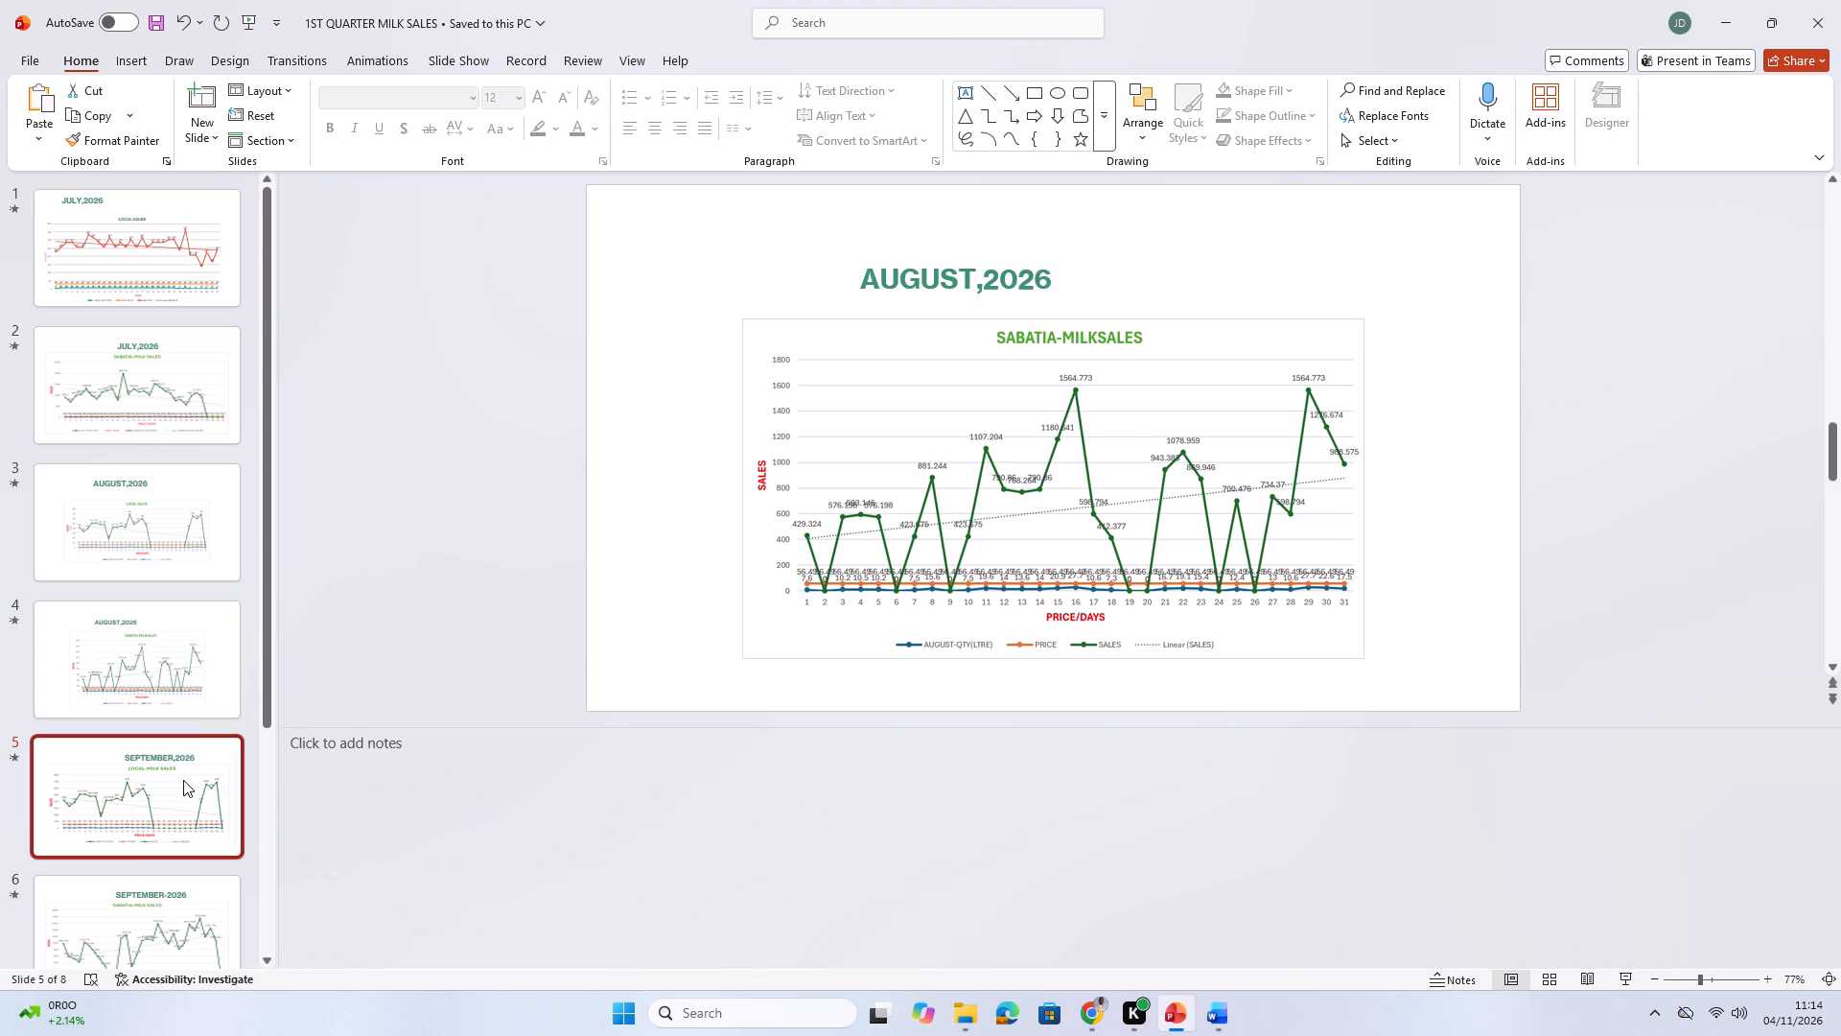
left_click(172, 622)
scroll(524, 838, "down", 1)
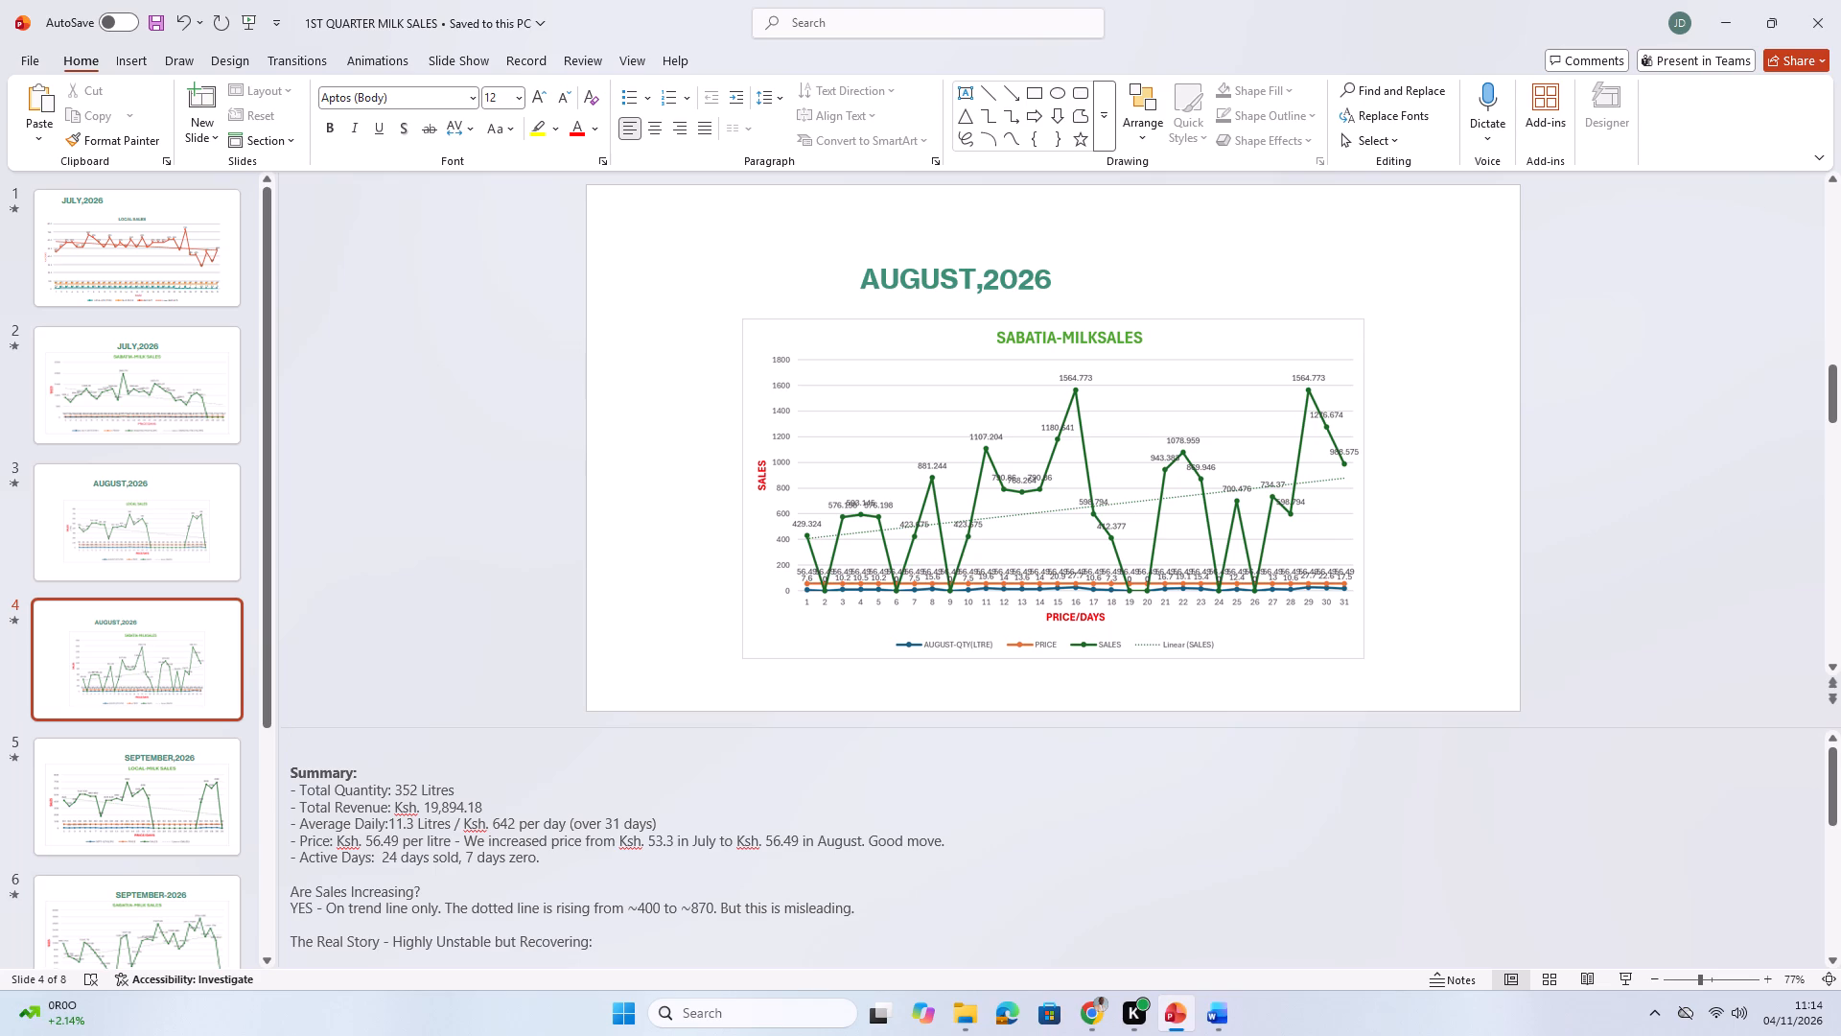
scroll(483, 826, "down", 1)
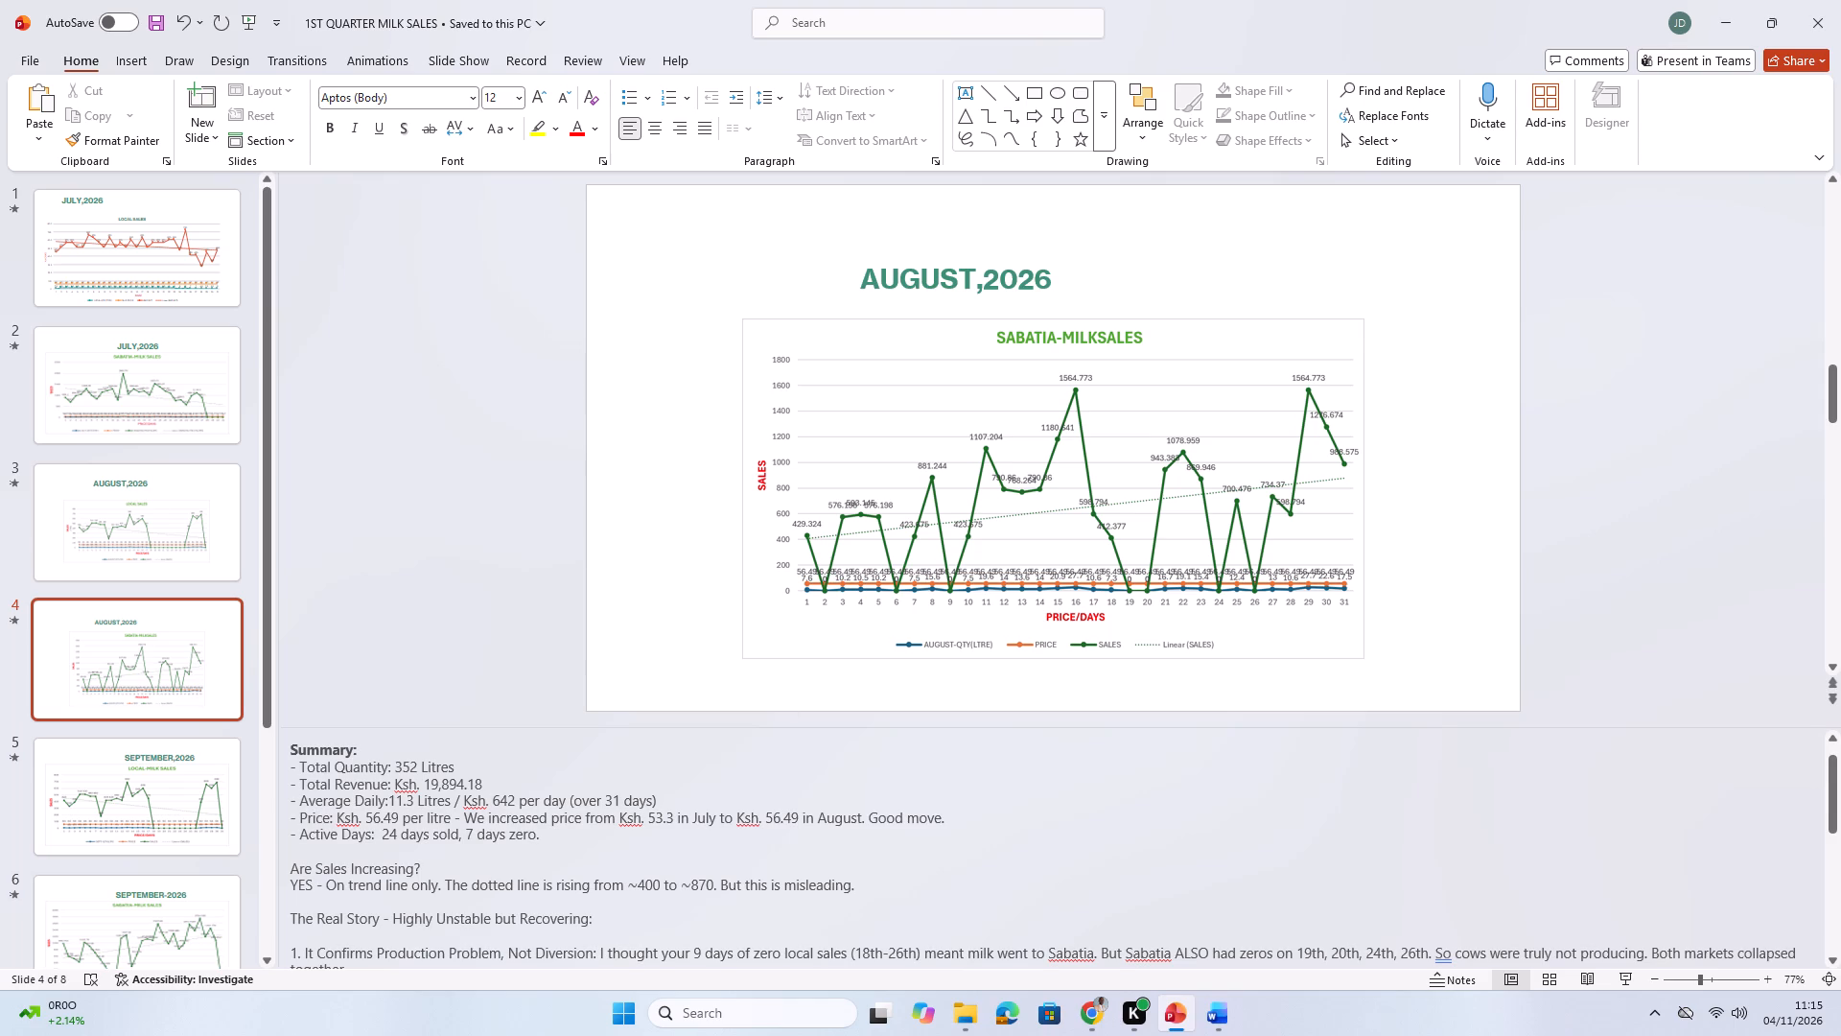
scroll(511, 856, "down", 2)
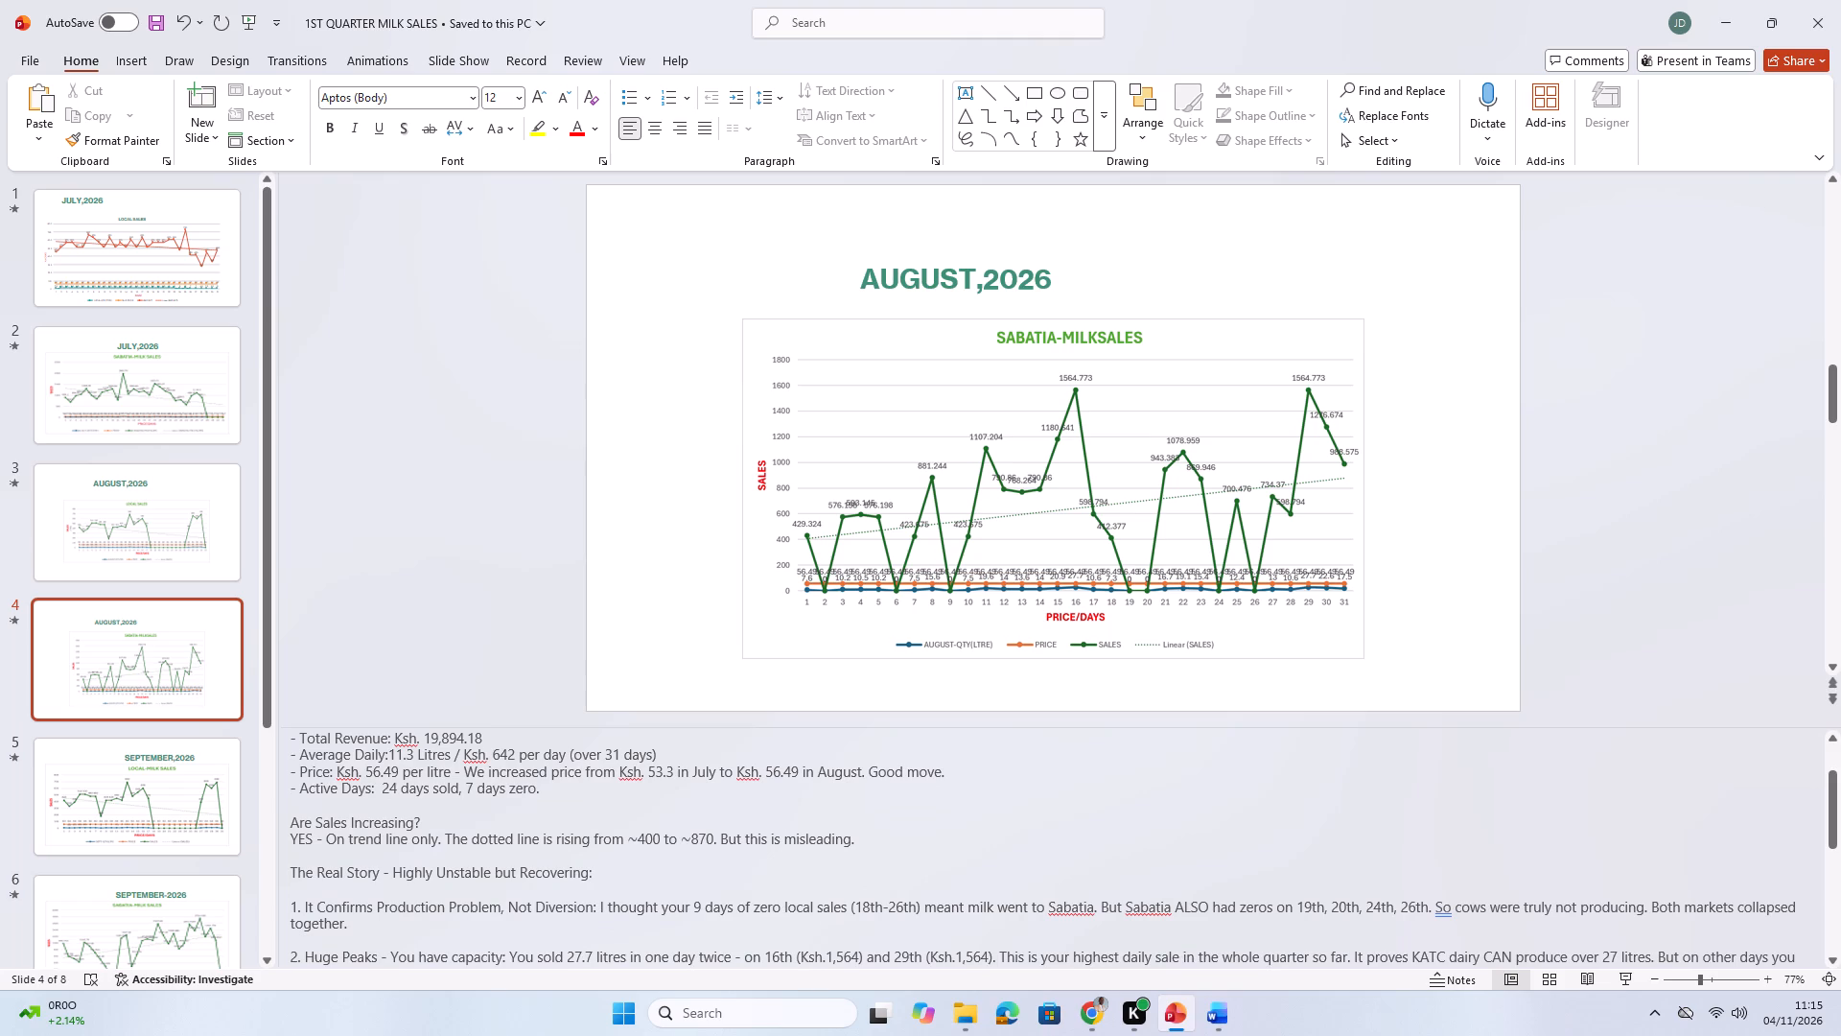
scroll(431, 840, "down", 1)
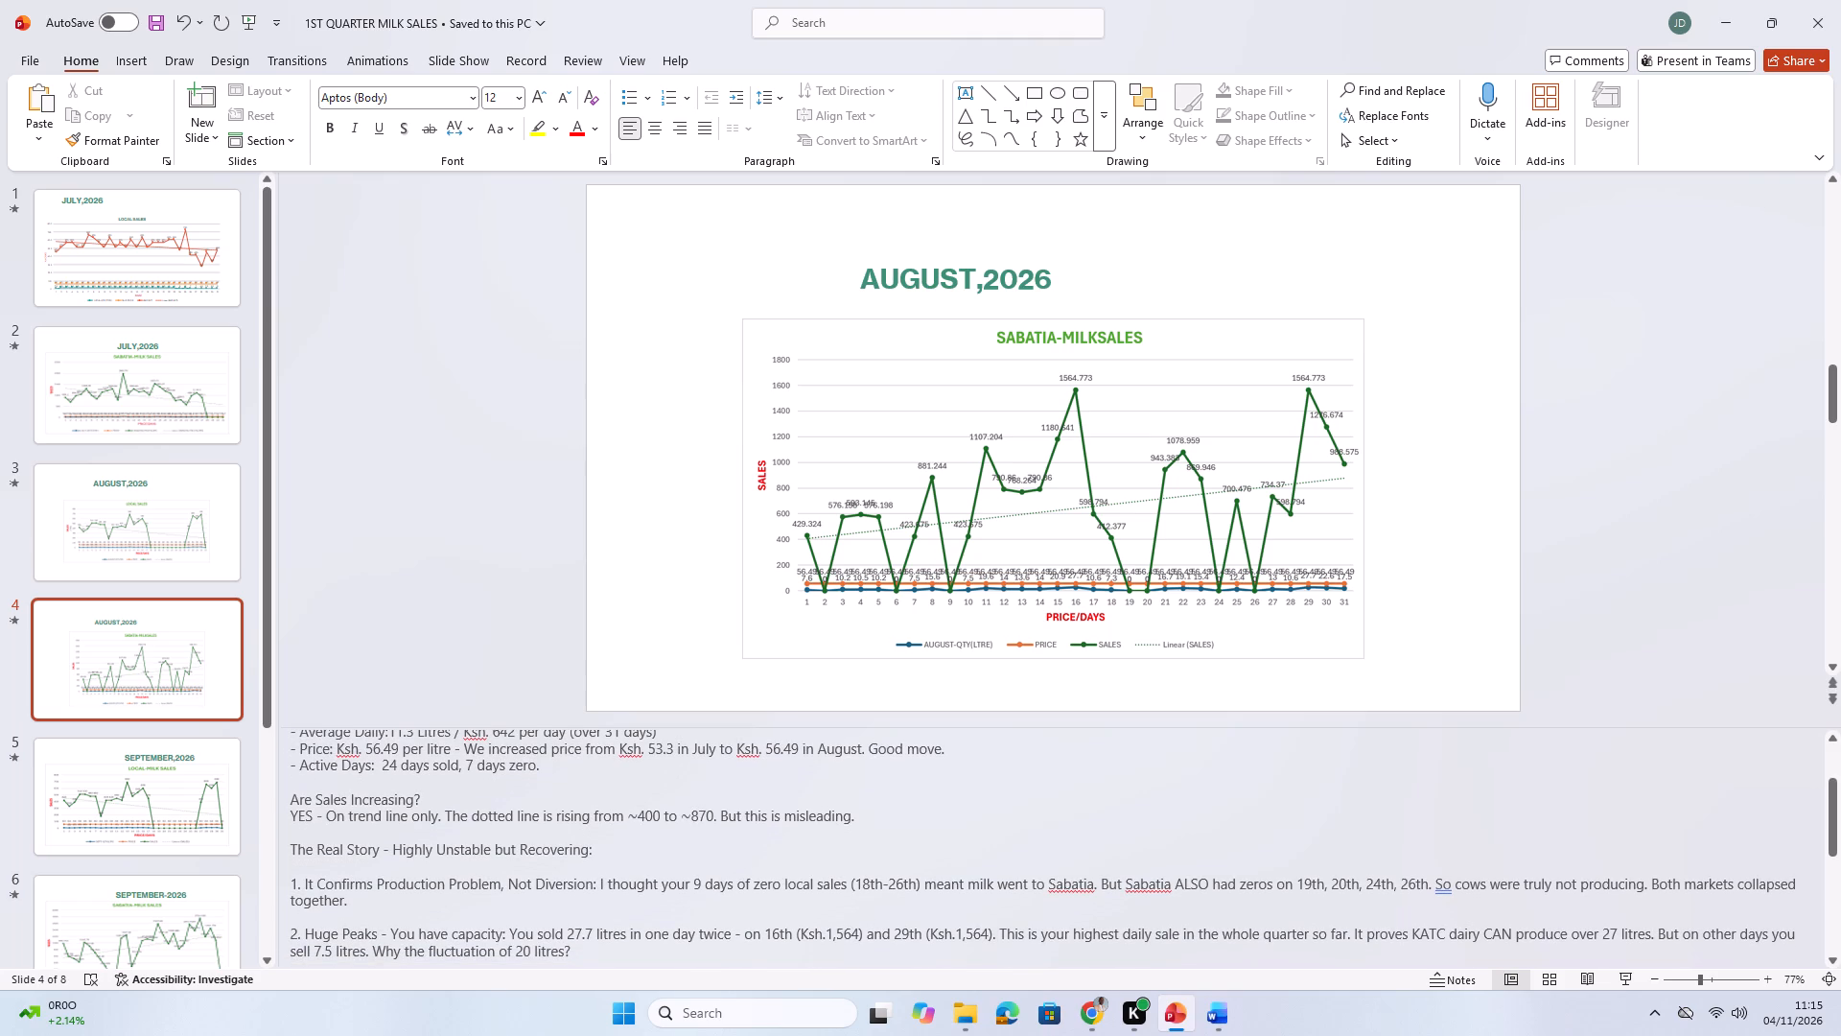
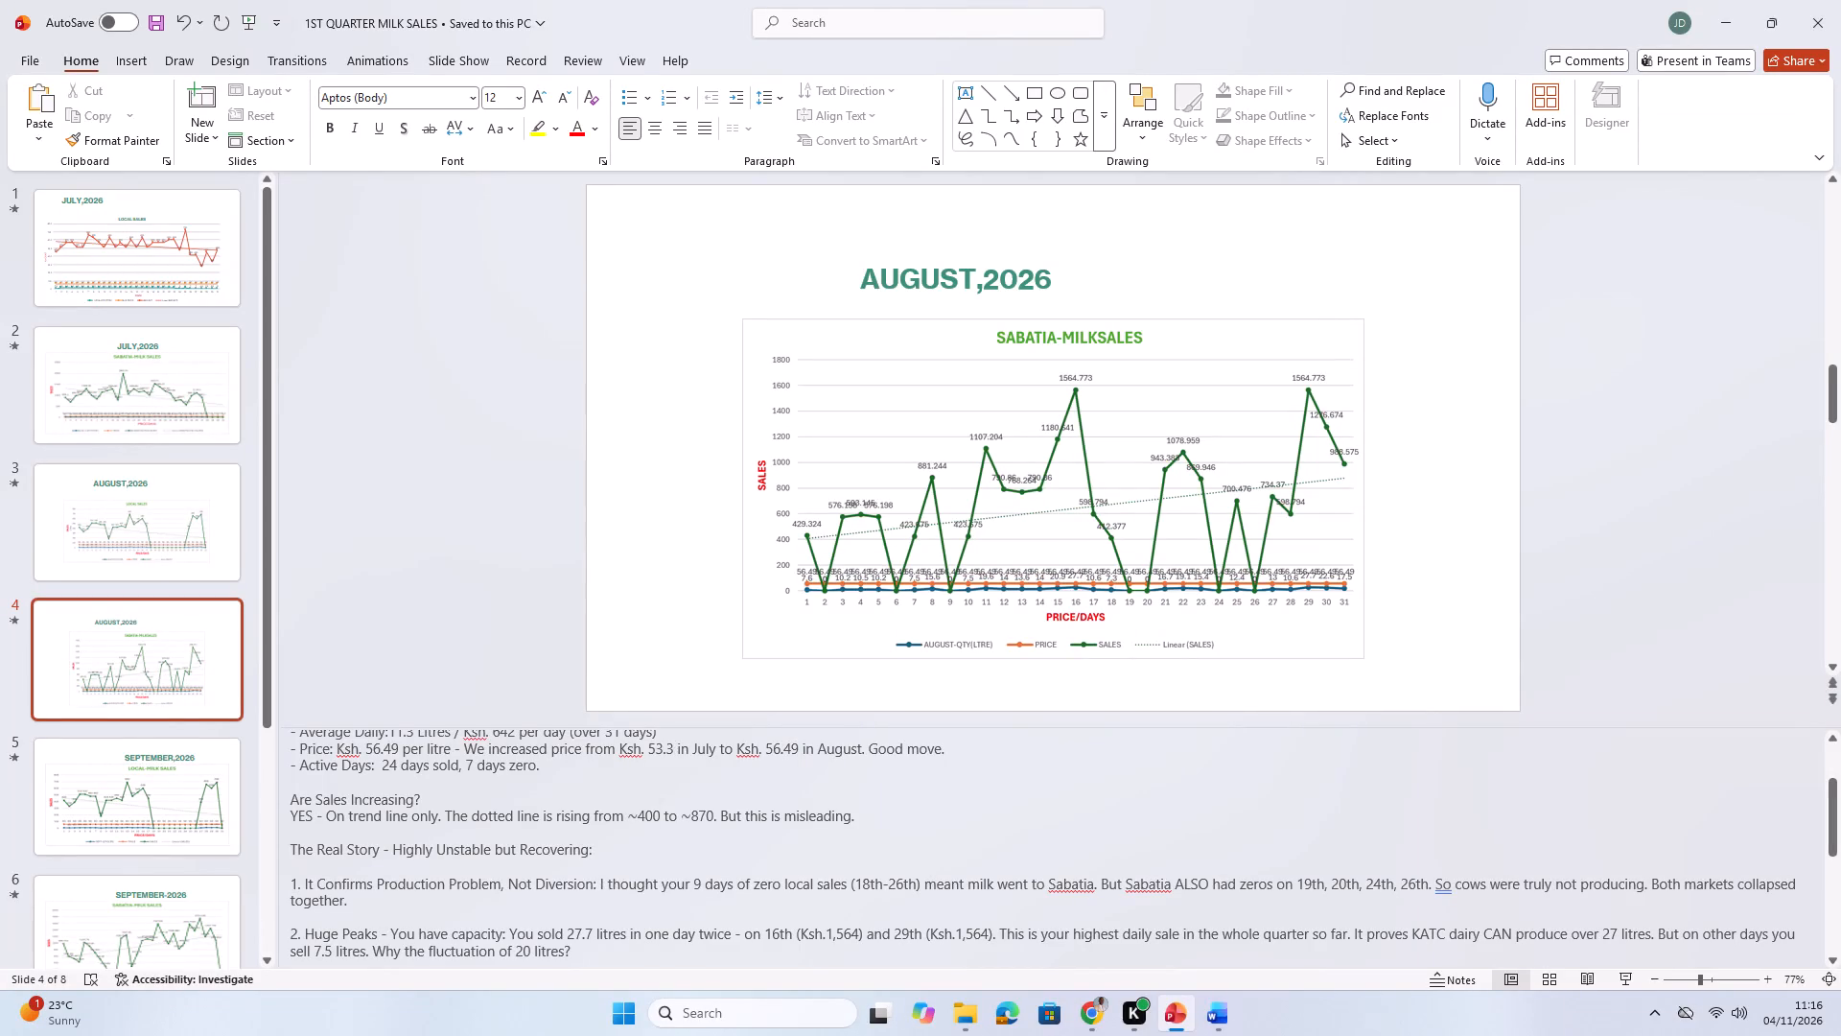
Reword point 1 under "The Real Story" in the August Sabatia notes to read "our 9 days of zero local sales".
scroll(501, 878, "down", 2)
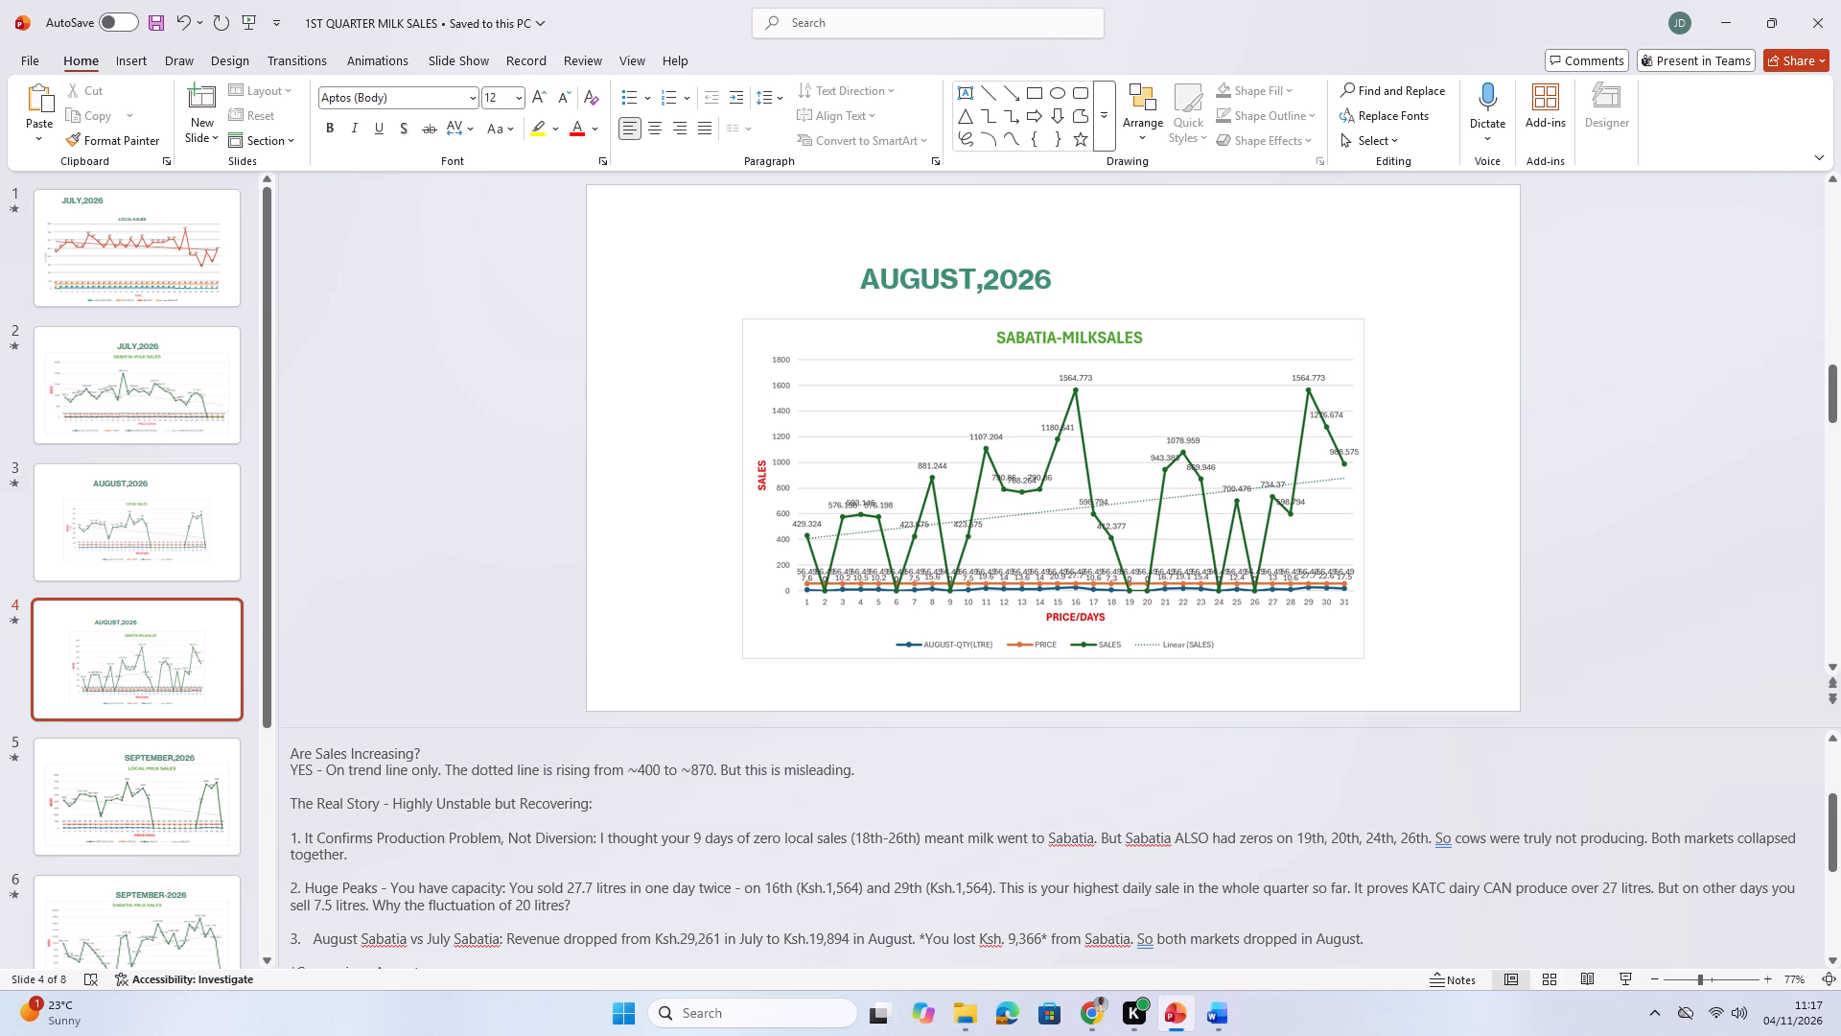
right_click(1445, 840)
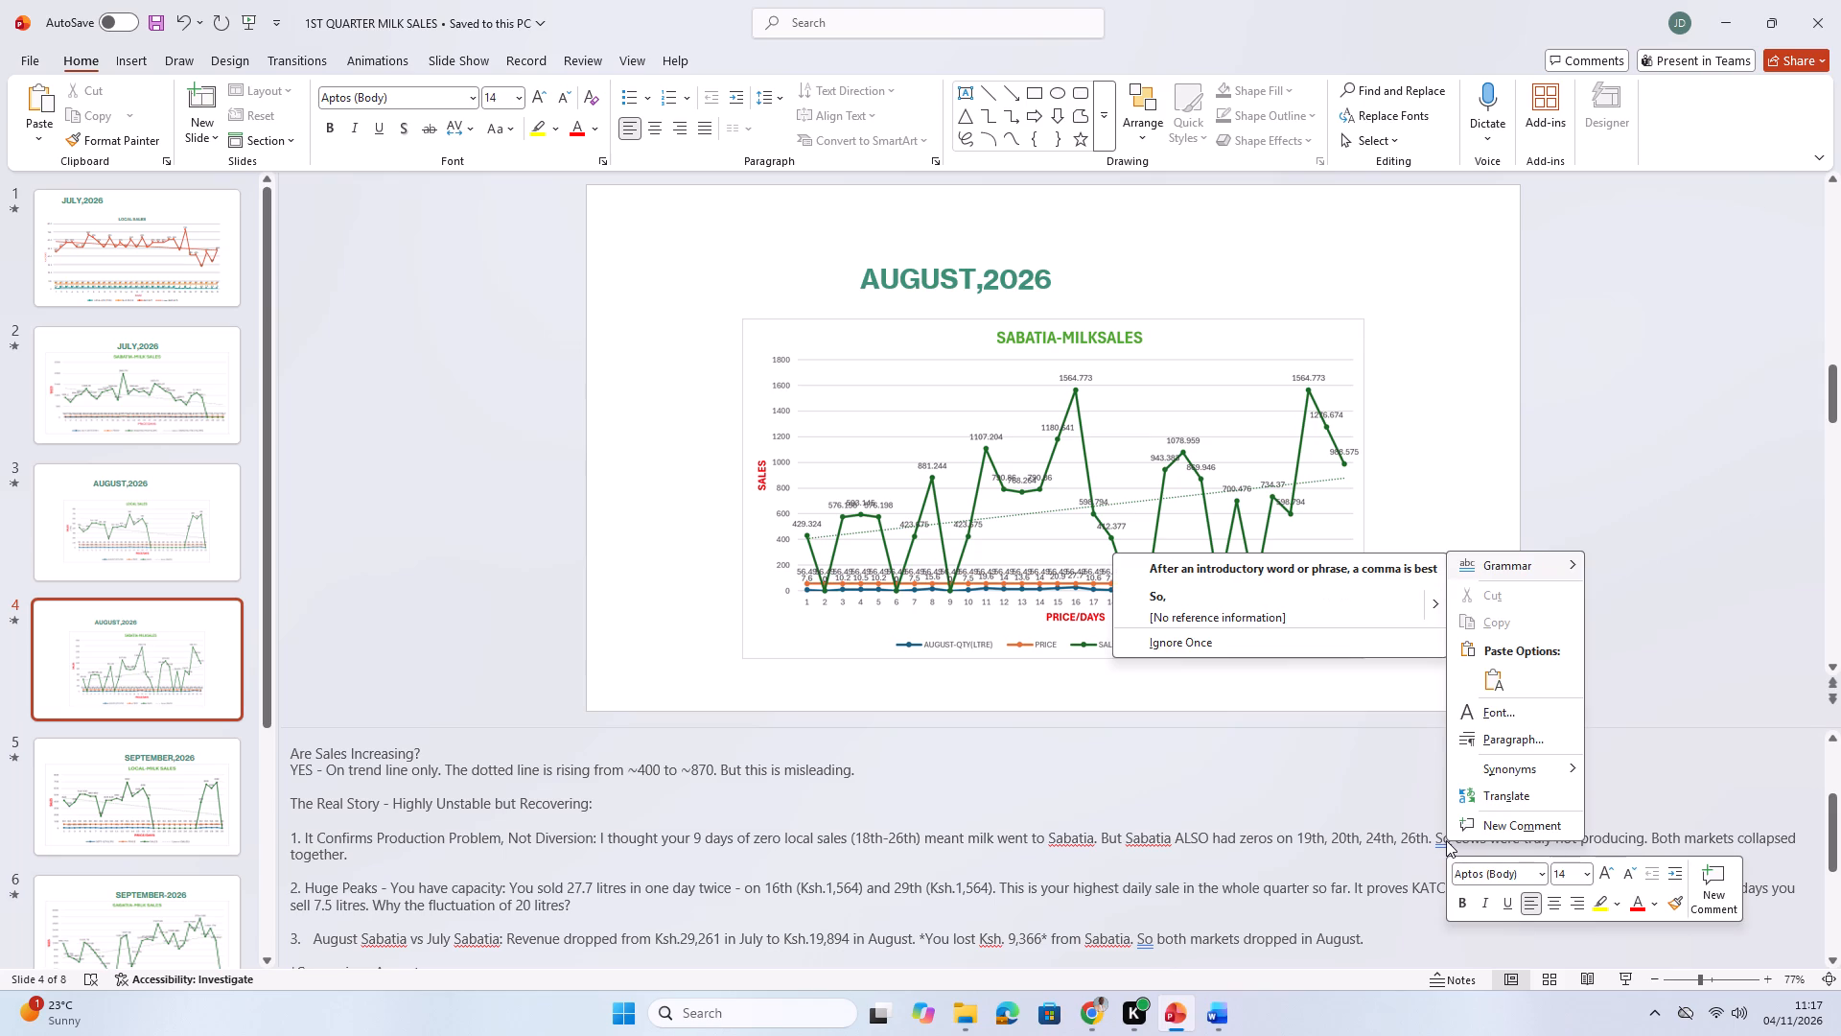
left_click(1350, 706)
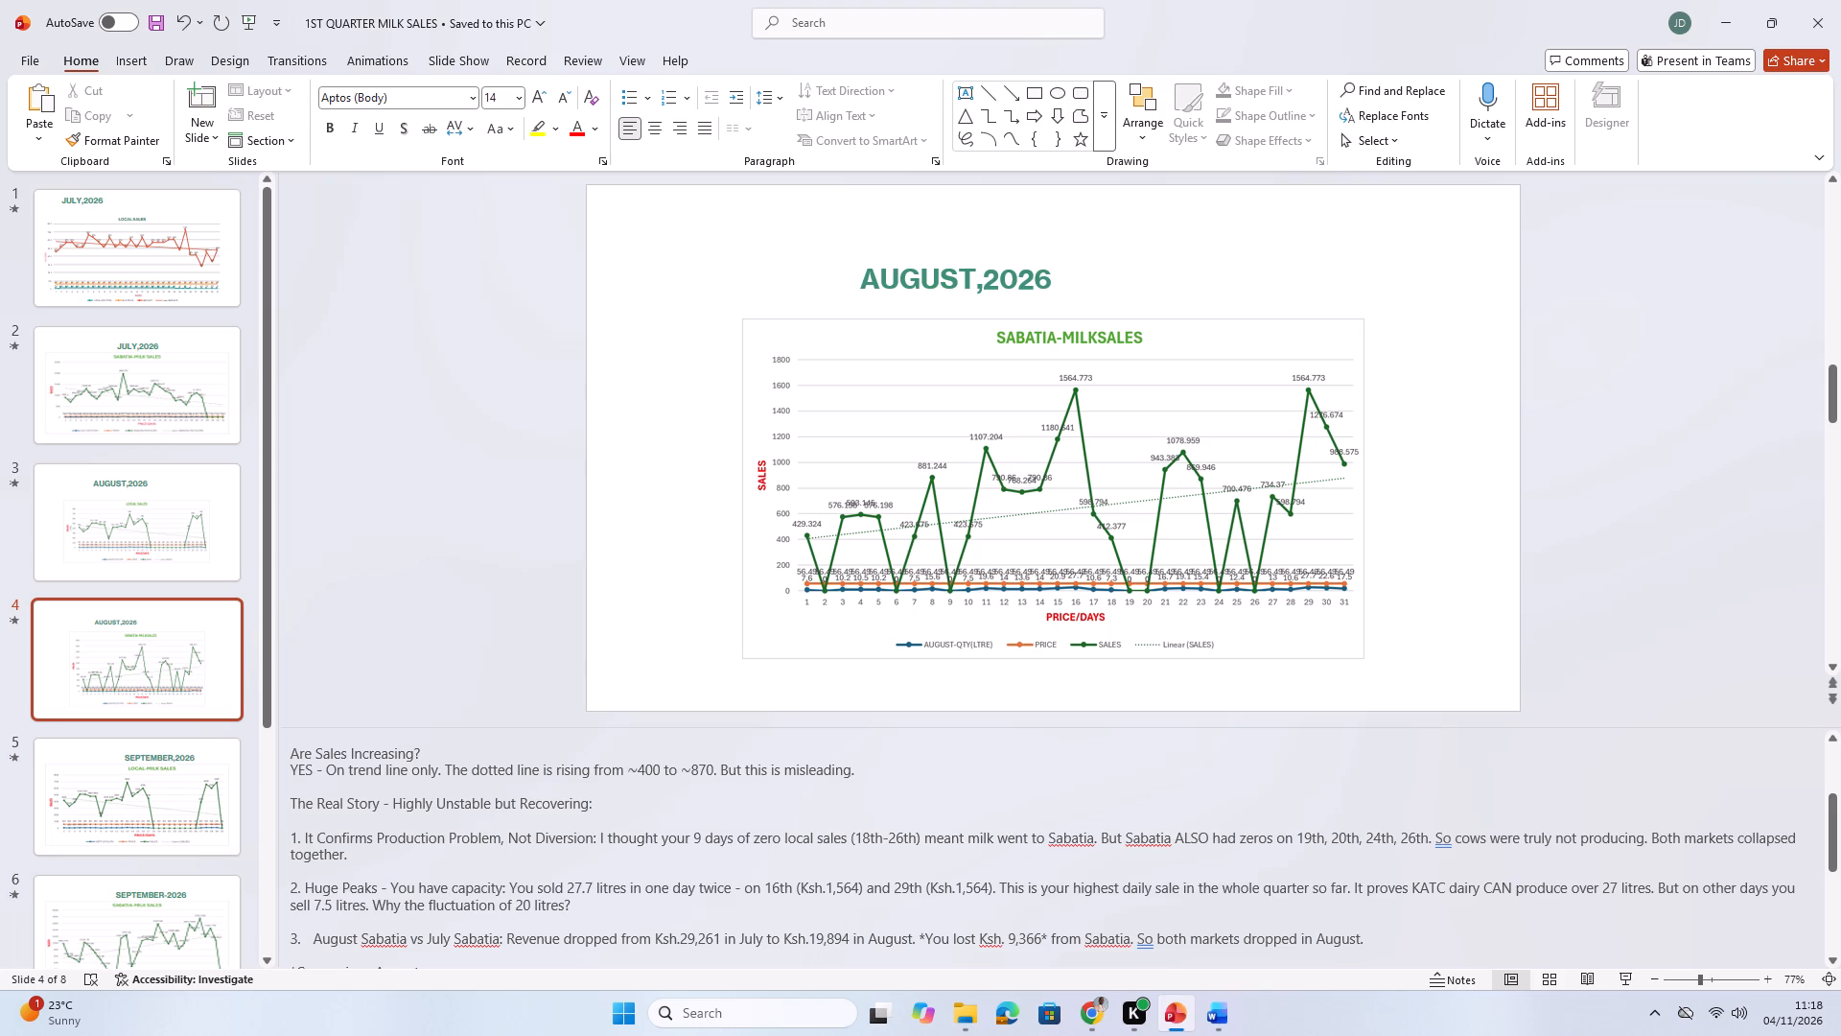
left_click(667, 838)
key("BackSpace")
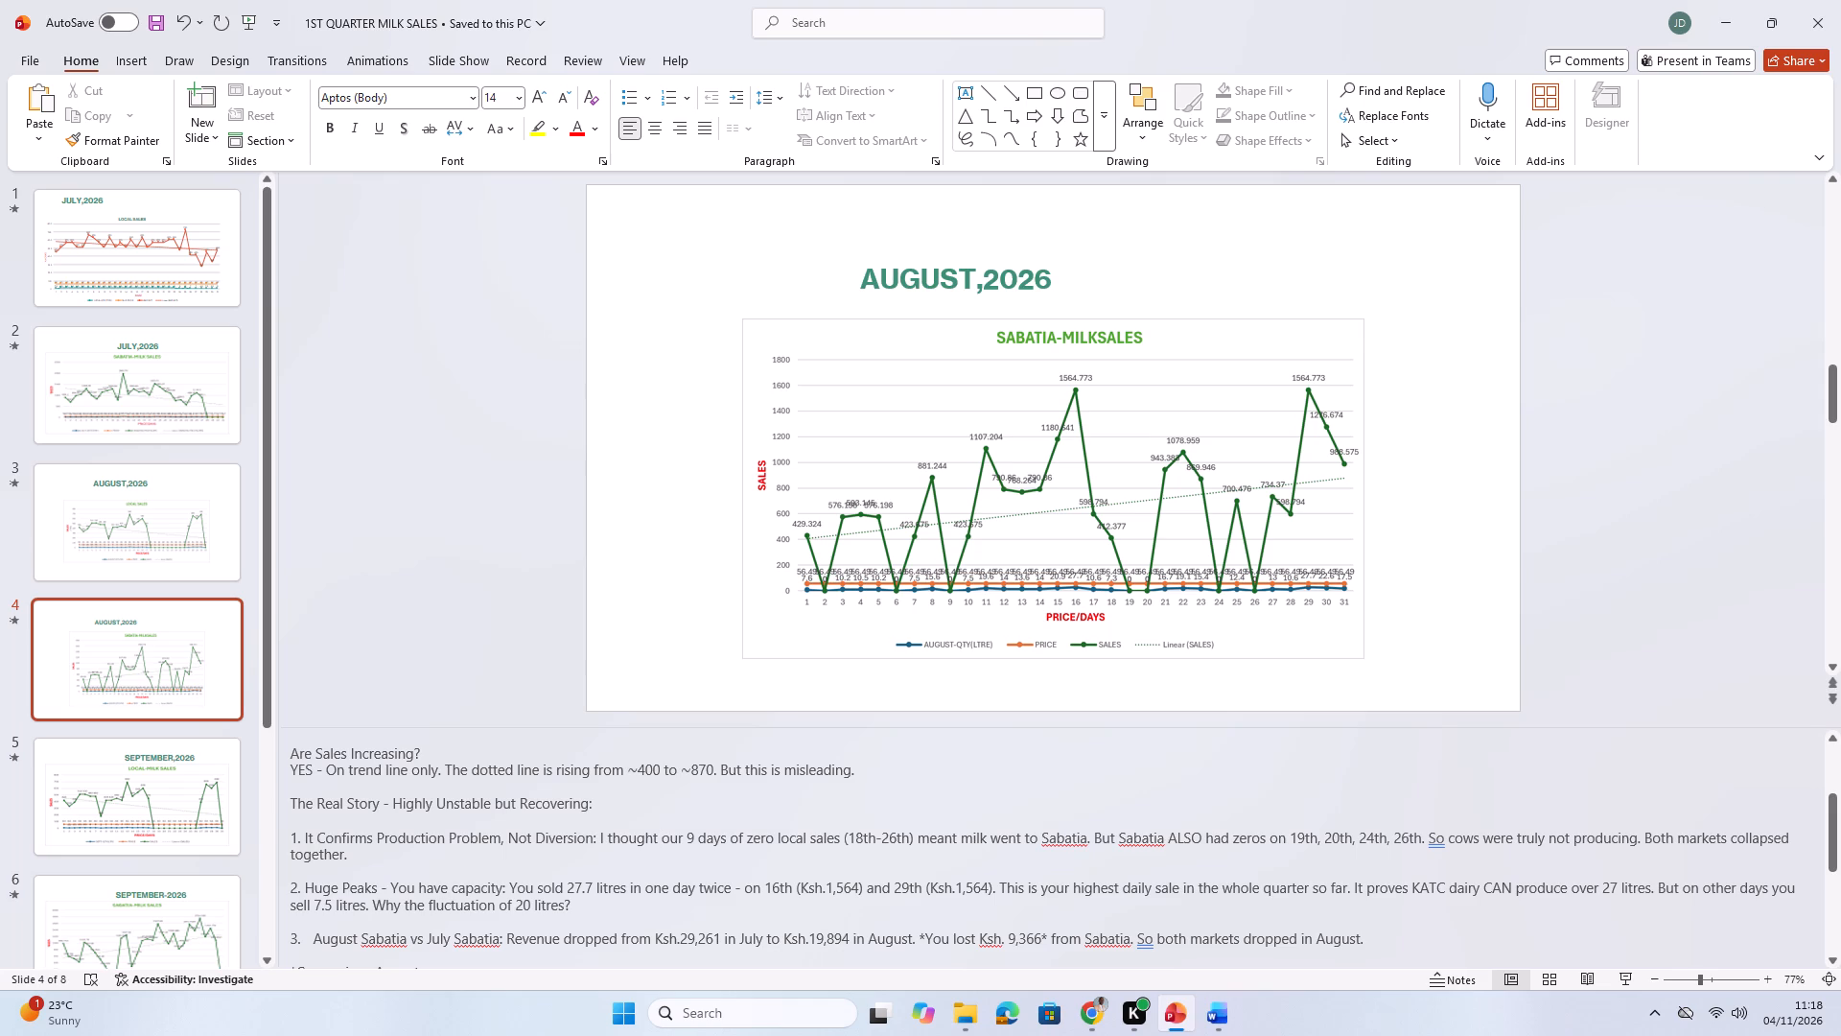
Bold the lead-ins "It Confirms Production Problem, Not Diversion" and "Huge Peaks - You have capacity" in points 1 and 2.
scroll(350, 877, "down", 3)
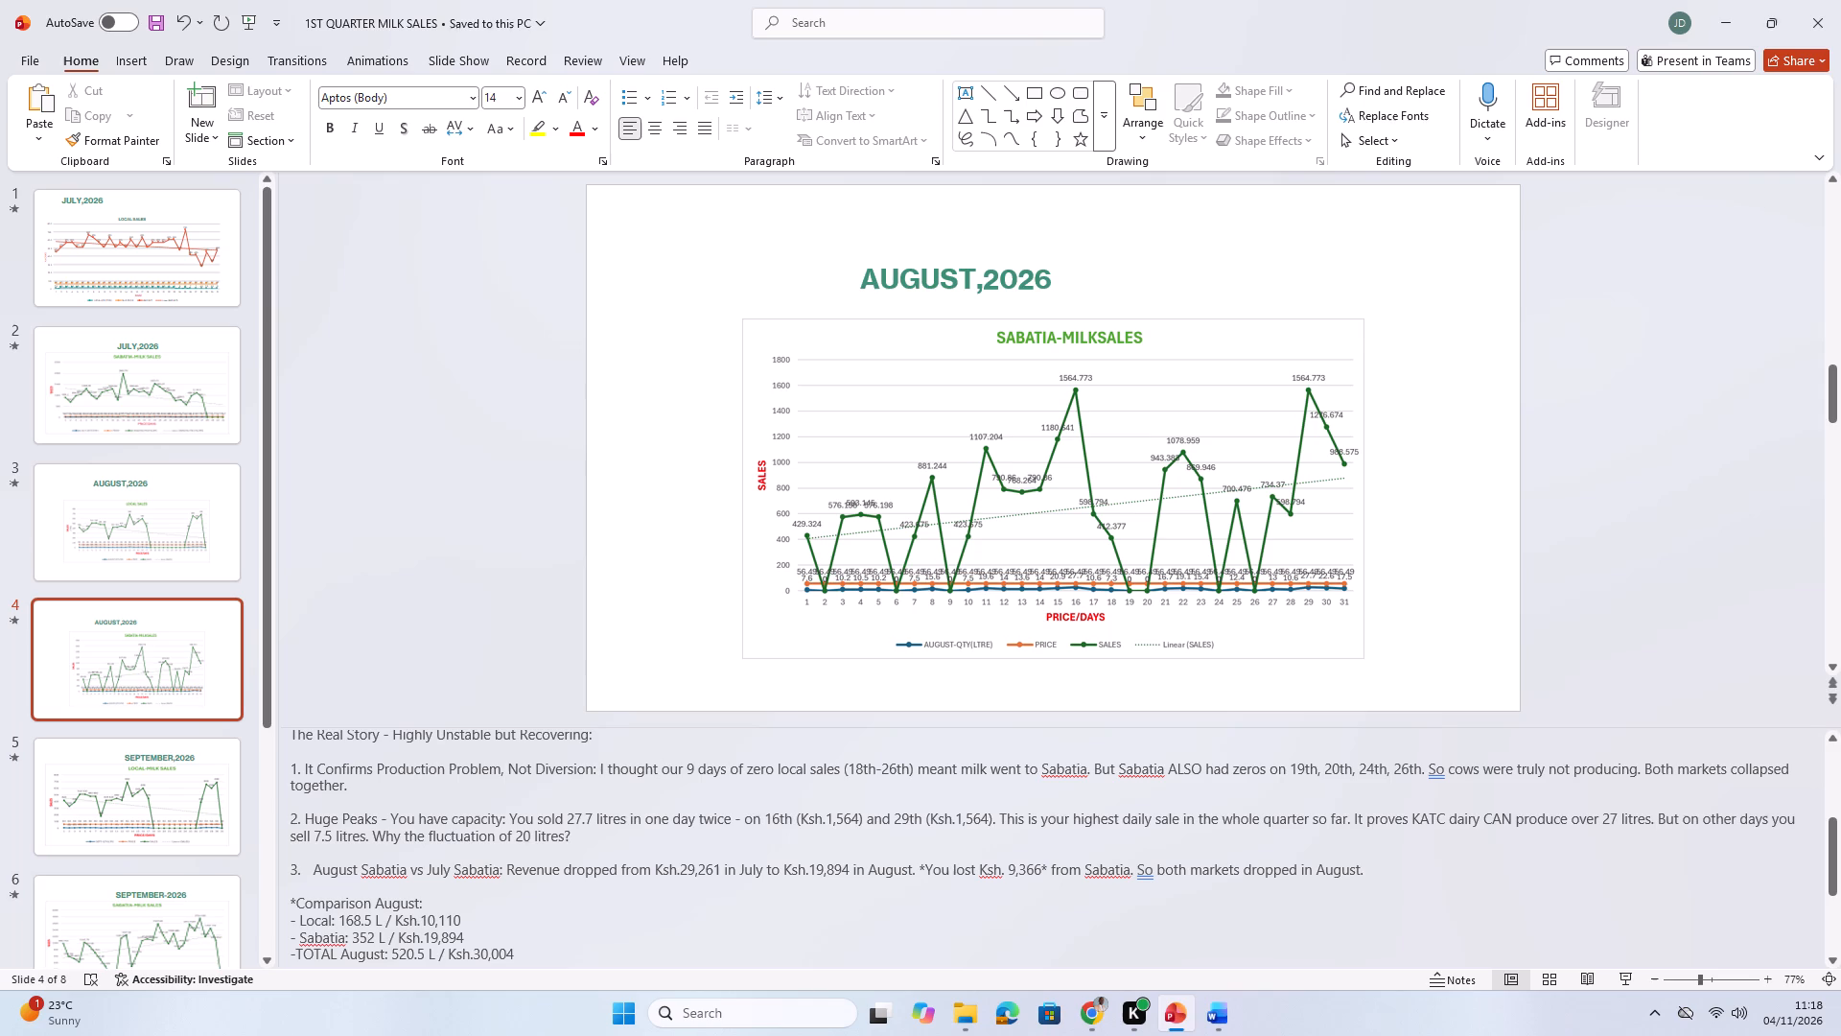
left_click_drag(594, 768, 307, 767)
left_click(320, 733)
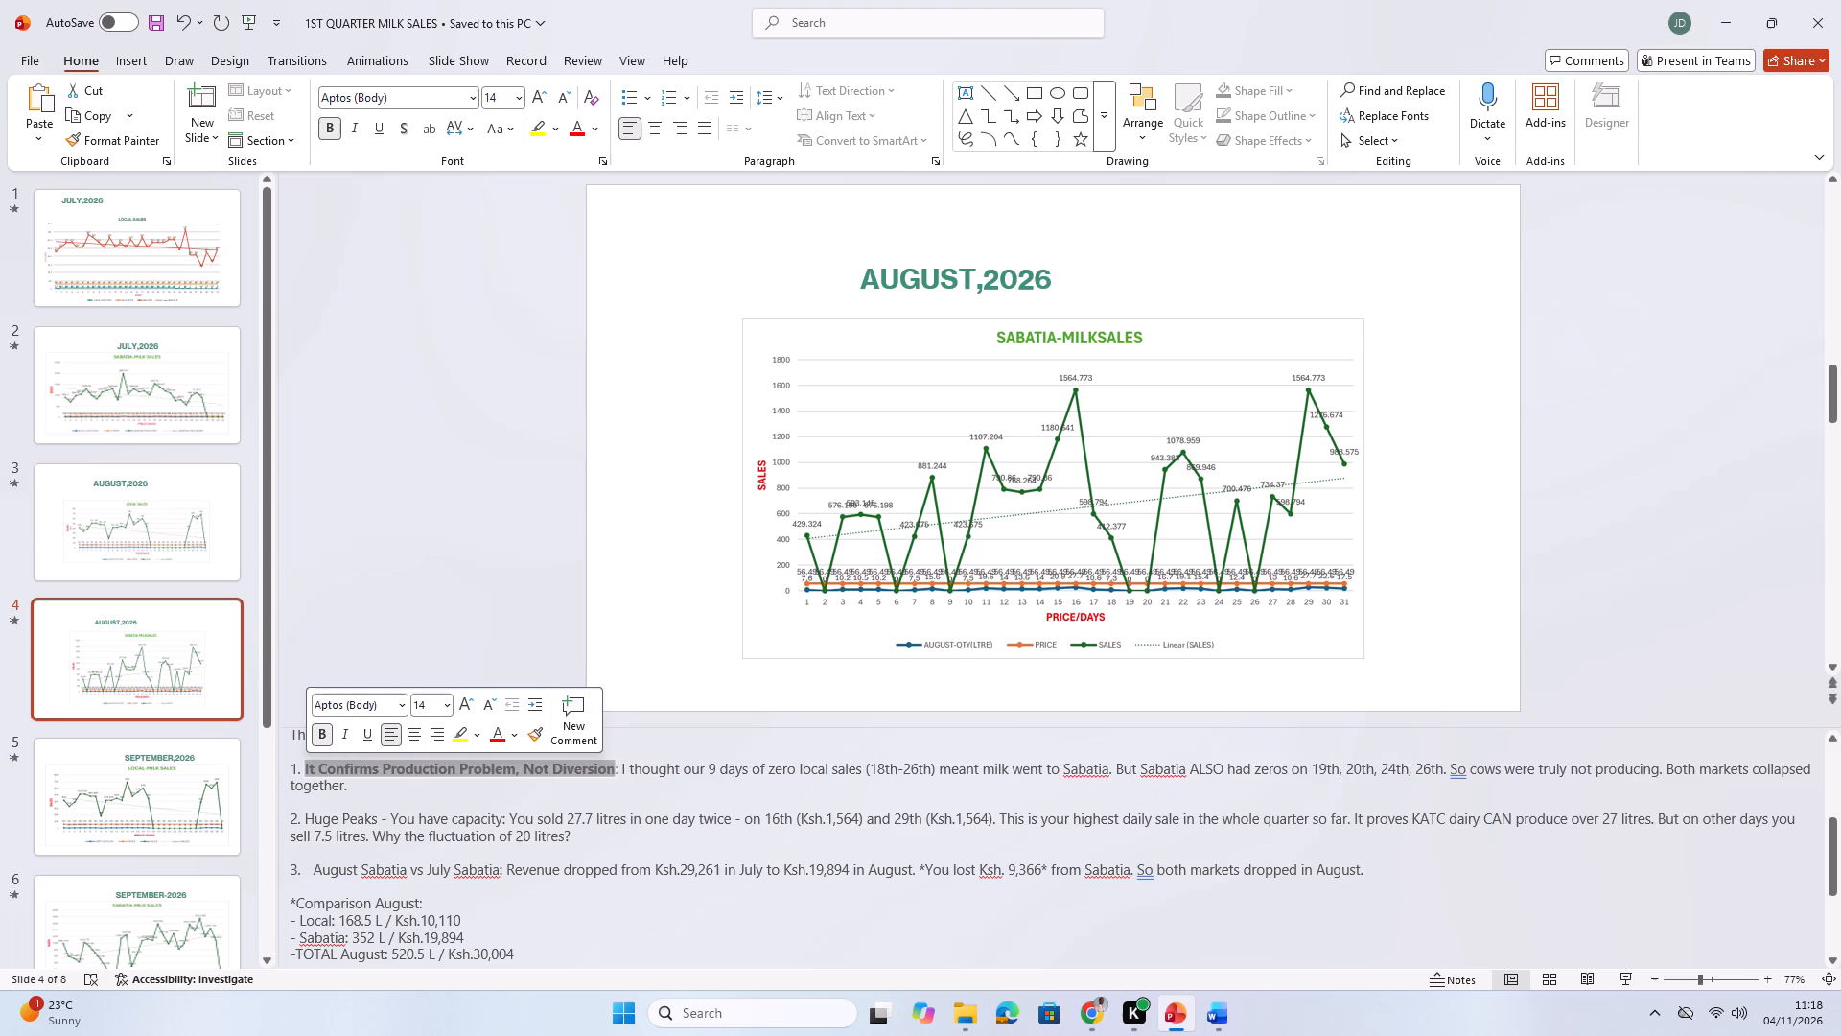
left_click(382, 794)
left_click_drag(499, 820, 330, 816)
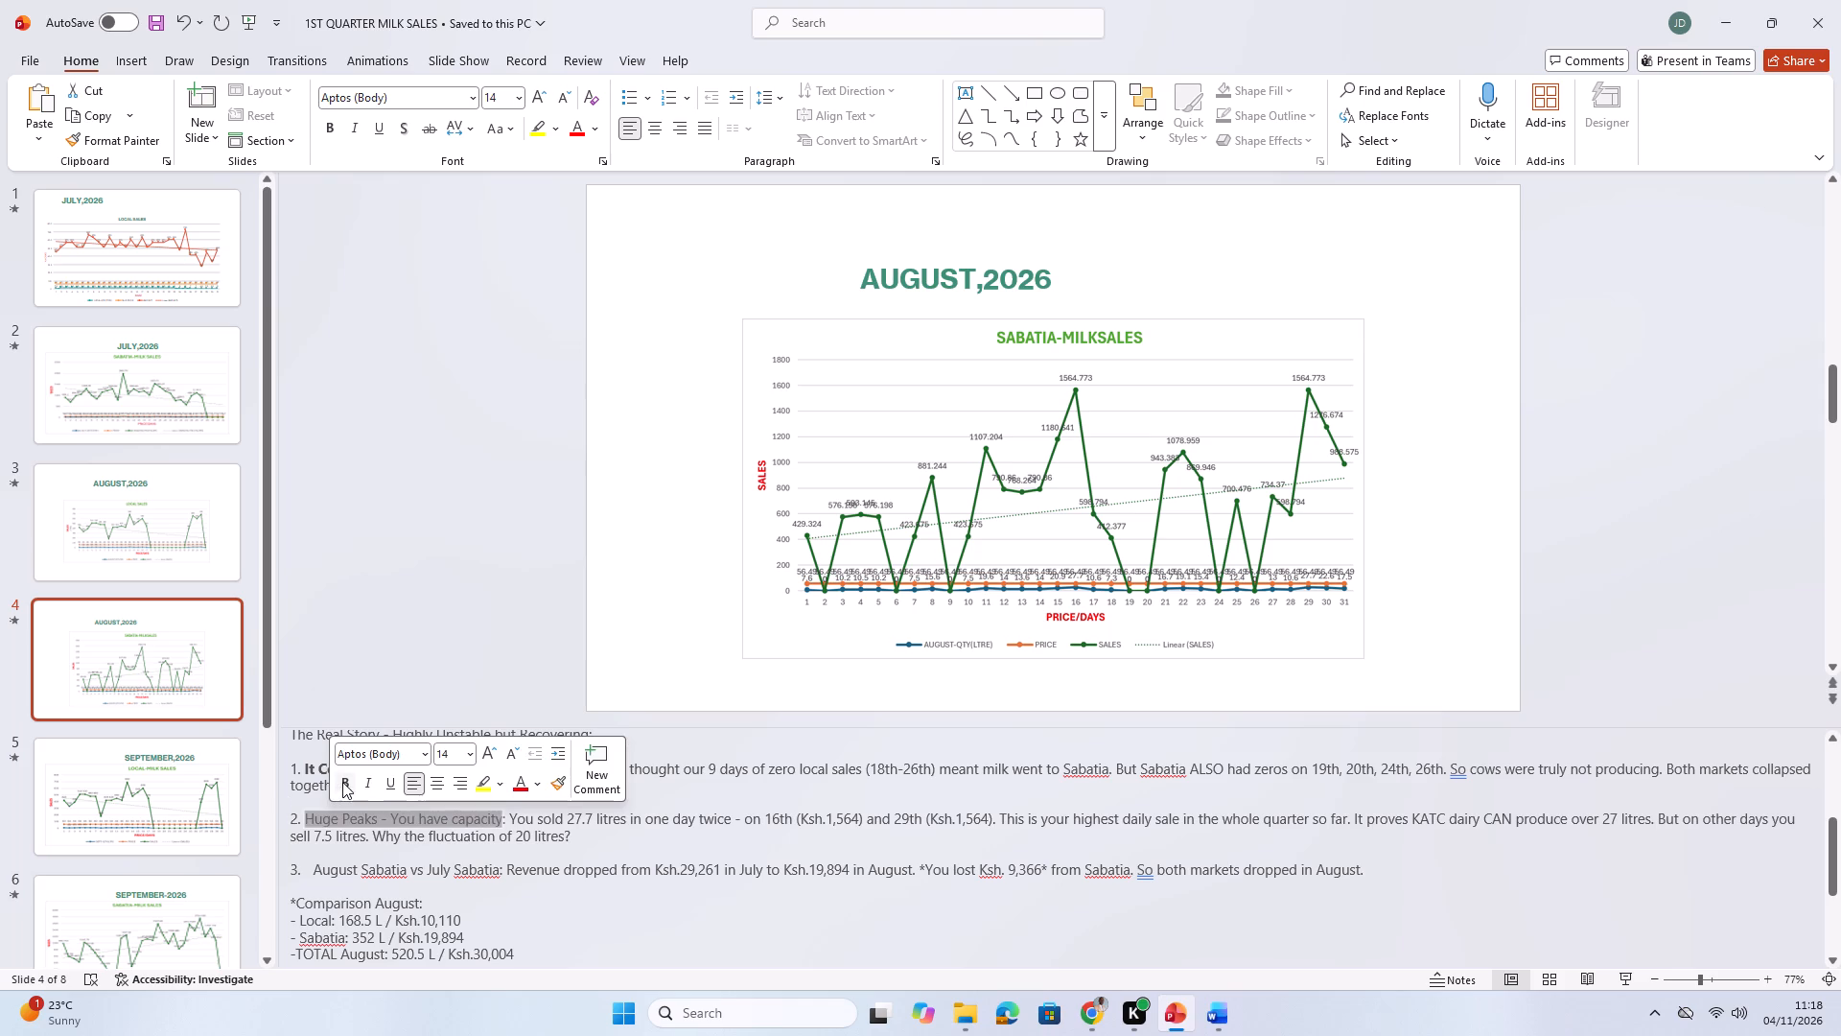
left_click(342, 782)
left_click(306, 810)
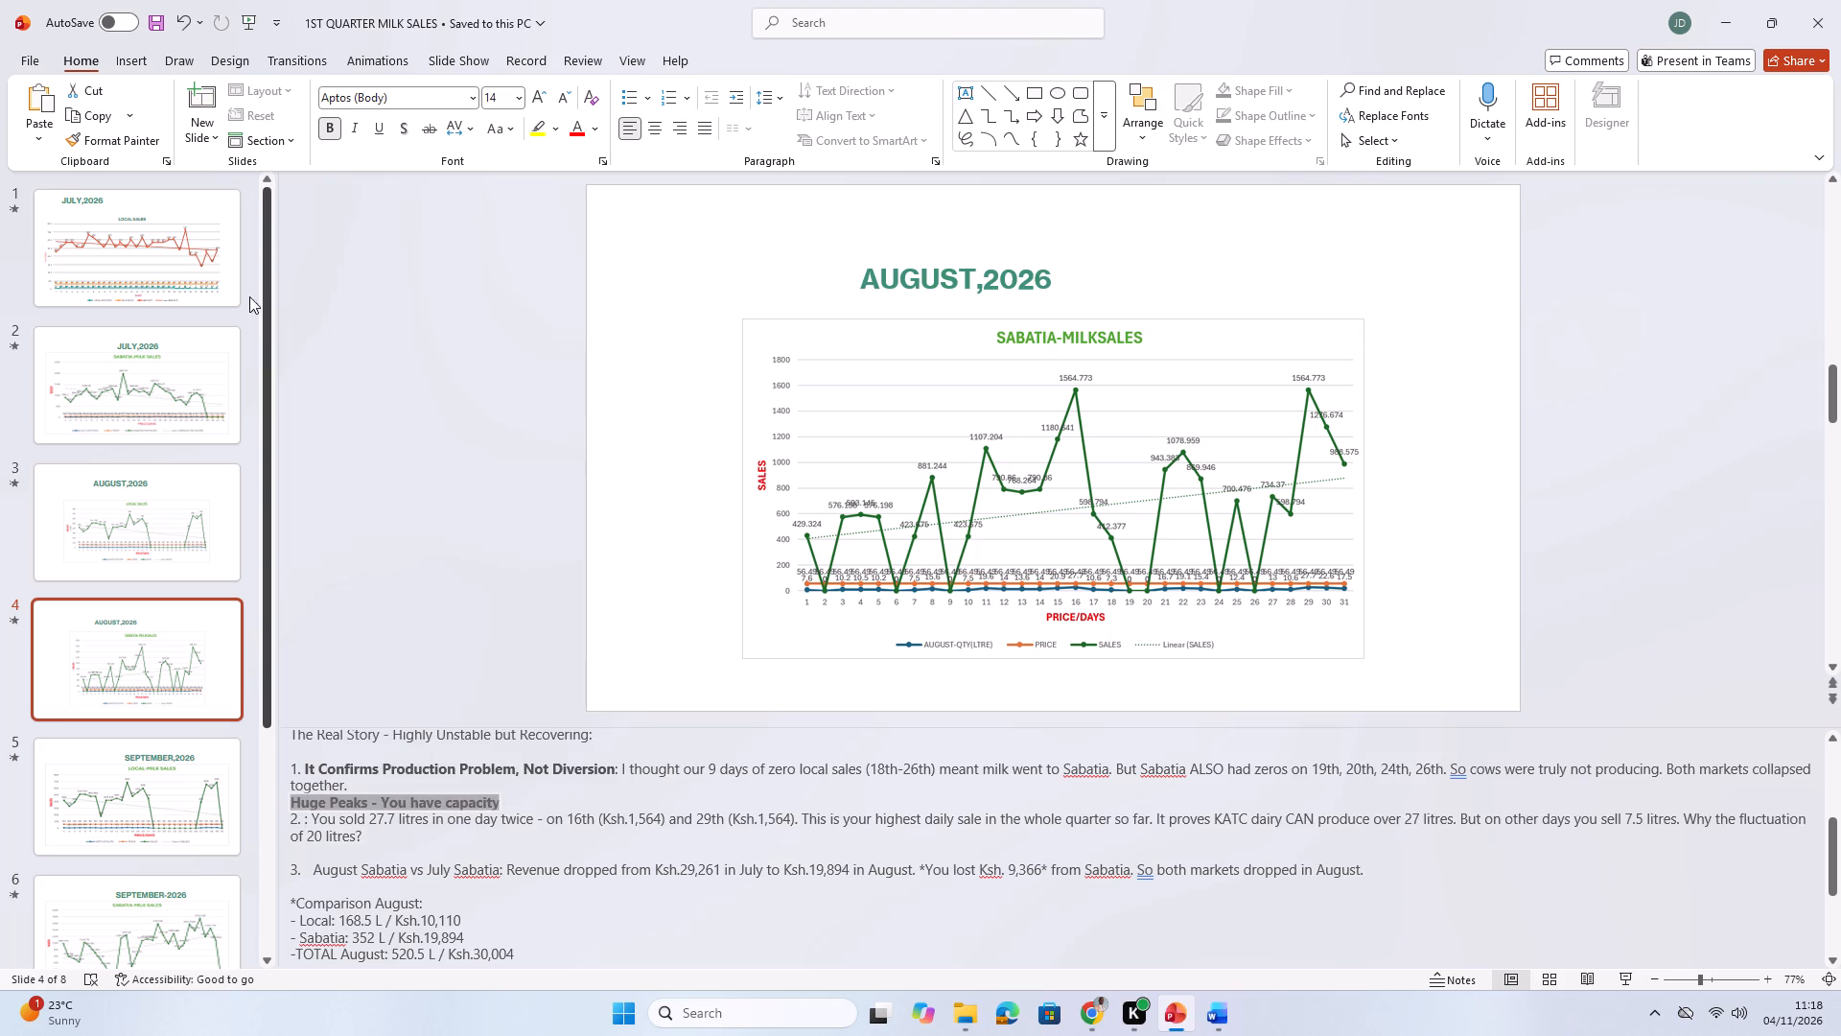
left_click(182, 19)
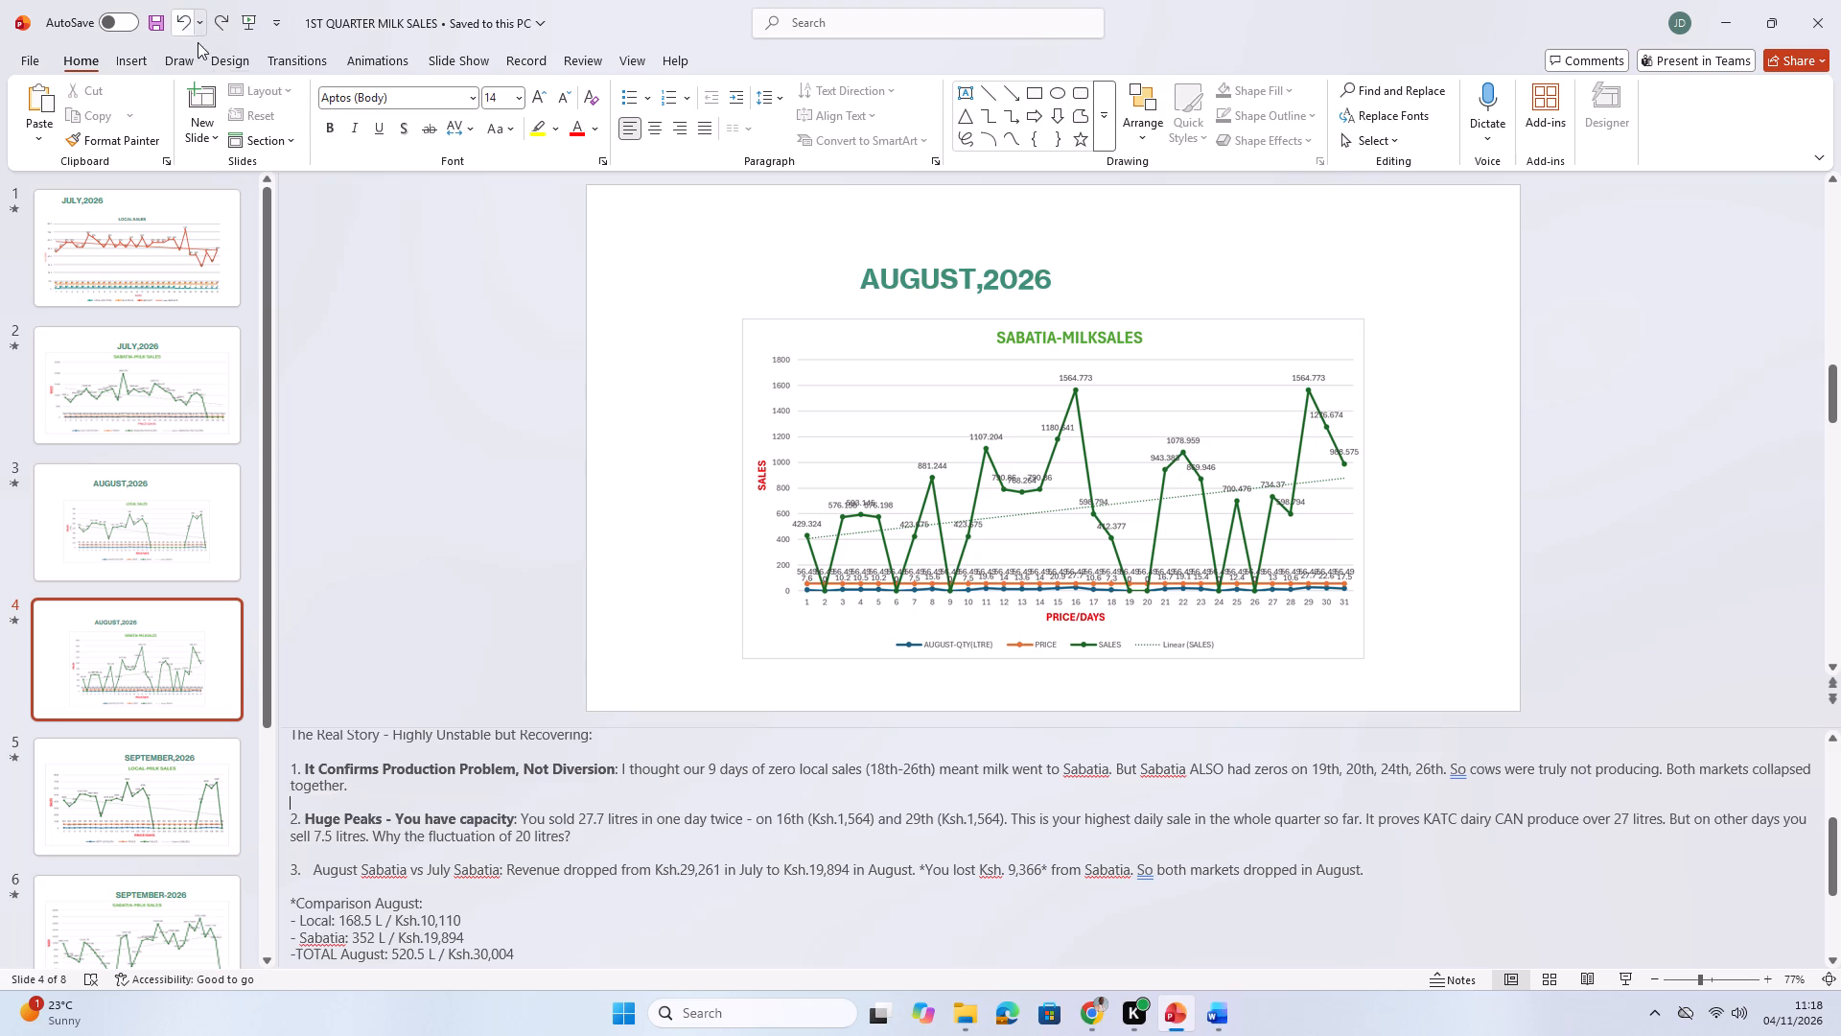
left_click(432, 793)
Reword the highest-sale sentence in the Huge Peaks point to read "This is our highest daily sale".
scroll(436, 794, "up", 3)
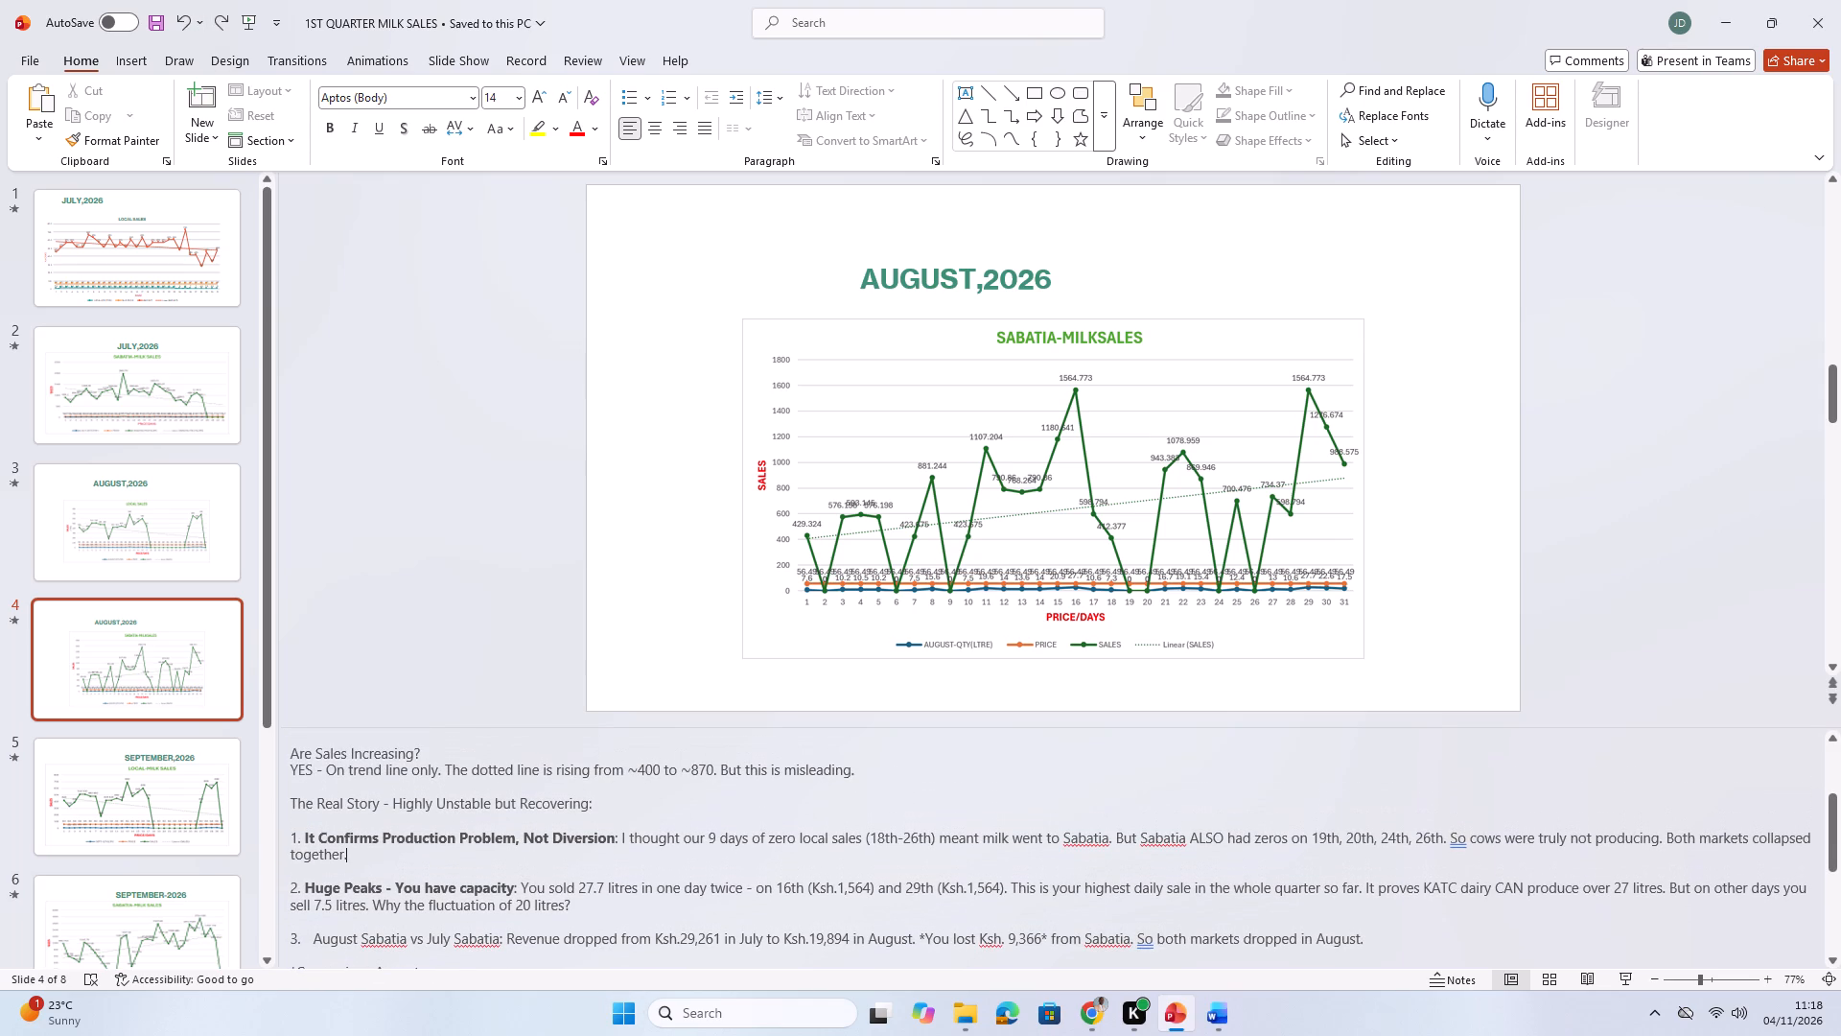
scroll(431, 776, "up", 3)
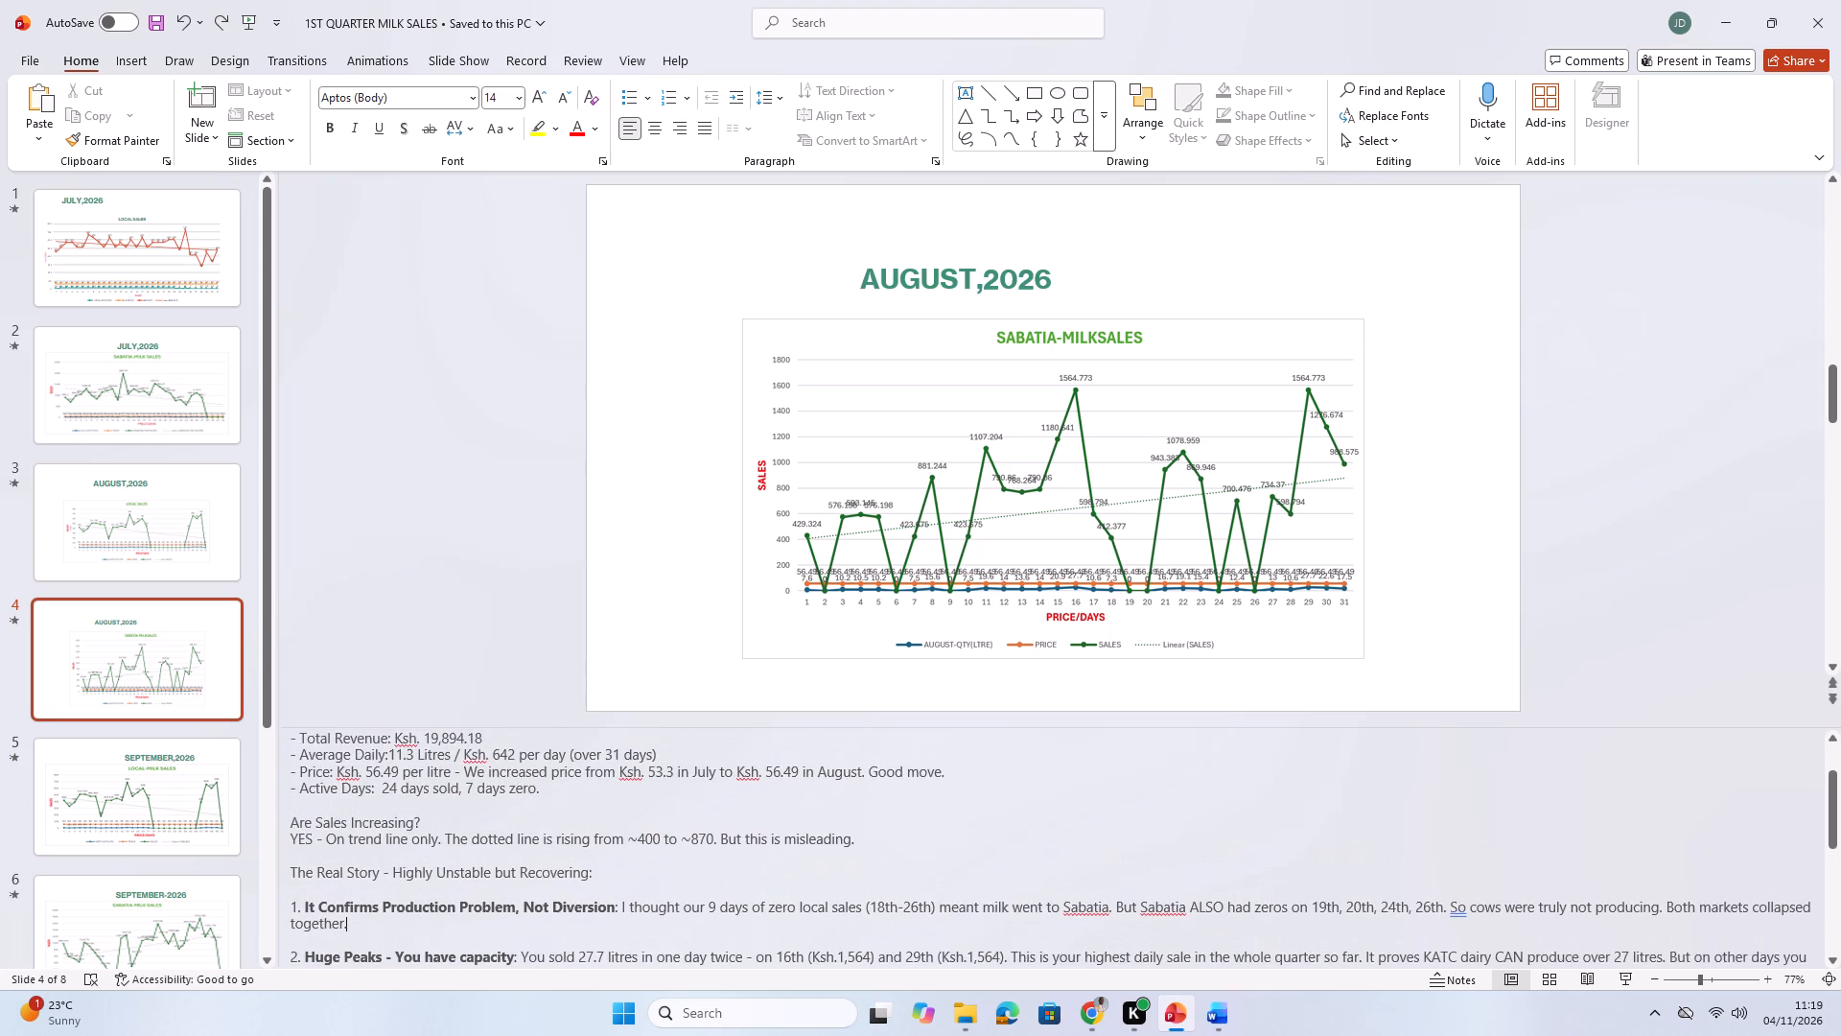
scroll(432, 777, "down", 8)
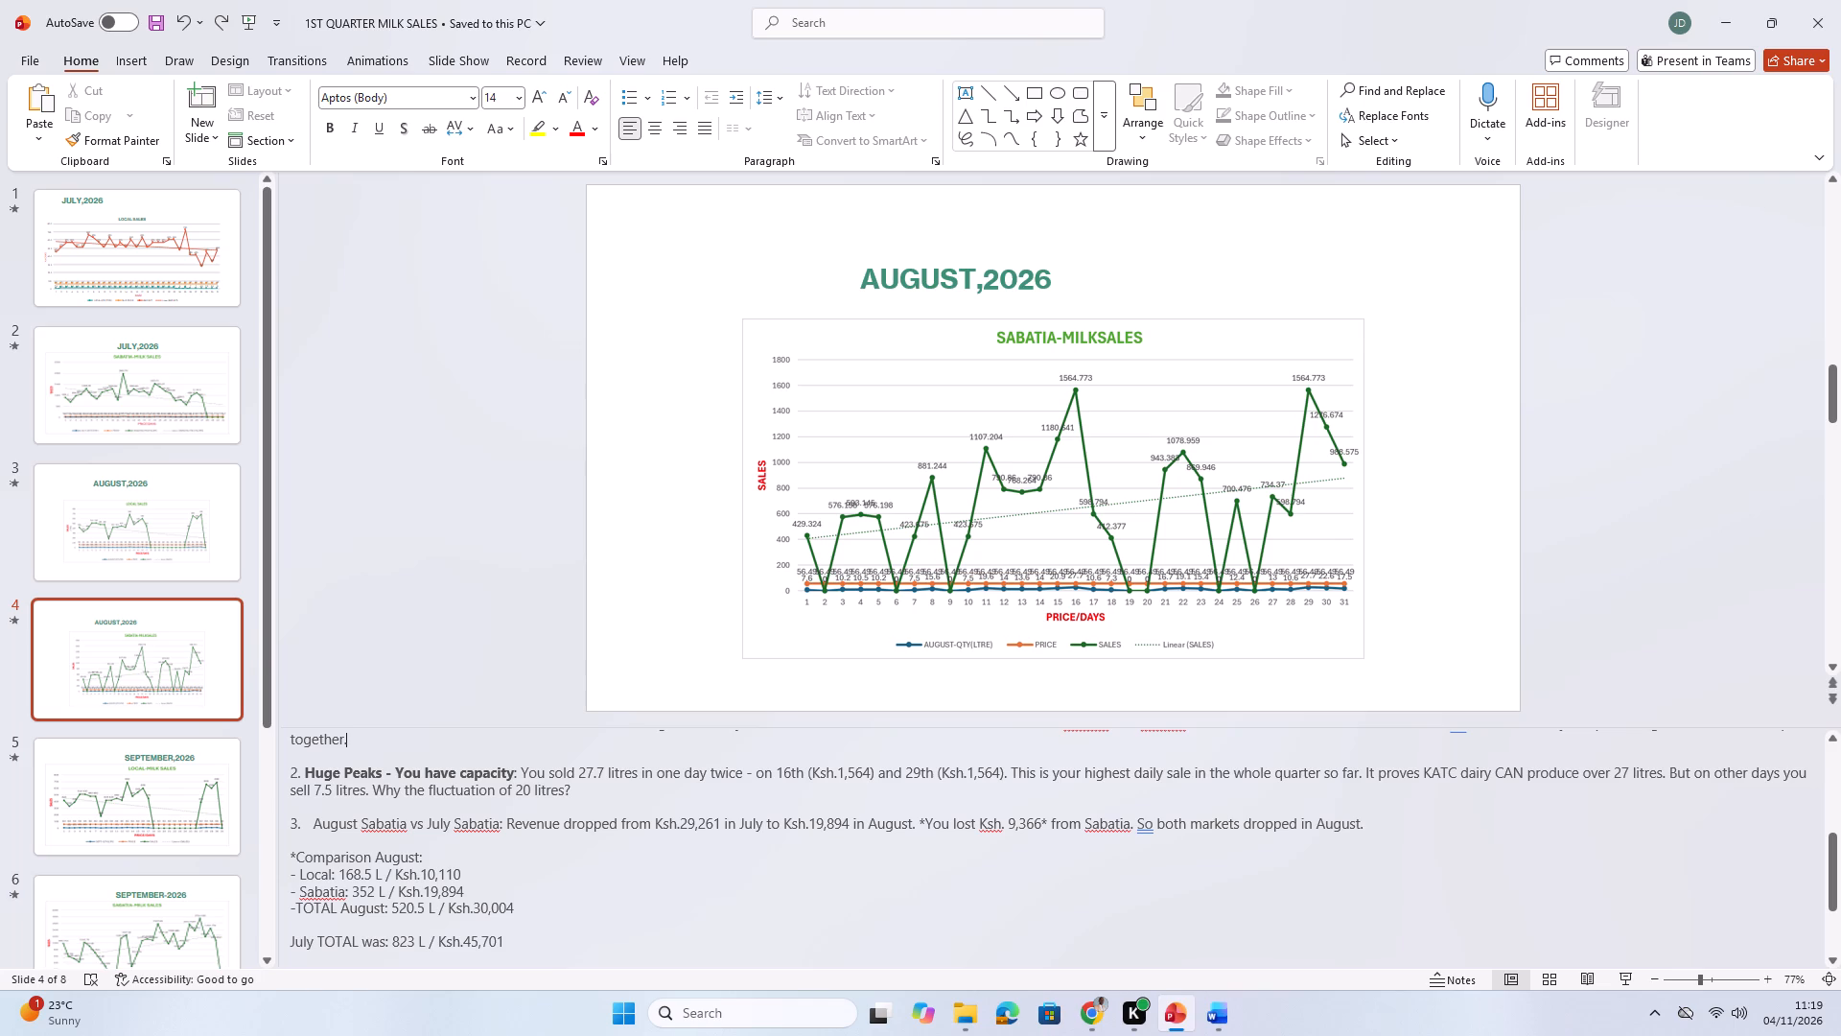
left_click(1058, 774)
key("BackSpace")
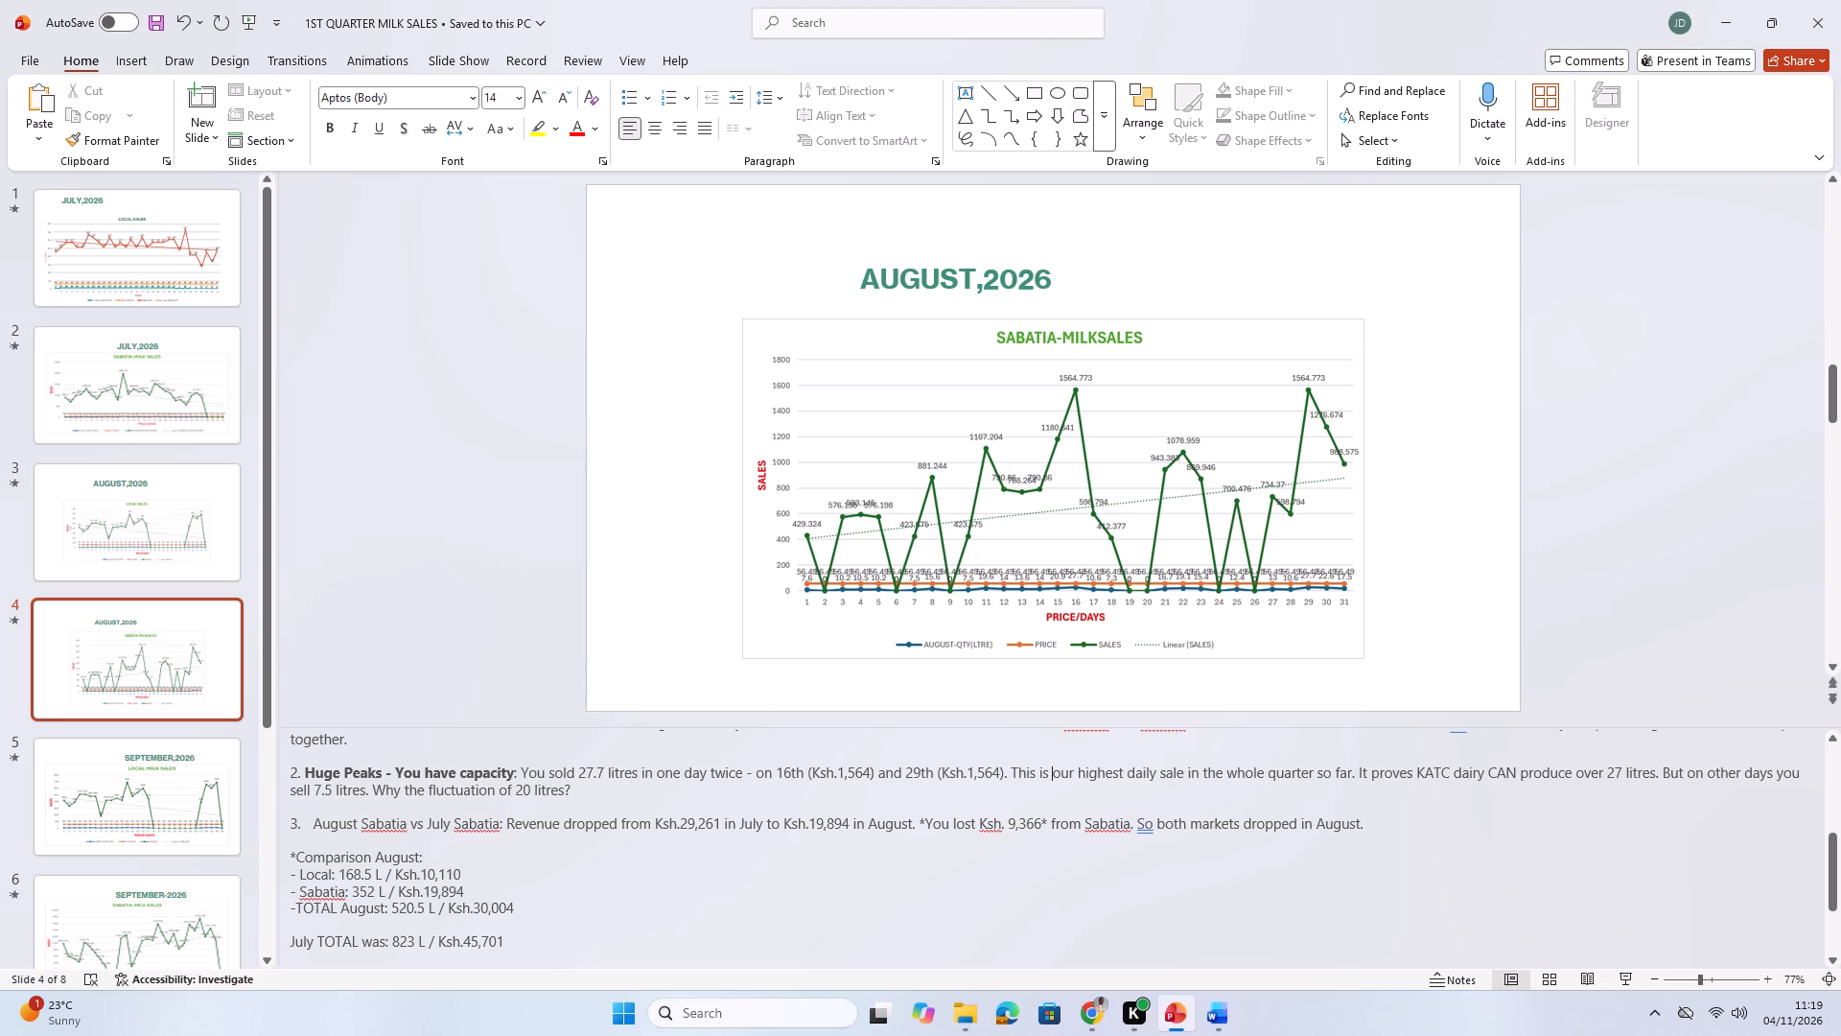
Reword the Huge Peaks point to first person plural, with "We sold 27.7 litres" and "on other days we sell 7.5 litres".
left_click(526, 774)
key("BackSpace")
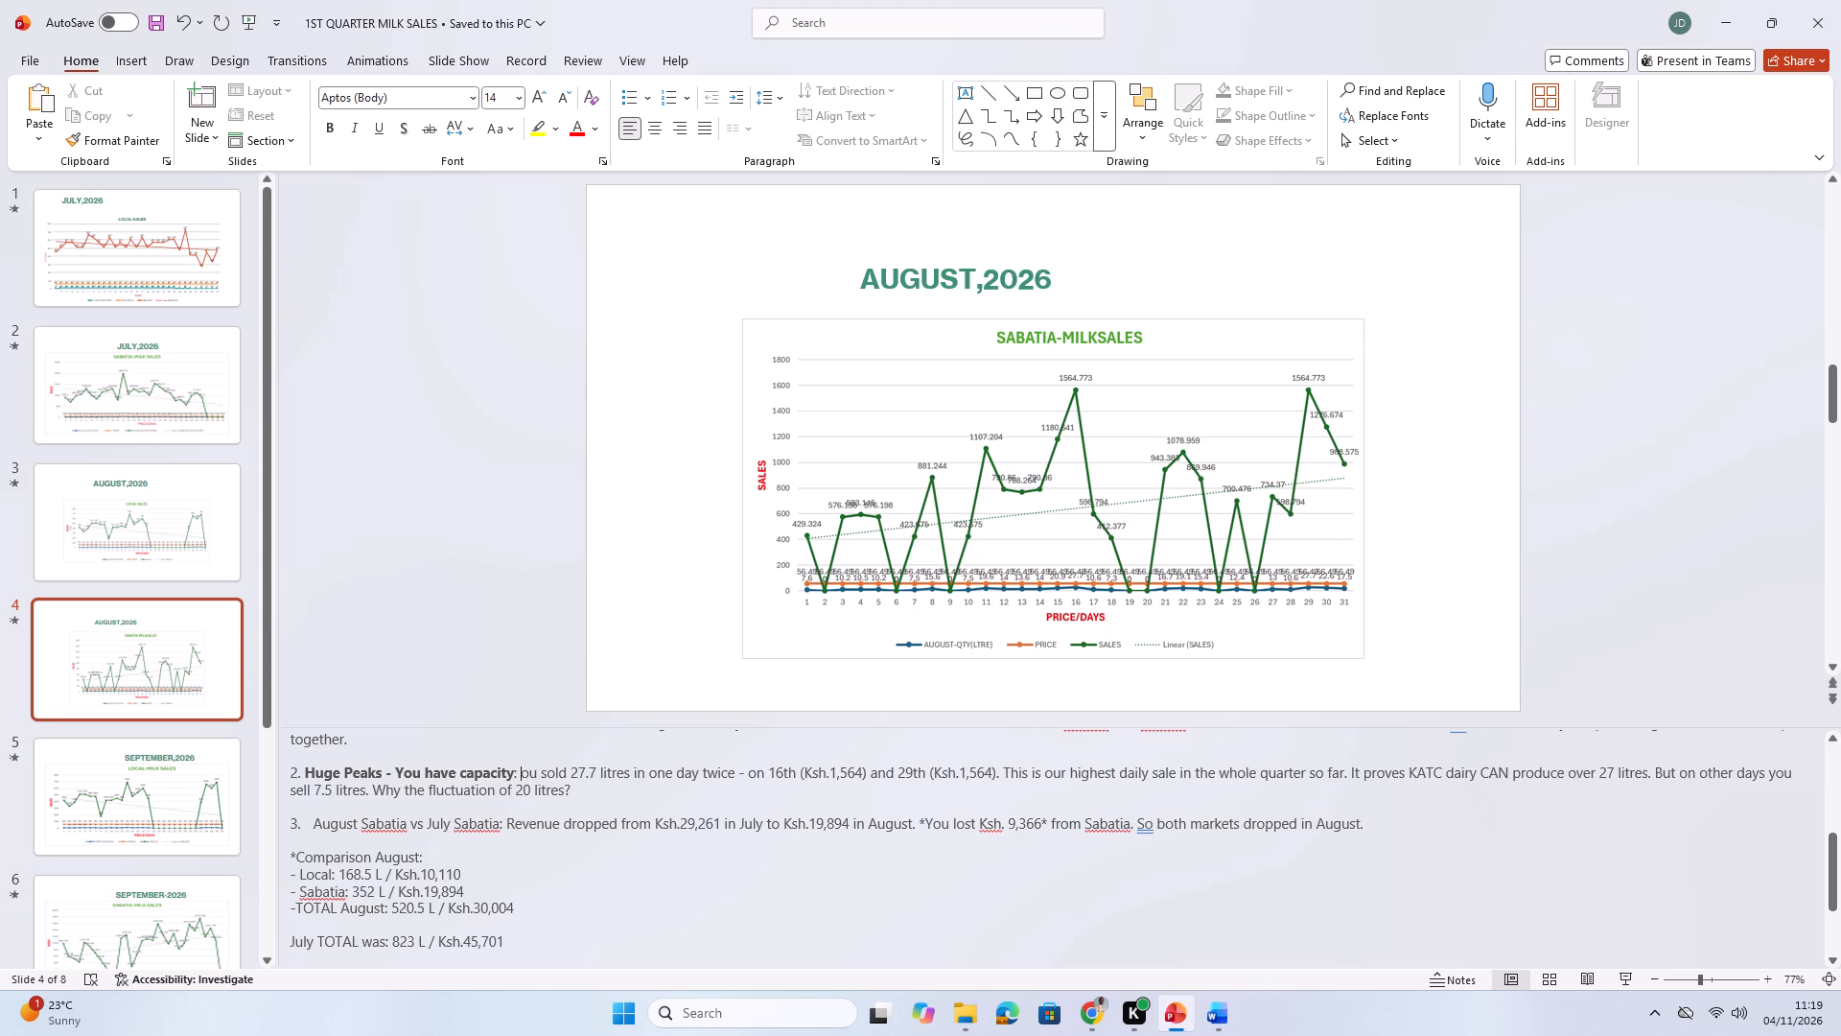
key("w")
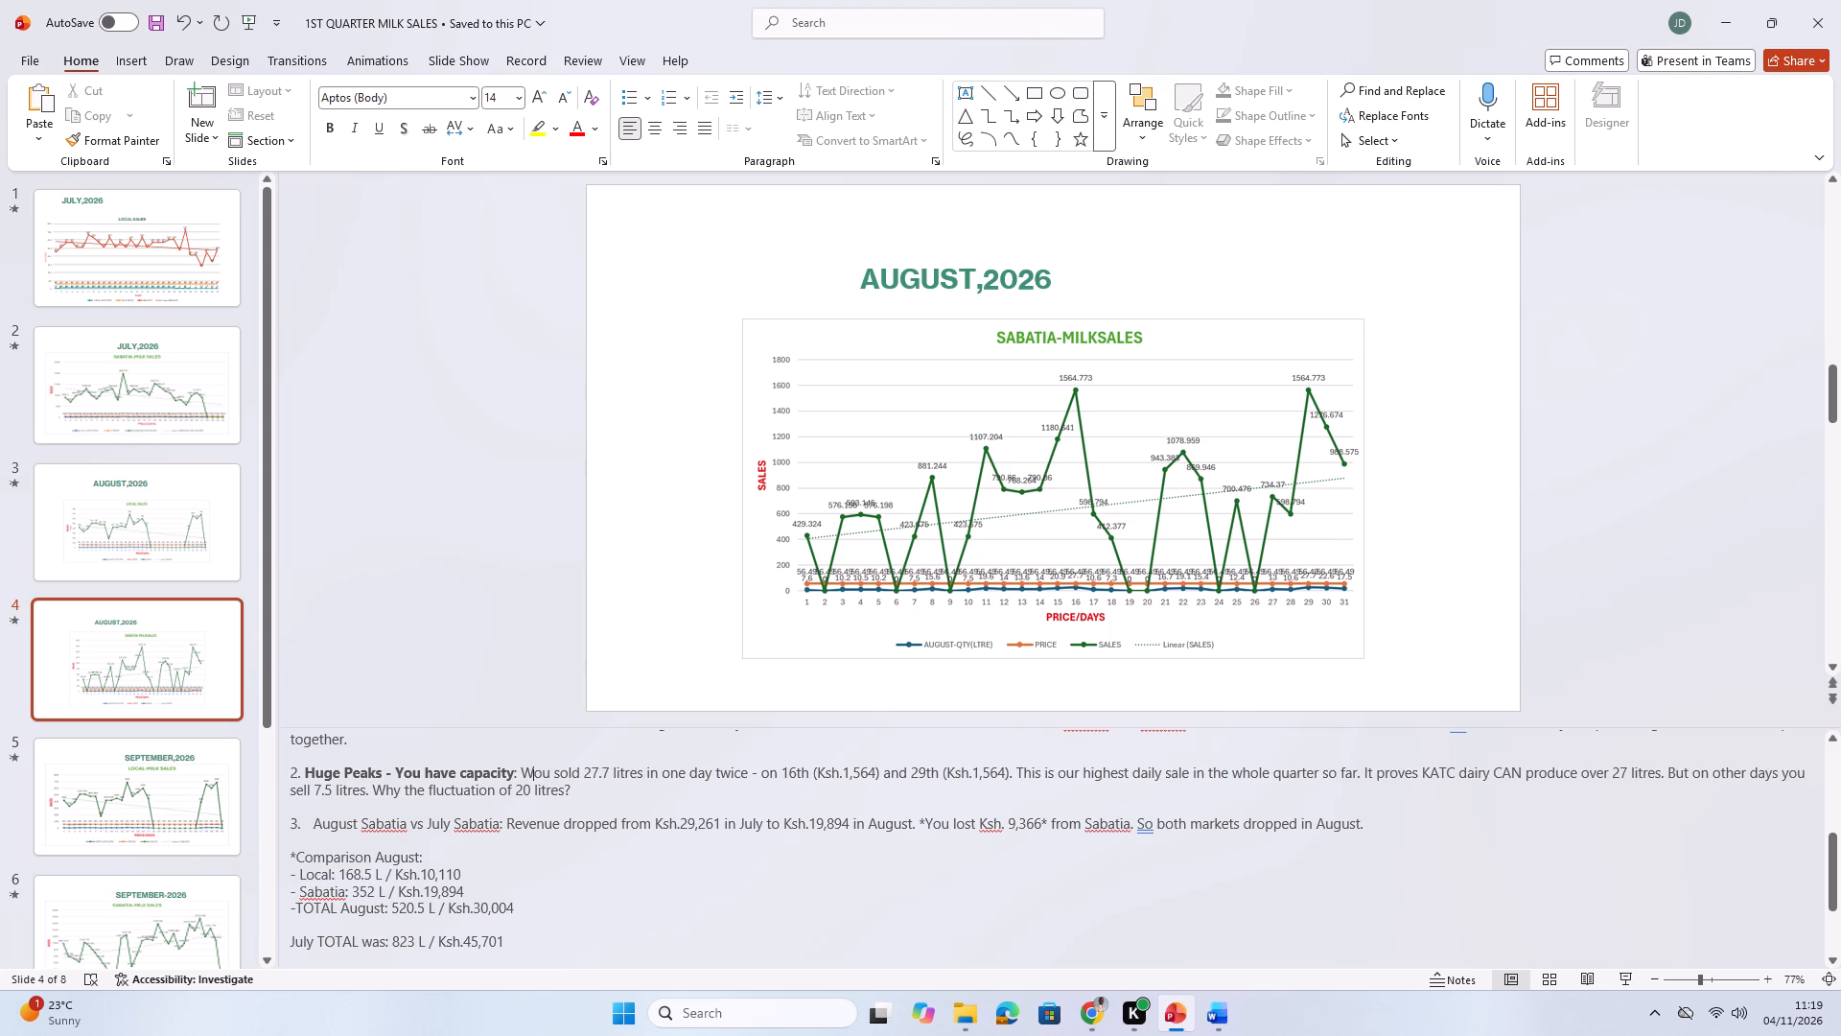
left_click(551, 775)
key("BackSpace")
key("BackSpace")
key("e")
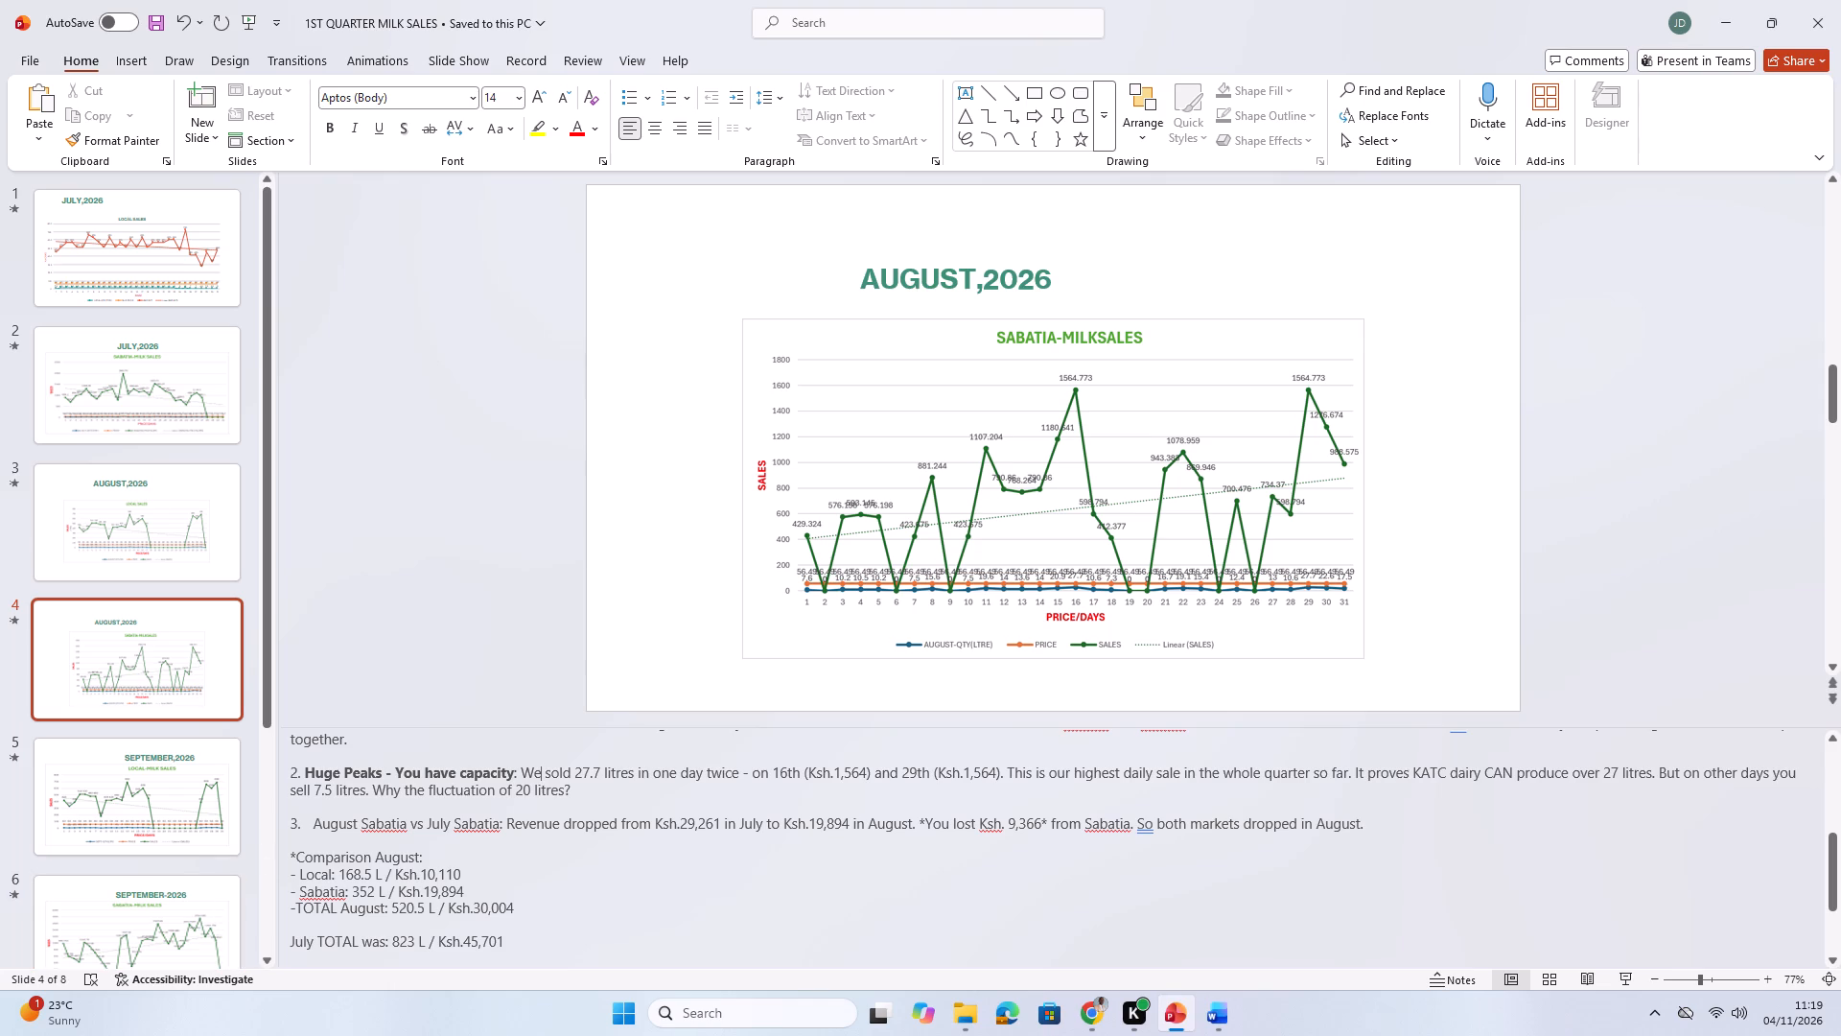
left_click(1796, 772)
key("BackSpace")
key("BackSpace")
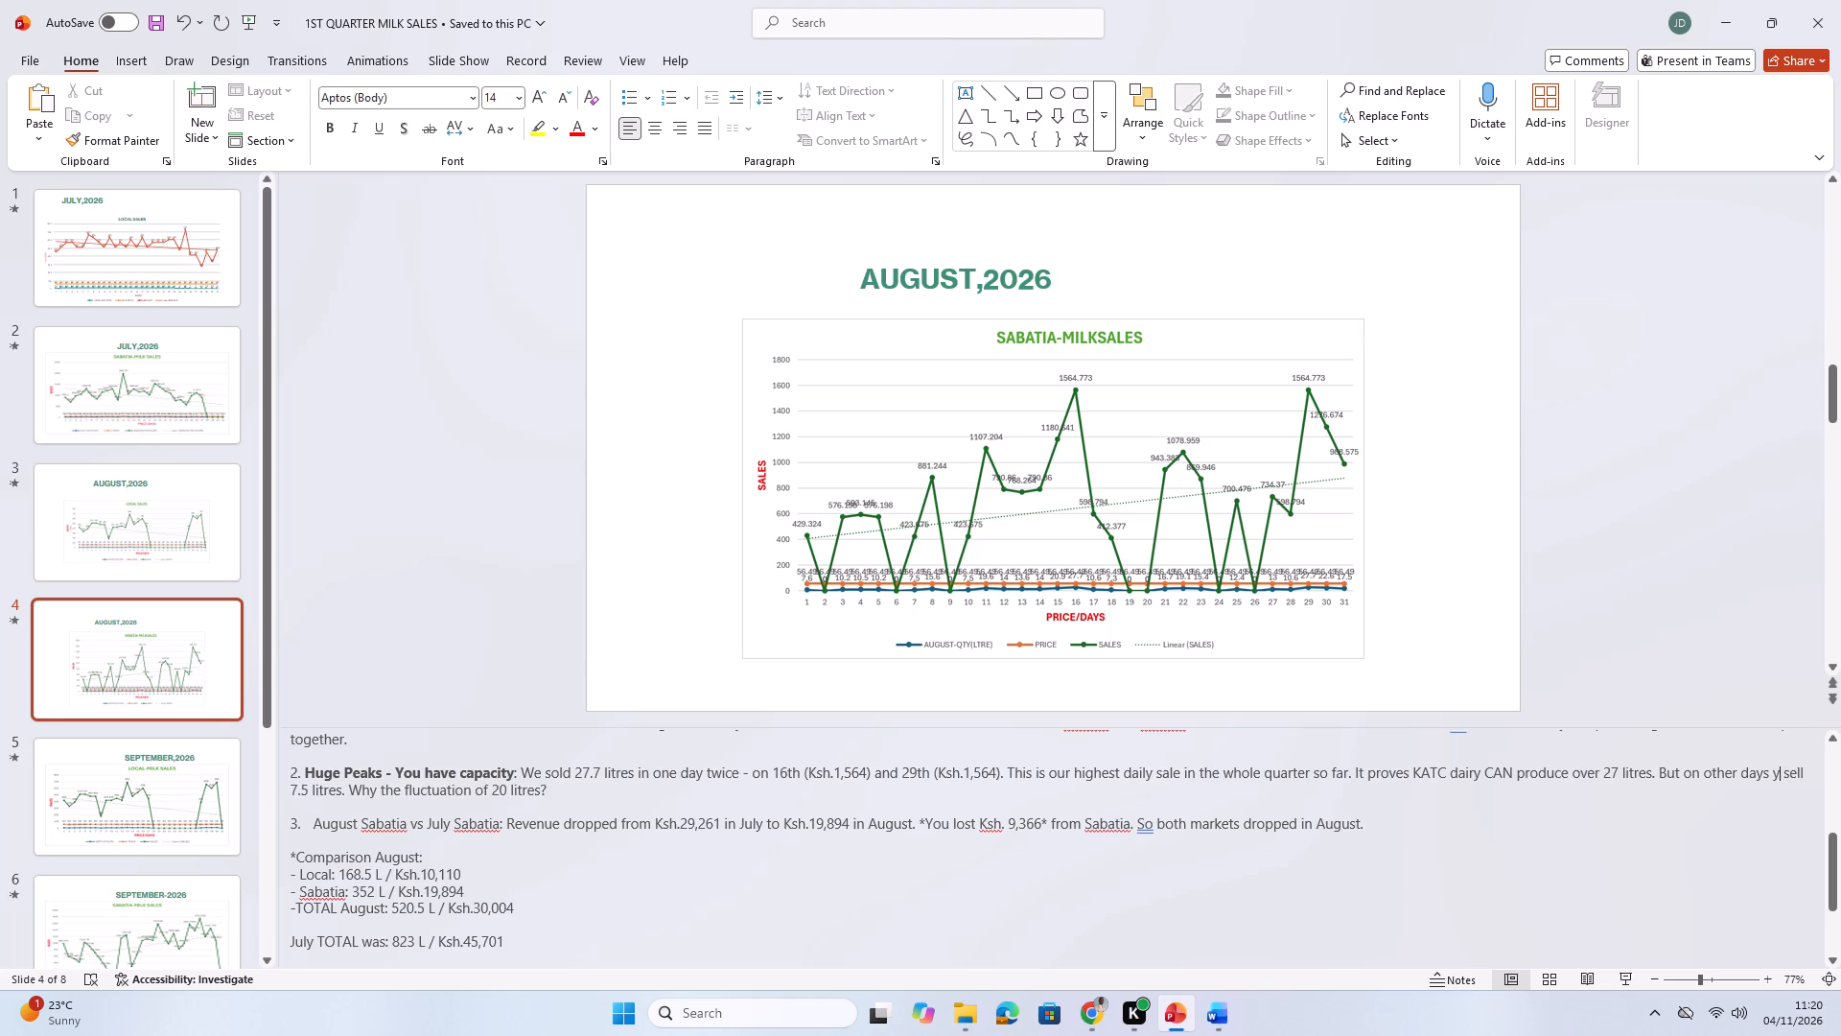
key("BackSpace")
type("we")
Remove the two asterisks around the "lost Ksh. 9,366" phrase in point 3 of the August Sabatia notes.
scroll(592, 820, "down", 2)
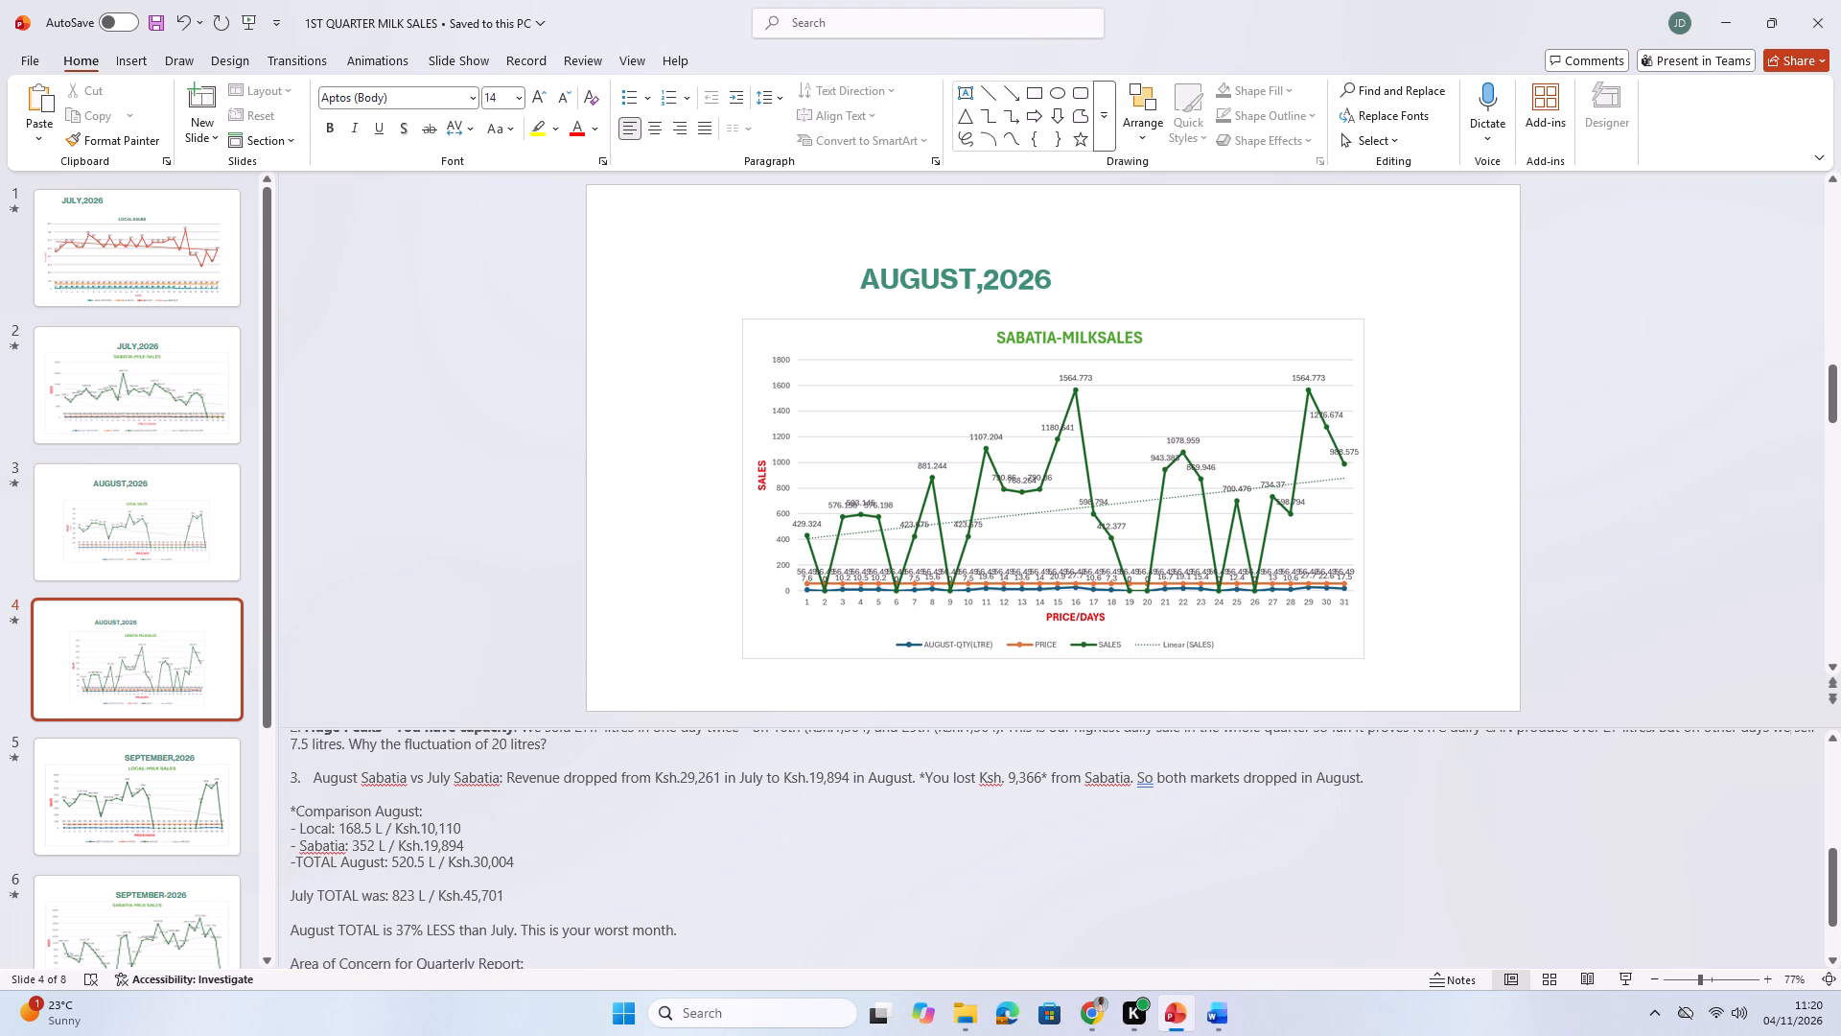
left_click(923, 774)
key("BackSpace")
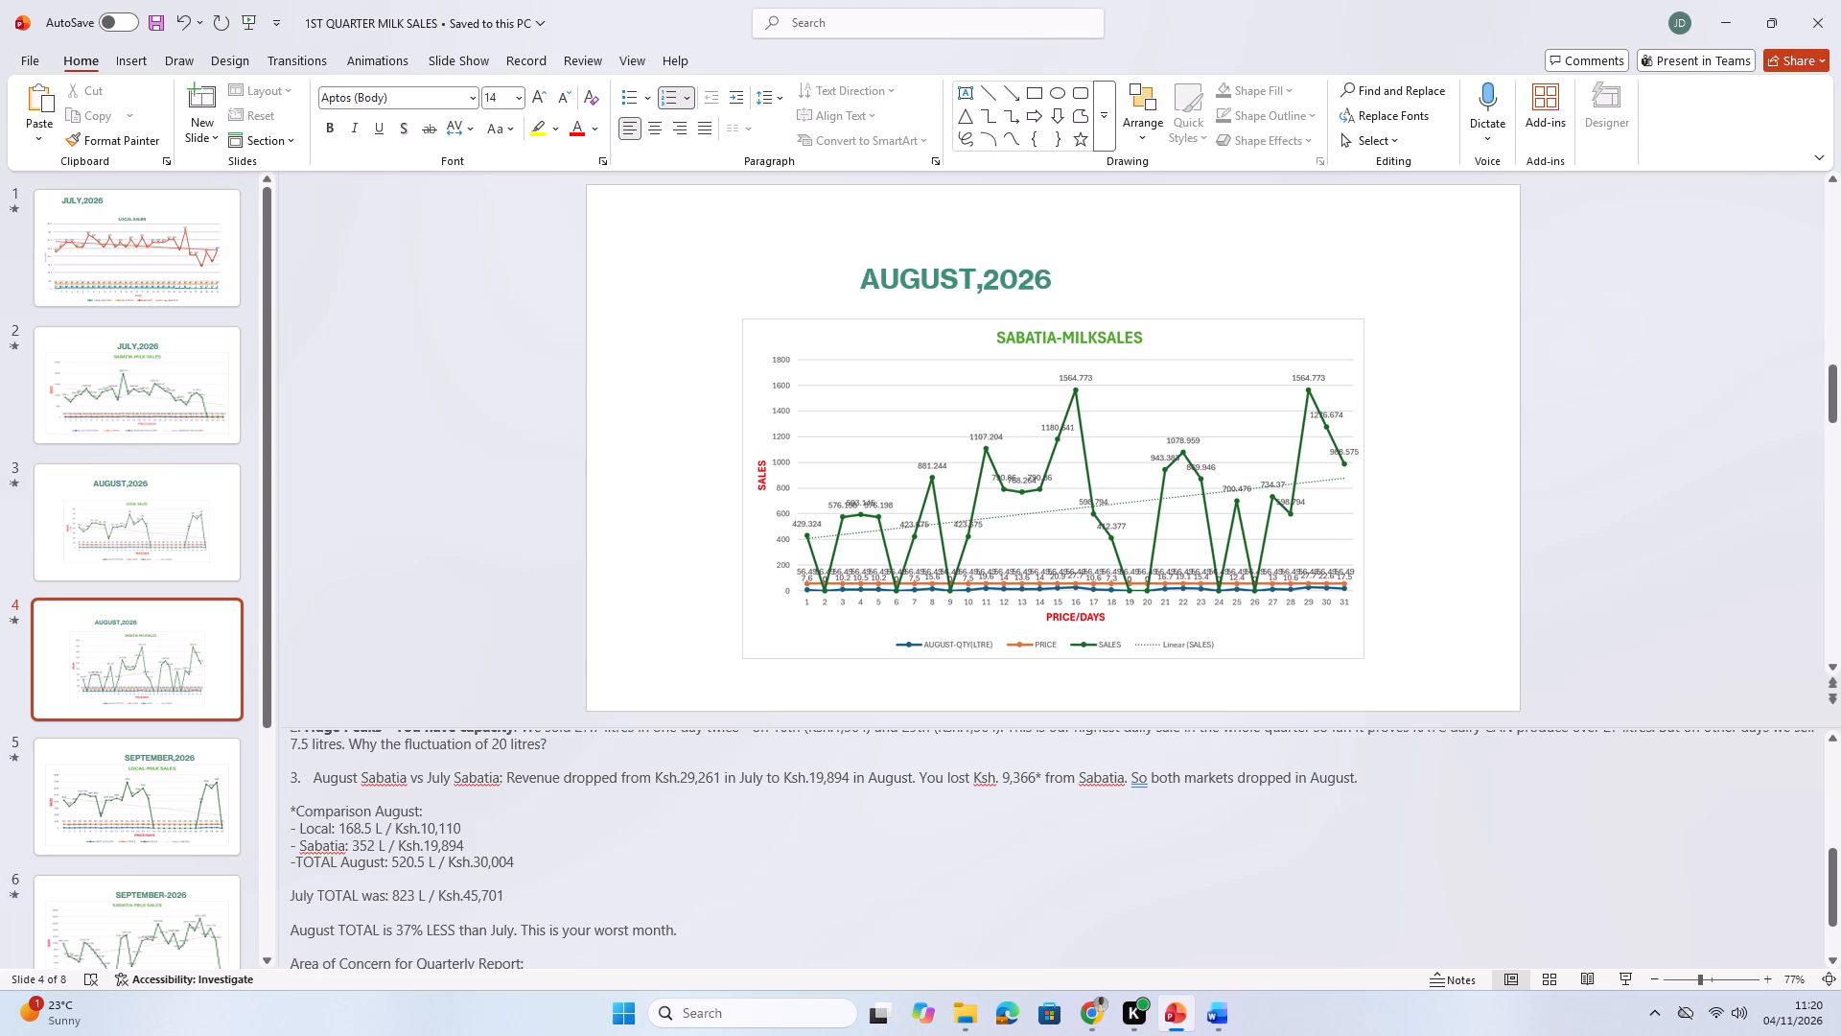
left_click(1039, 774)
key("BackSpace")
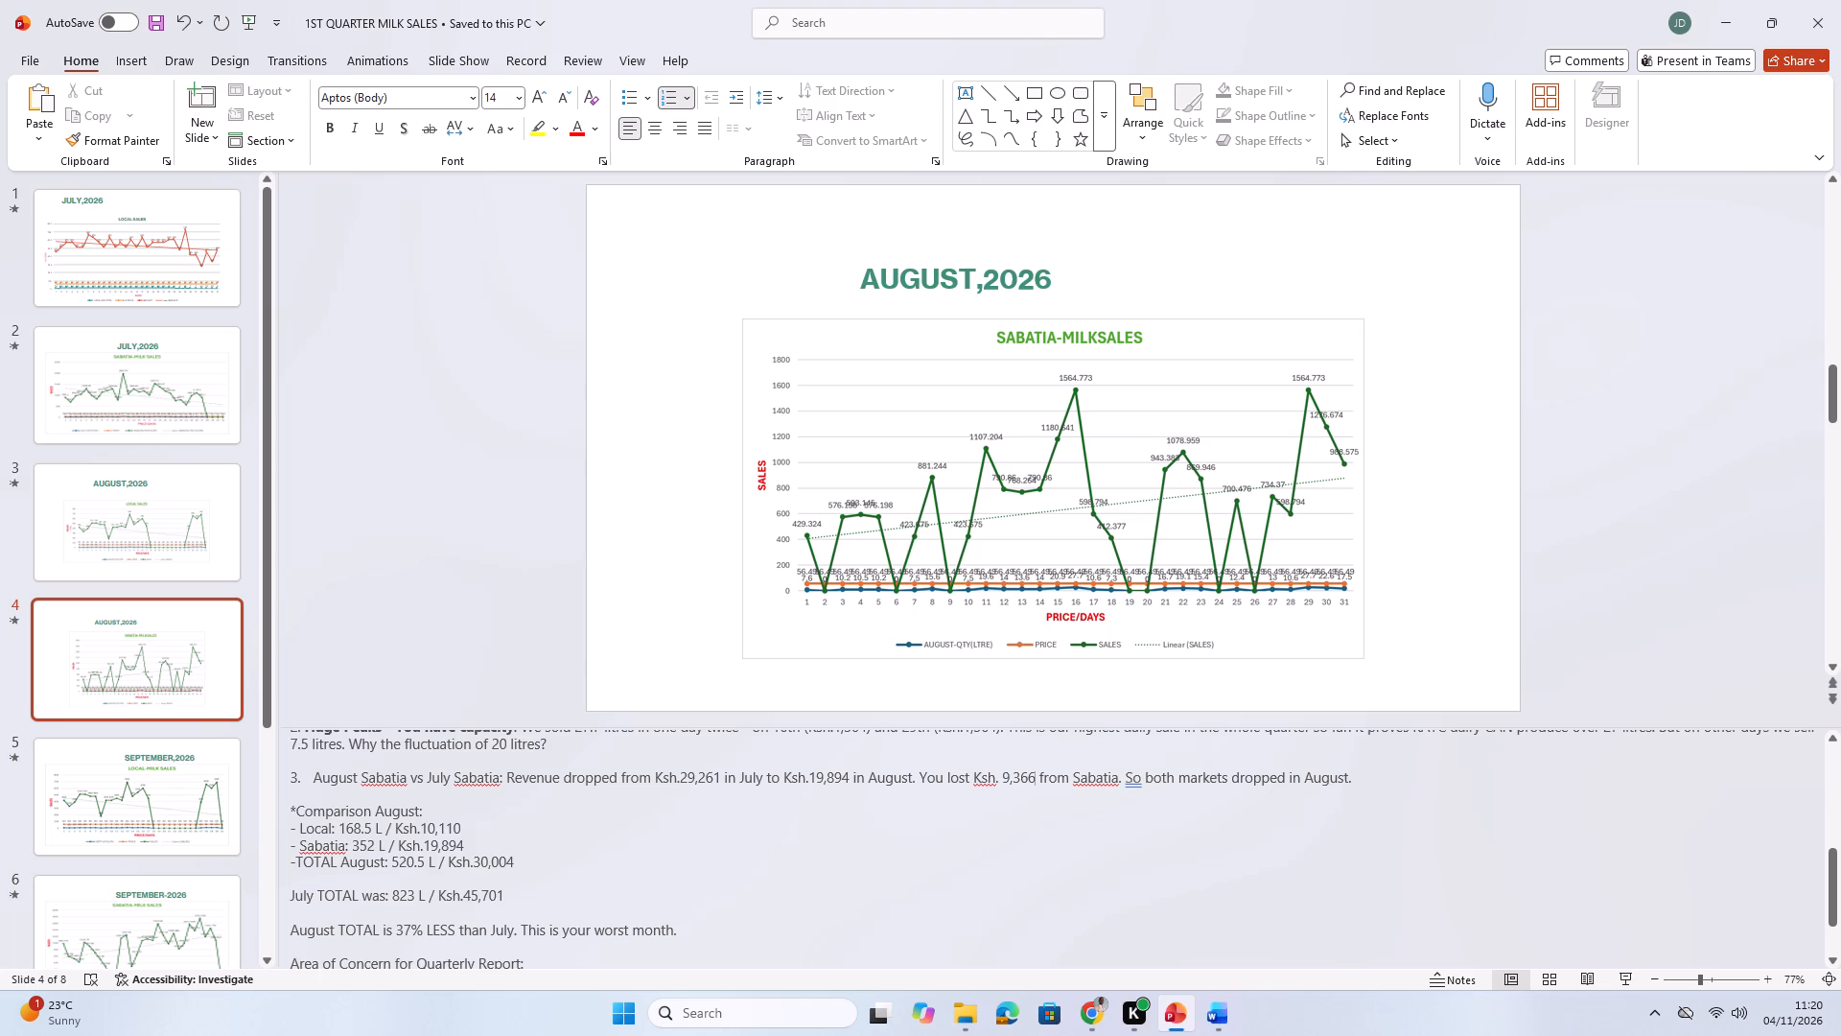
Reword the loss sentence in point 3 to read "We lost Ksh. 9,366 from Sabatia".
left_click(941, 778)
key("BackSpace")
key("BackSpace")
key("BackSpace")
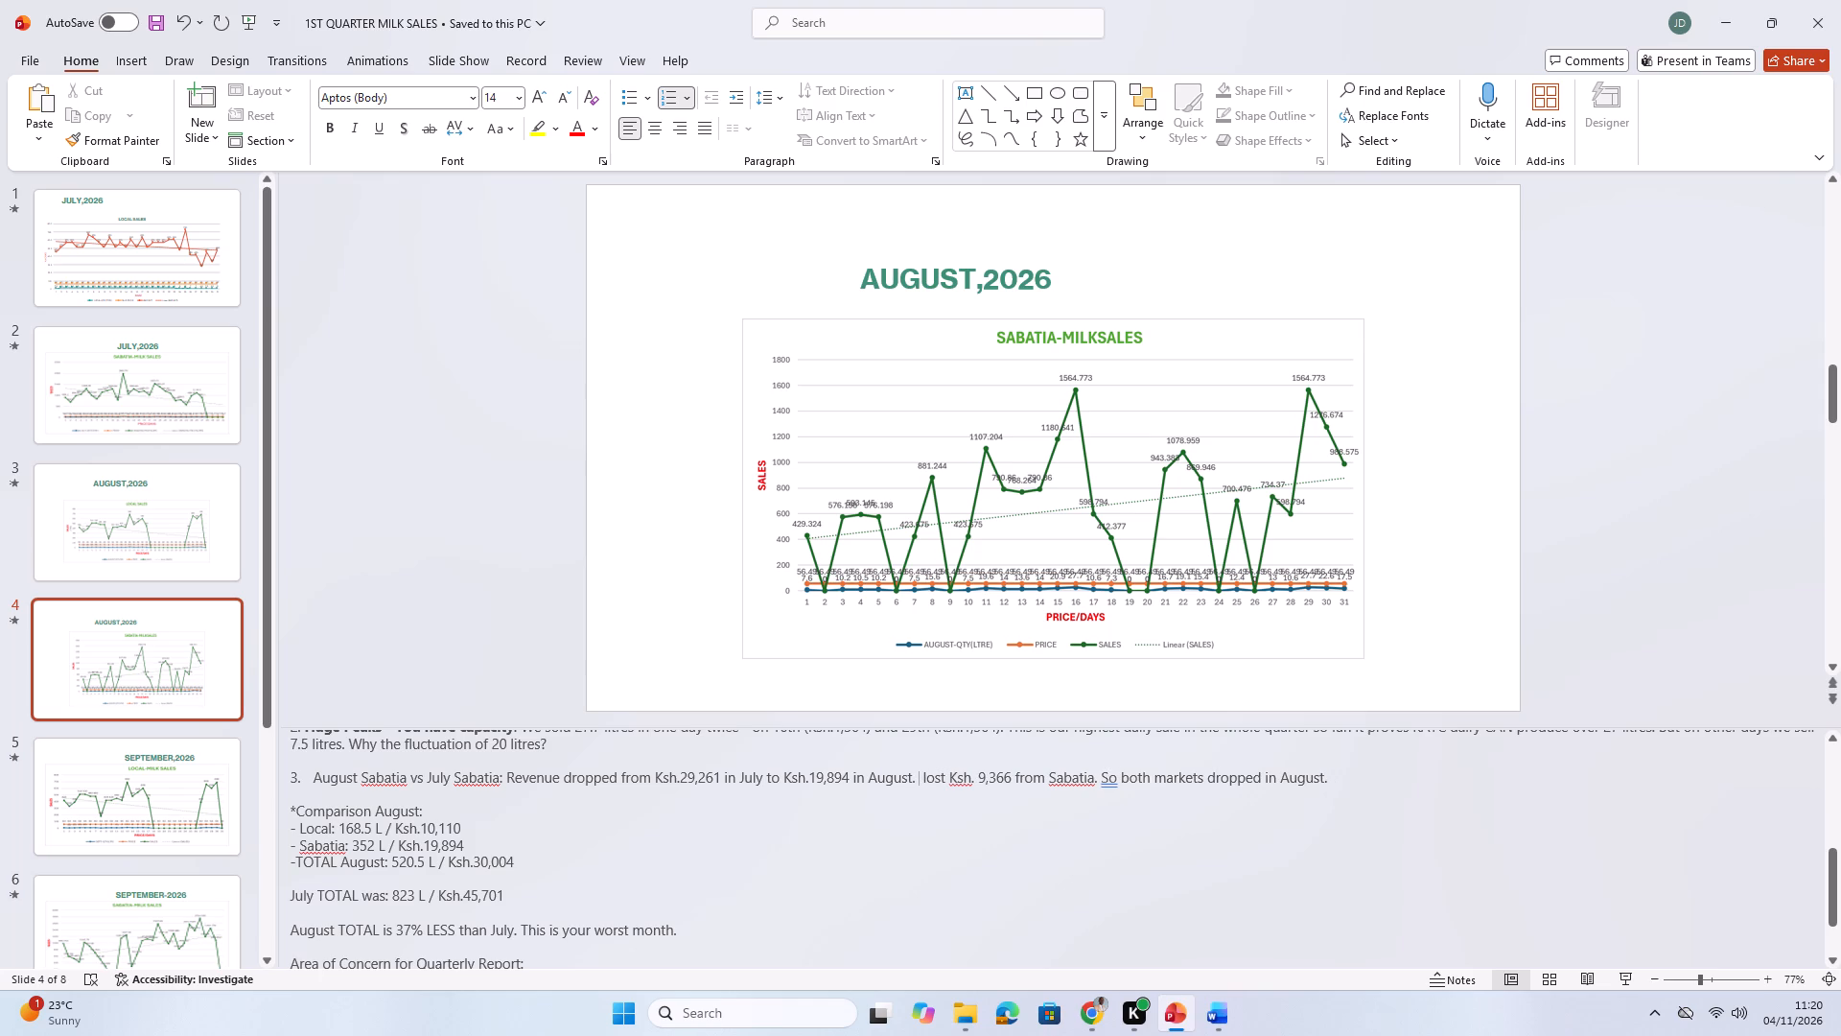
key("w")
key("e")
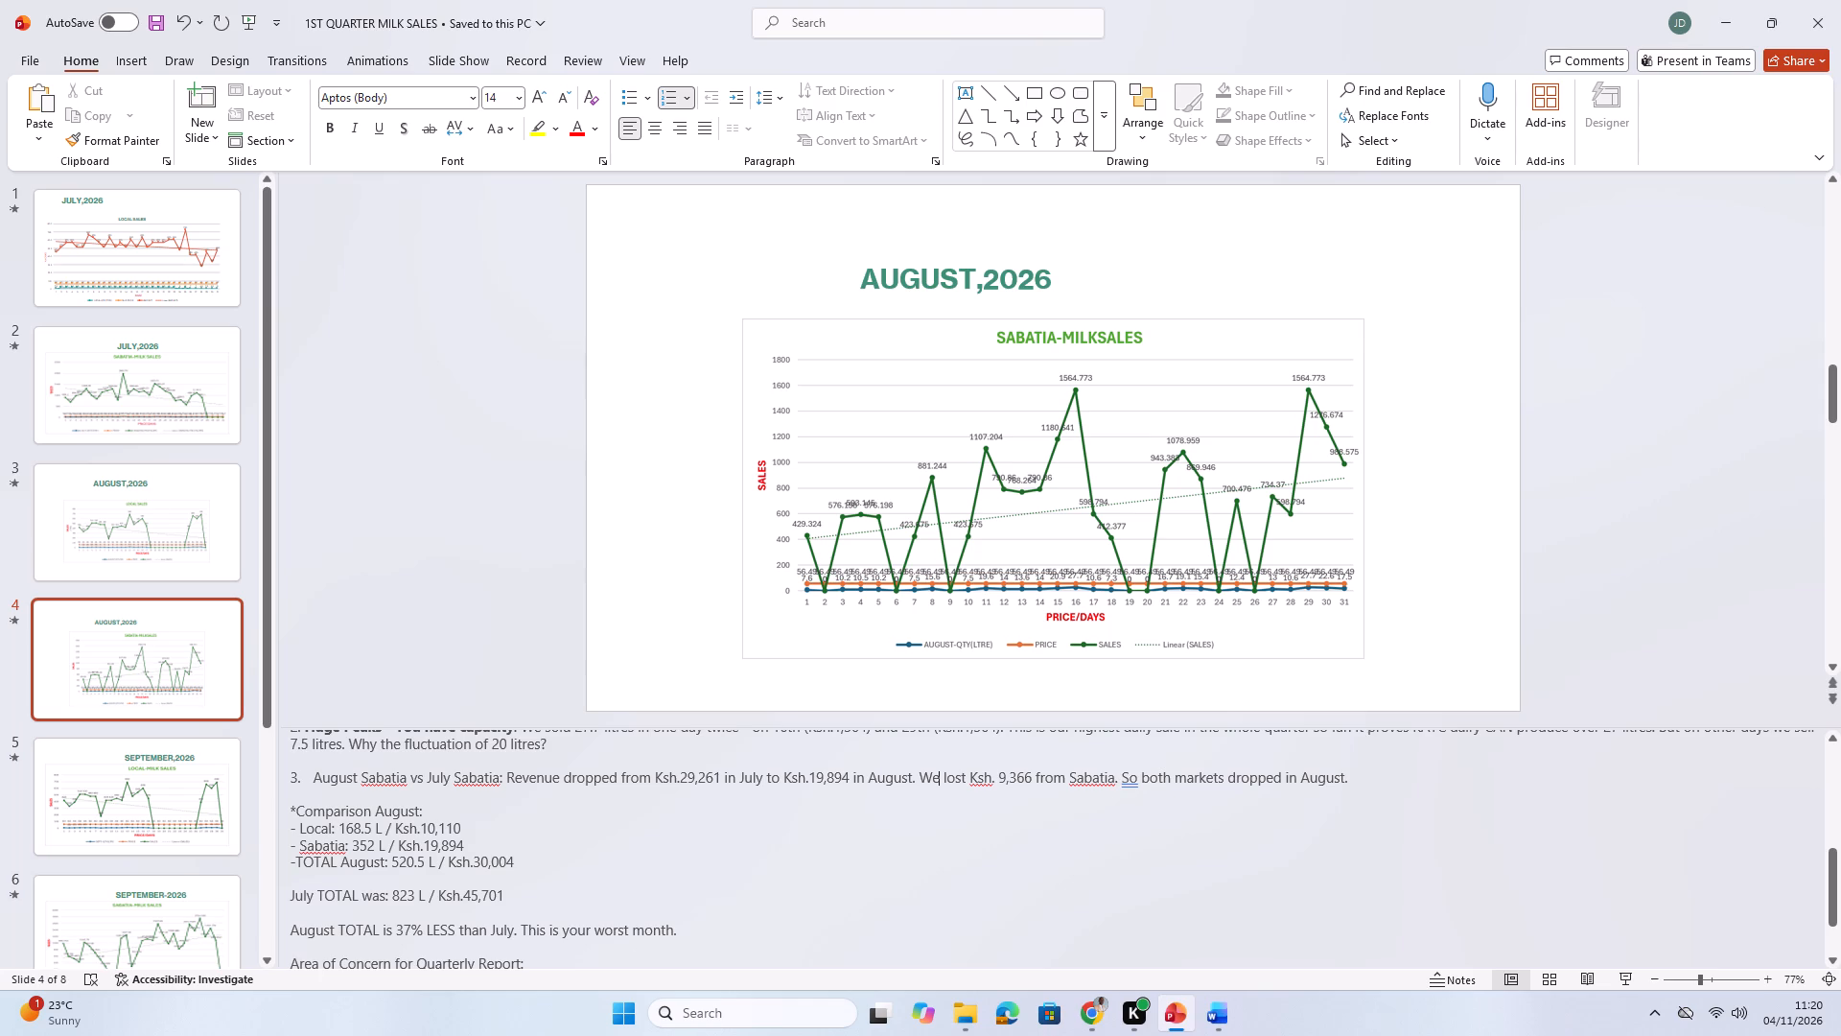
Remove the asterisk before the "Comparison August:" heading.
left_click(295, 811)
key("BackSpace")
Change "your worst month" to "our worst month" in the August total line of the notes.
scroll(487, 866, "down", 2)
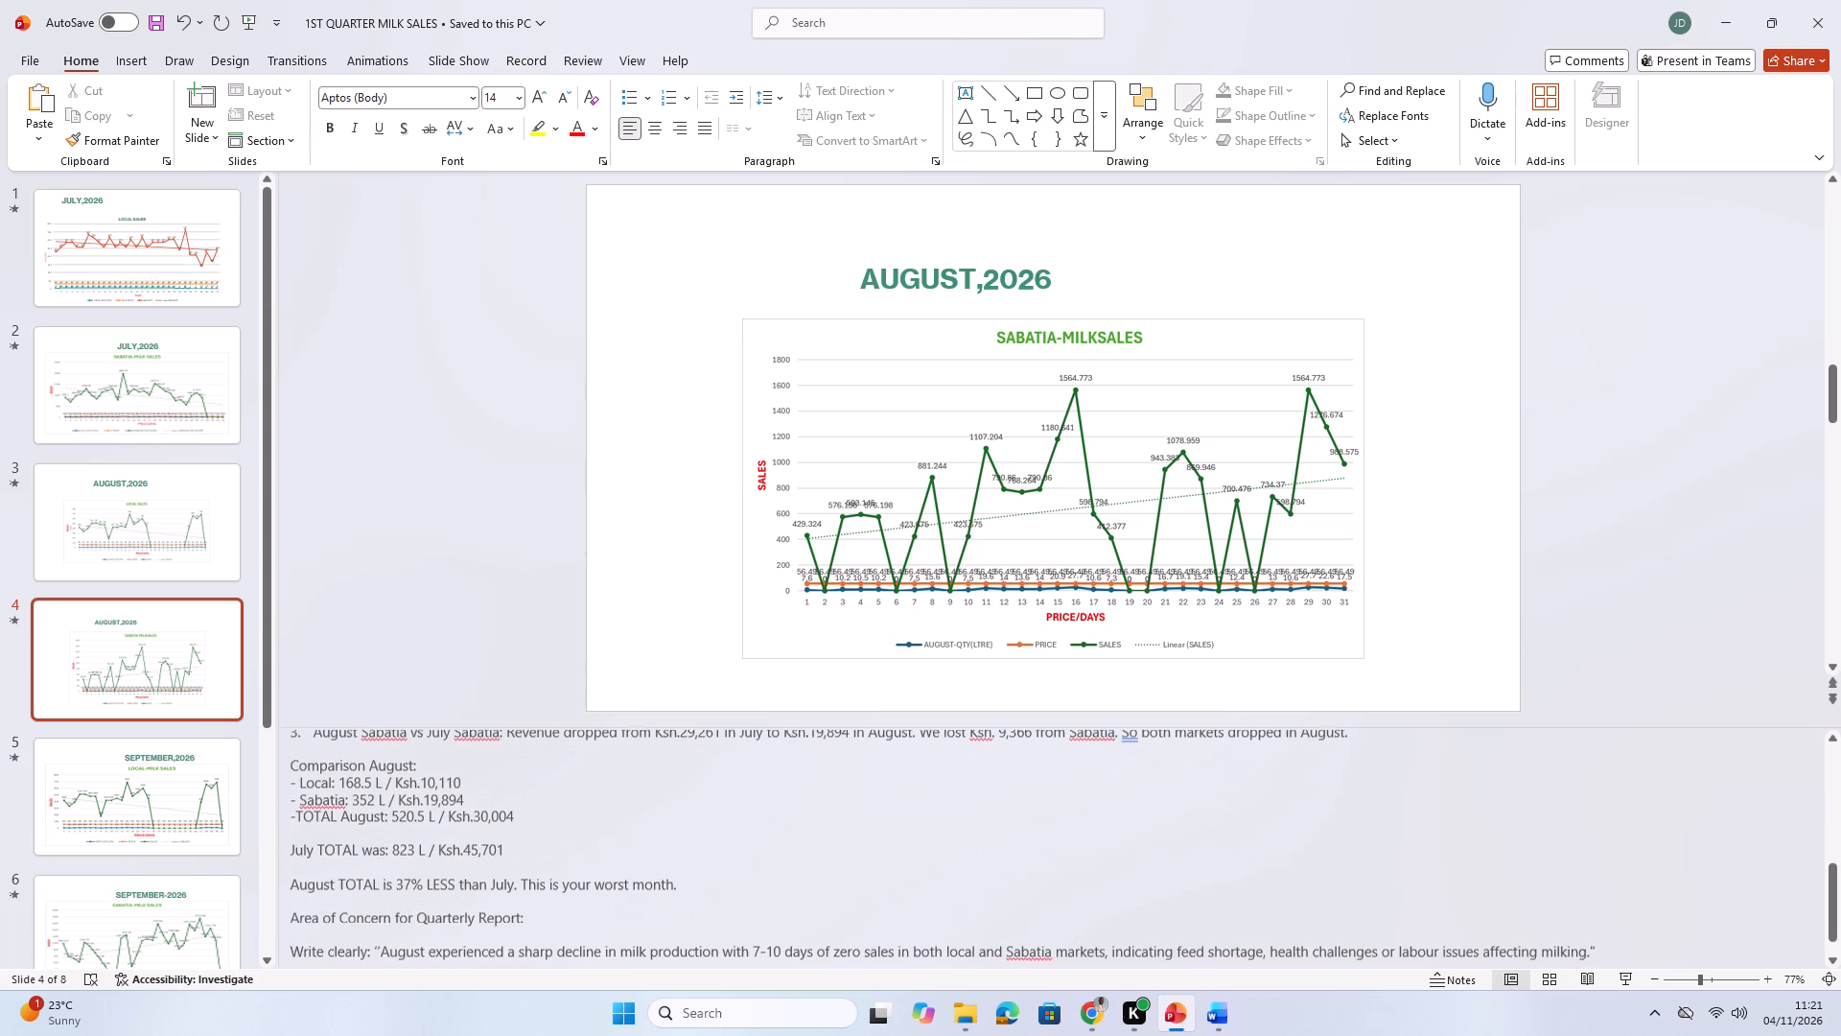
scroll(474, 862, "down", 1)
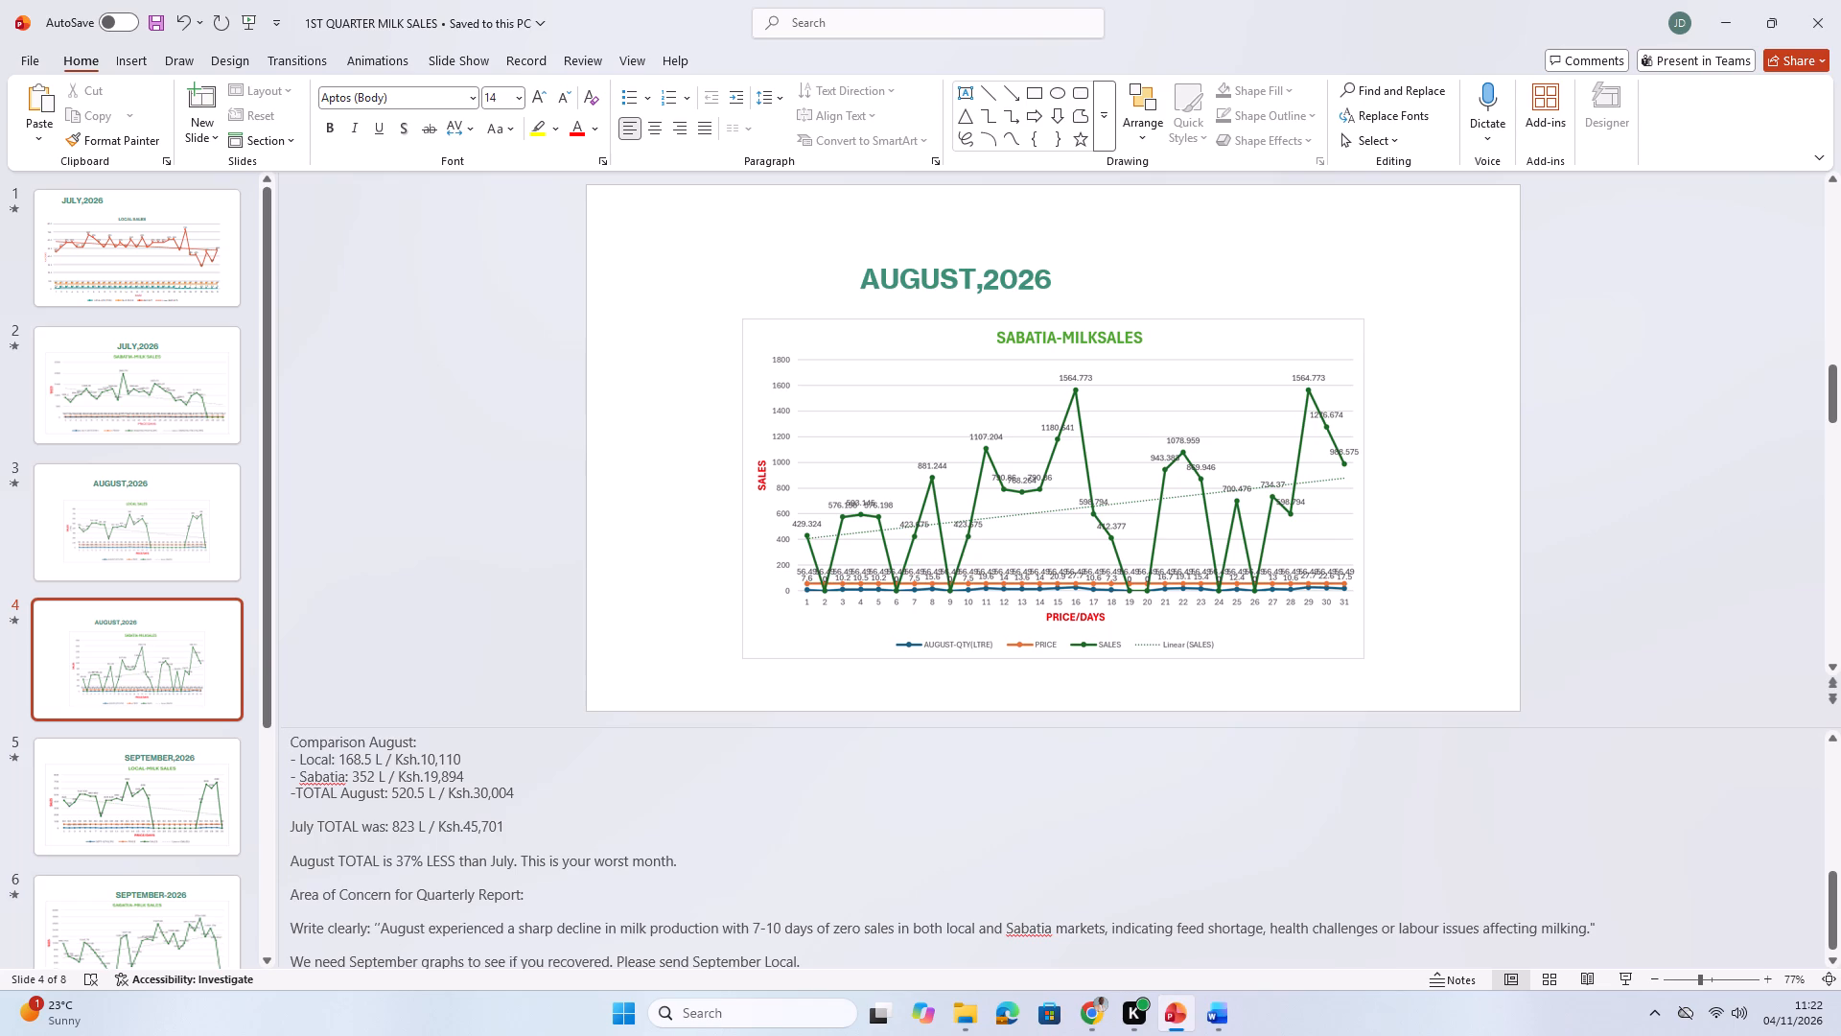
left_click(567, 860)
key("BackSpace")
Save the presentation.
scroll(565, 888, "down", 4)
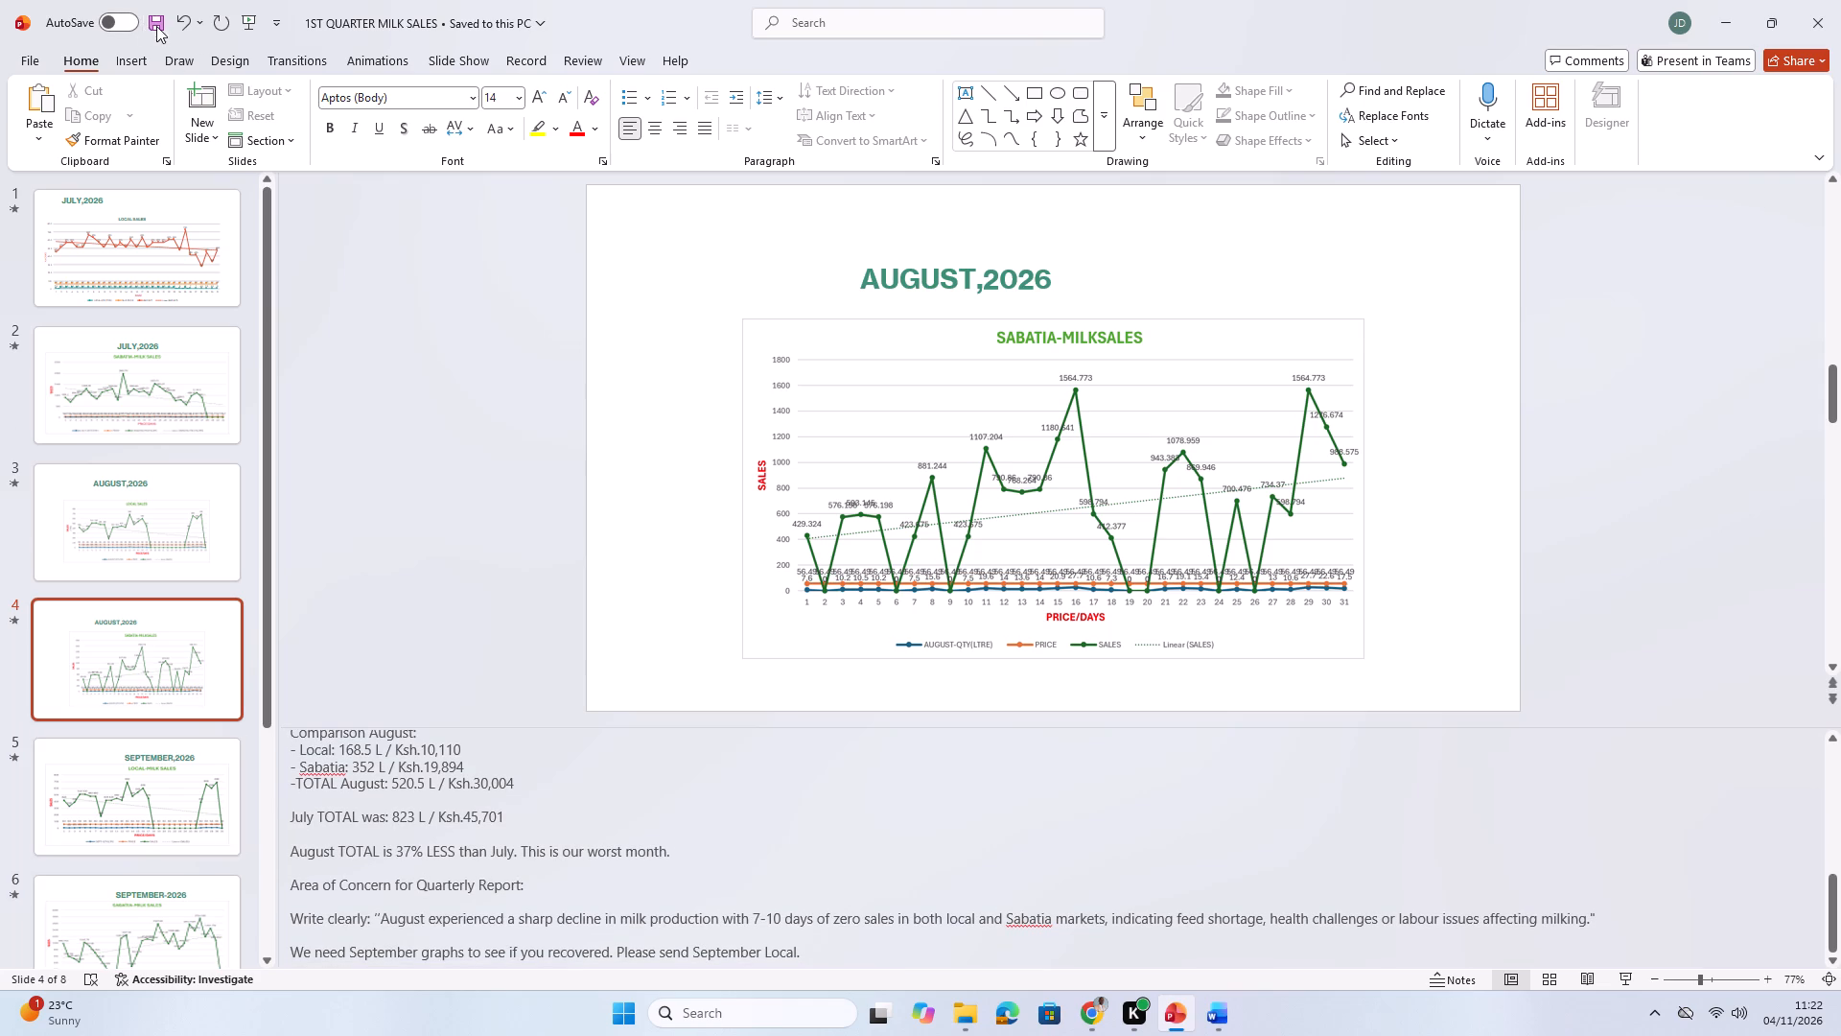
left_click(156, 26)
Bold the "Area of Concern for Quarterly Report:" heading in the August Sabatia notes.
scroll(514, 990, "down", 2)
left_click_drag(534, 883, 281, 893)
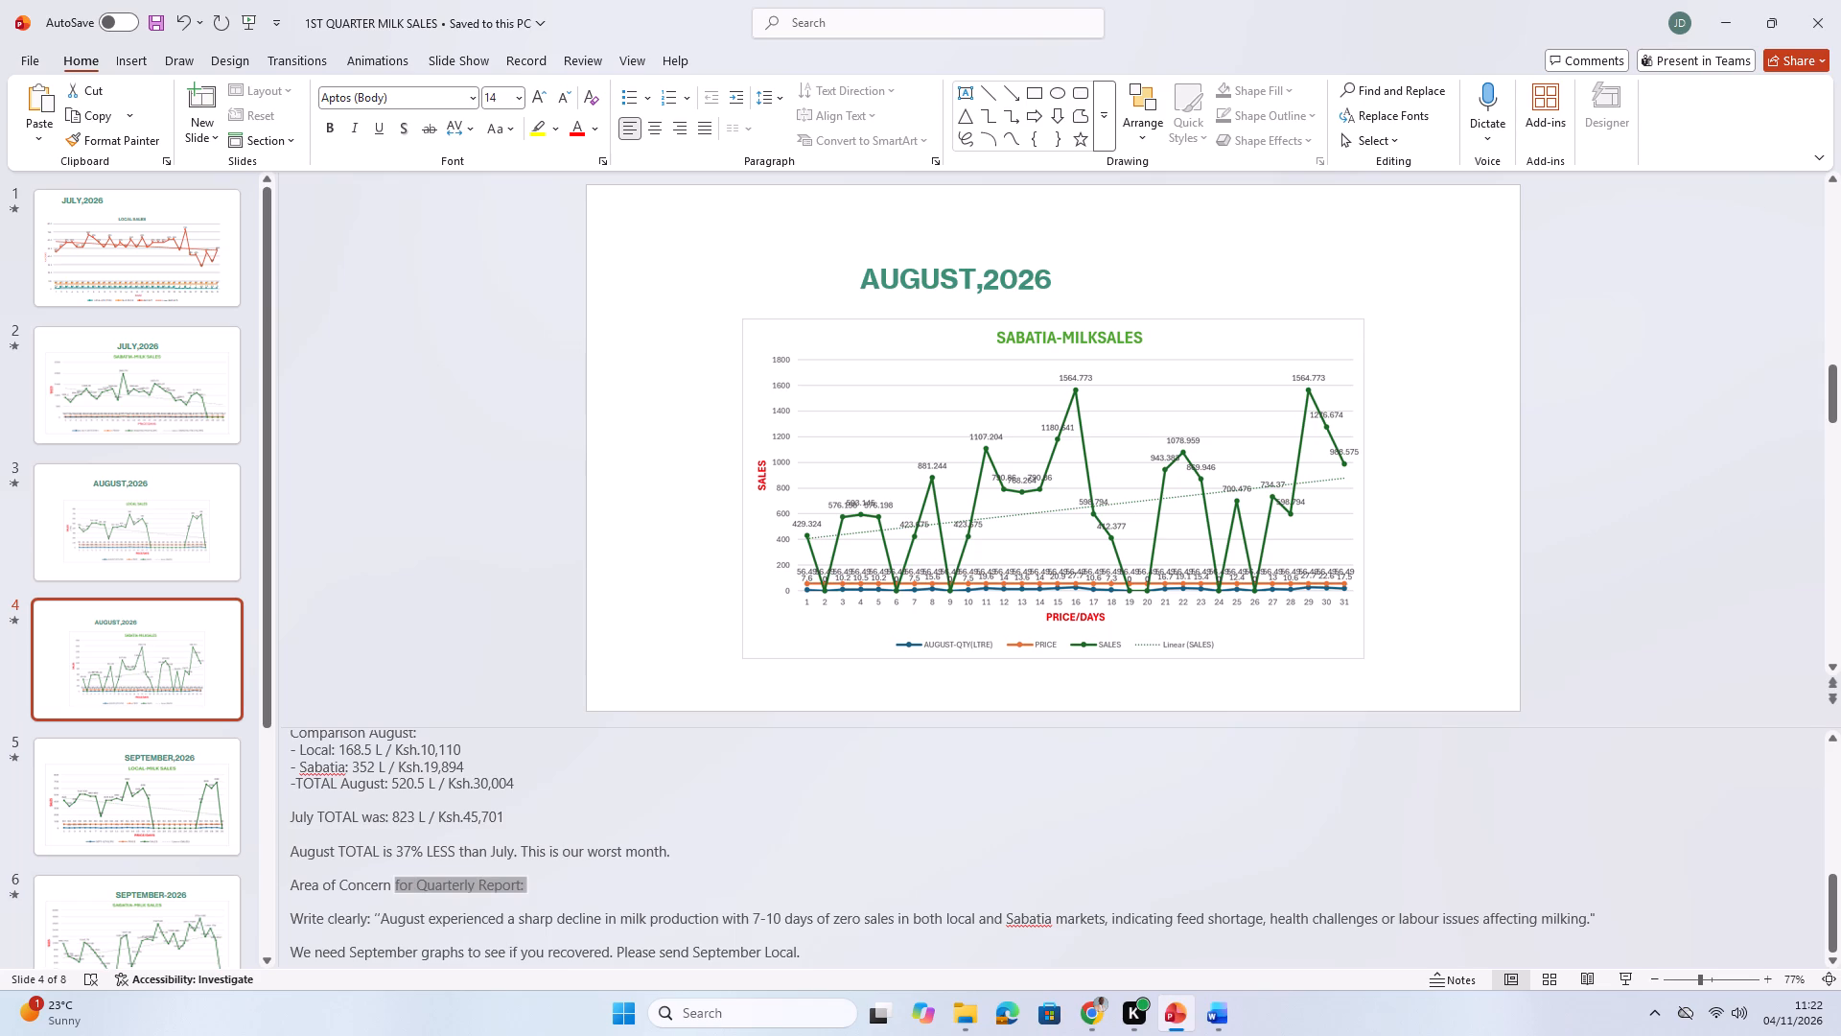
left_click_drag(281, 893, 277, 888)
left_click(294, 859)
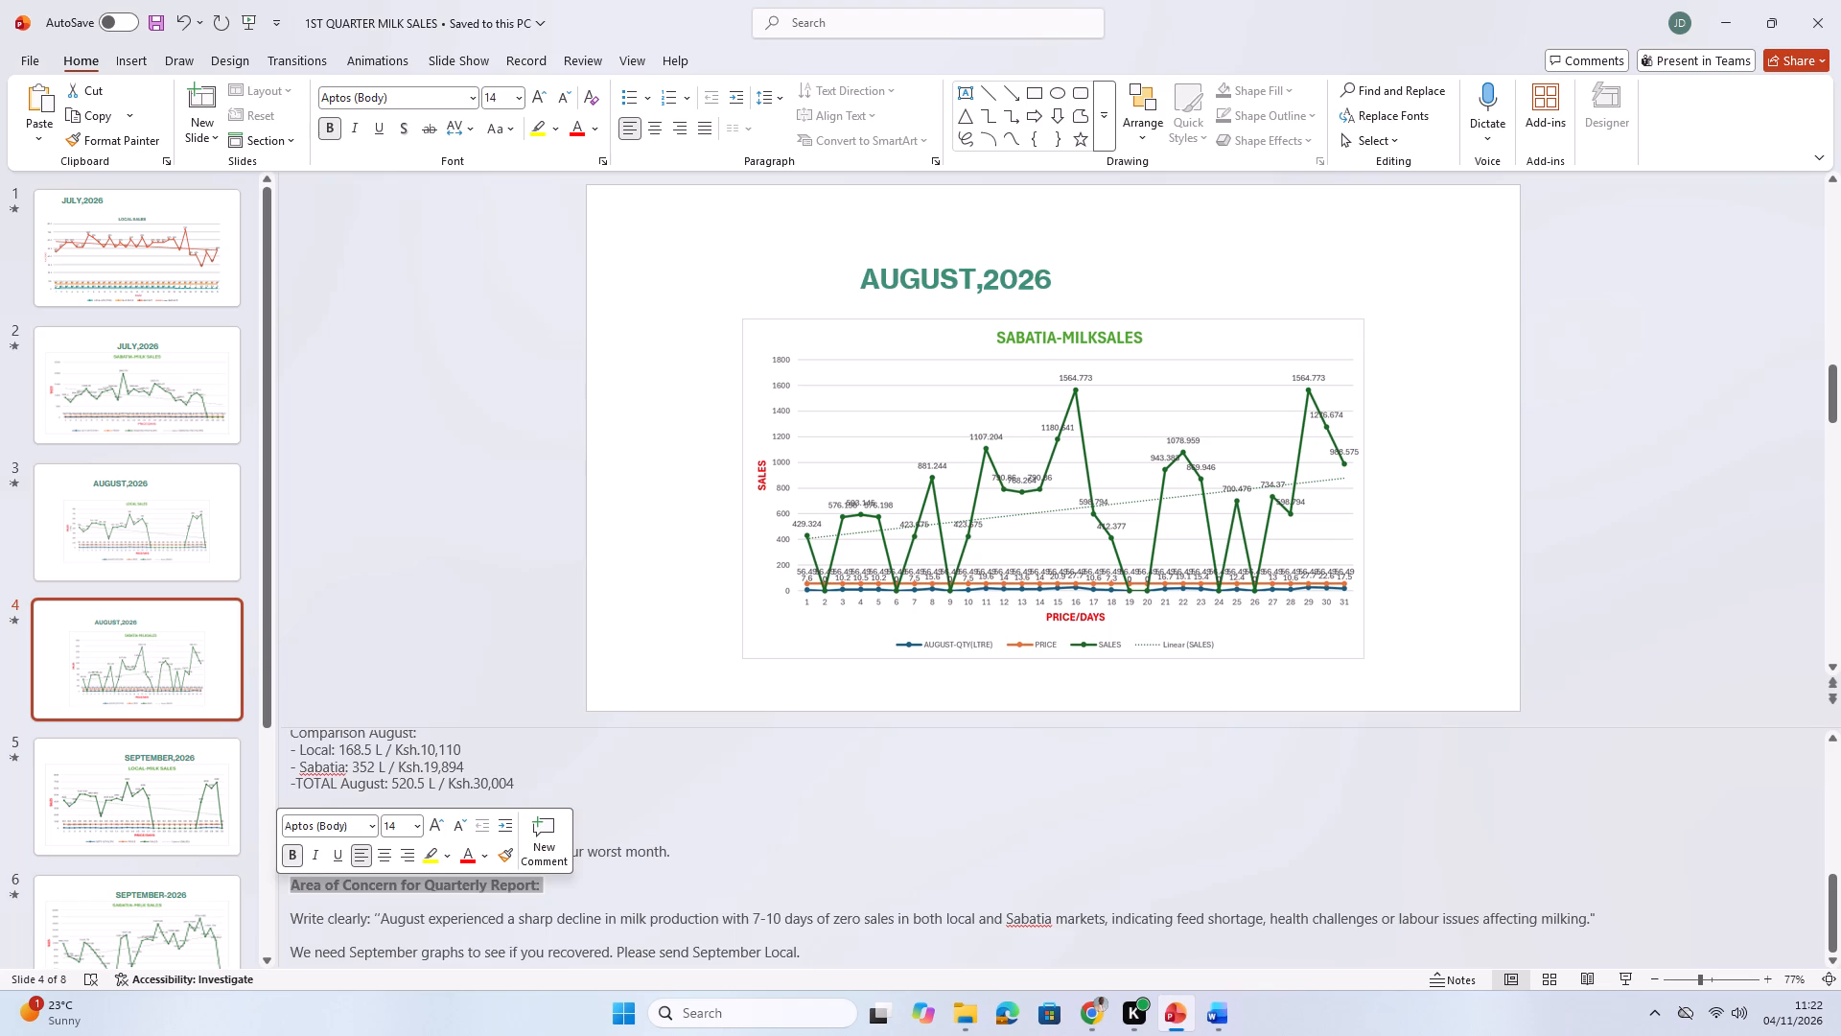
left_click(926, 800)
Delete the closing line of the August Sabatia notes that asks for the September graphs.
scroll(611, 930, "down", 2)
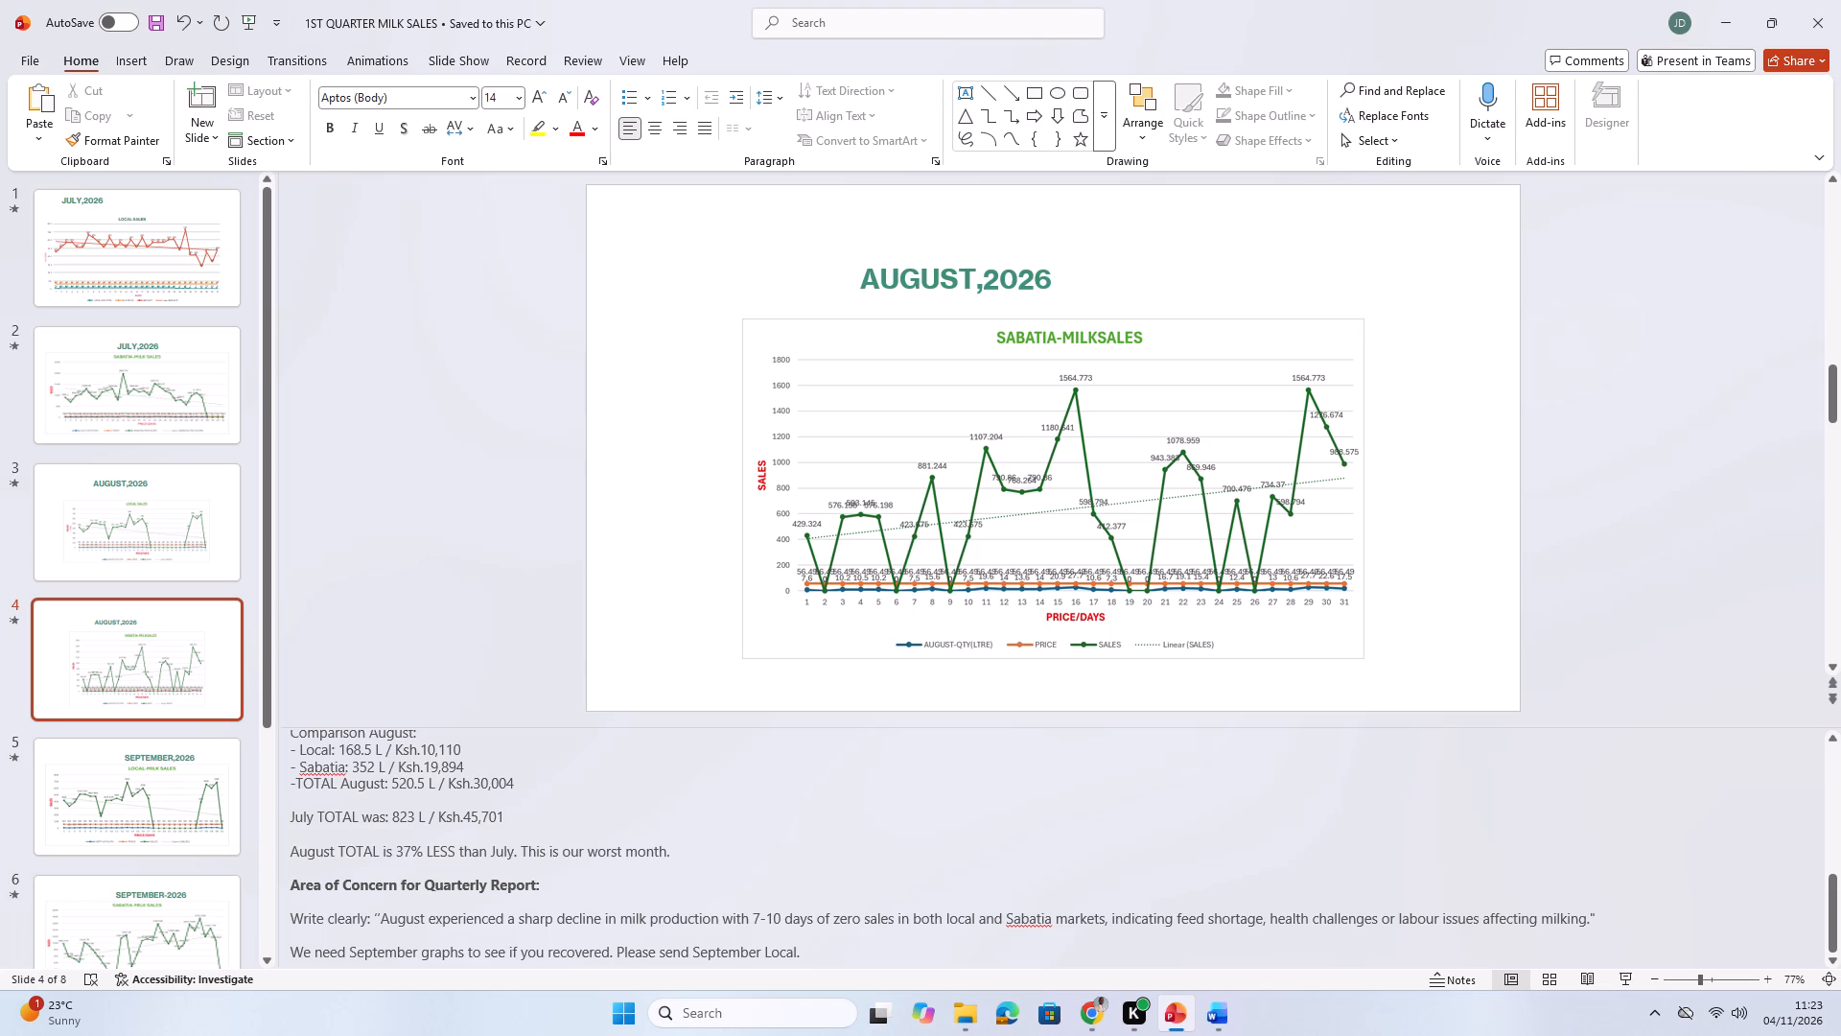
scroll(1212, 934, "down", 2)
left_click(801, 954)
key("BackSpace")
key("BackSpace")
key("BackSpace")
key("BackSpace")
key("BackSpace")
key("BackSpace")
key("BackSpace")
key("BackSpace")
key("BackSpace")
key("BackSpace")
key("BackSpace")
key("BackSpace")
key("BackSpace")
key("BackSpace")
key("BackSpace")
key("BackSpace")
key("BackSpace")
key("BackSpace")
key("BackSpace")
key("BackSpace")
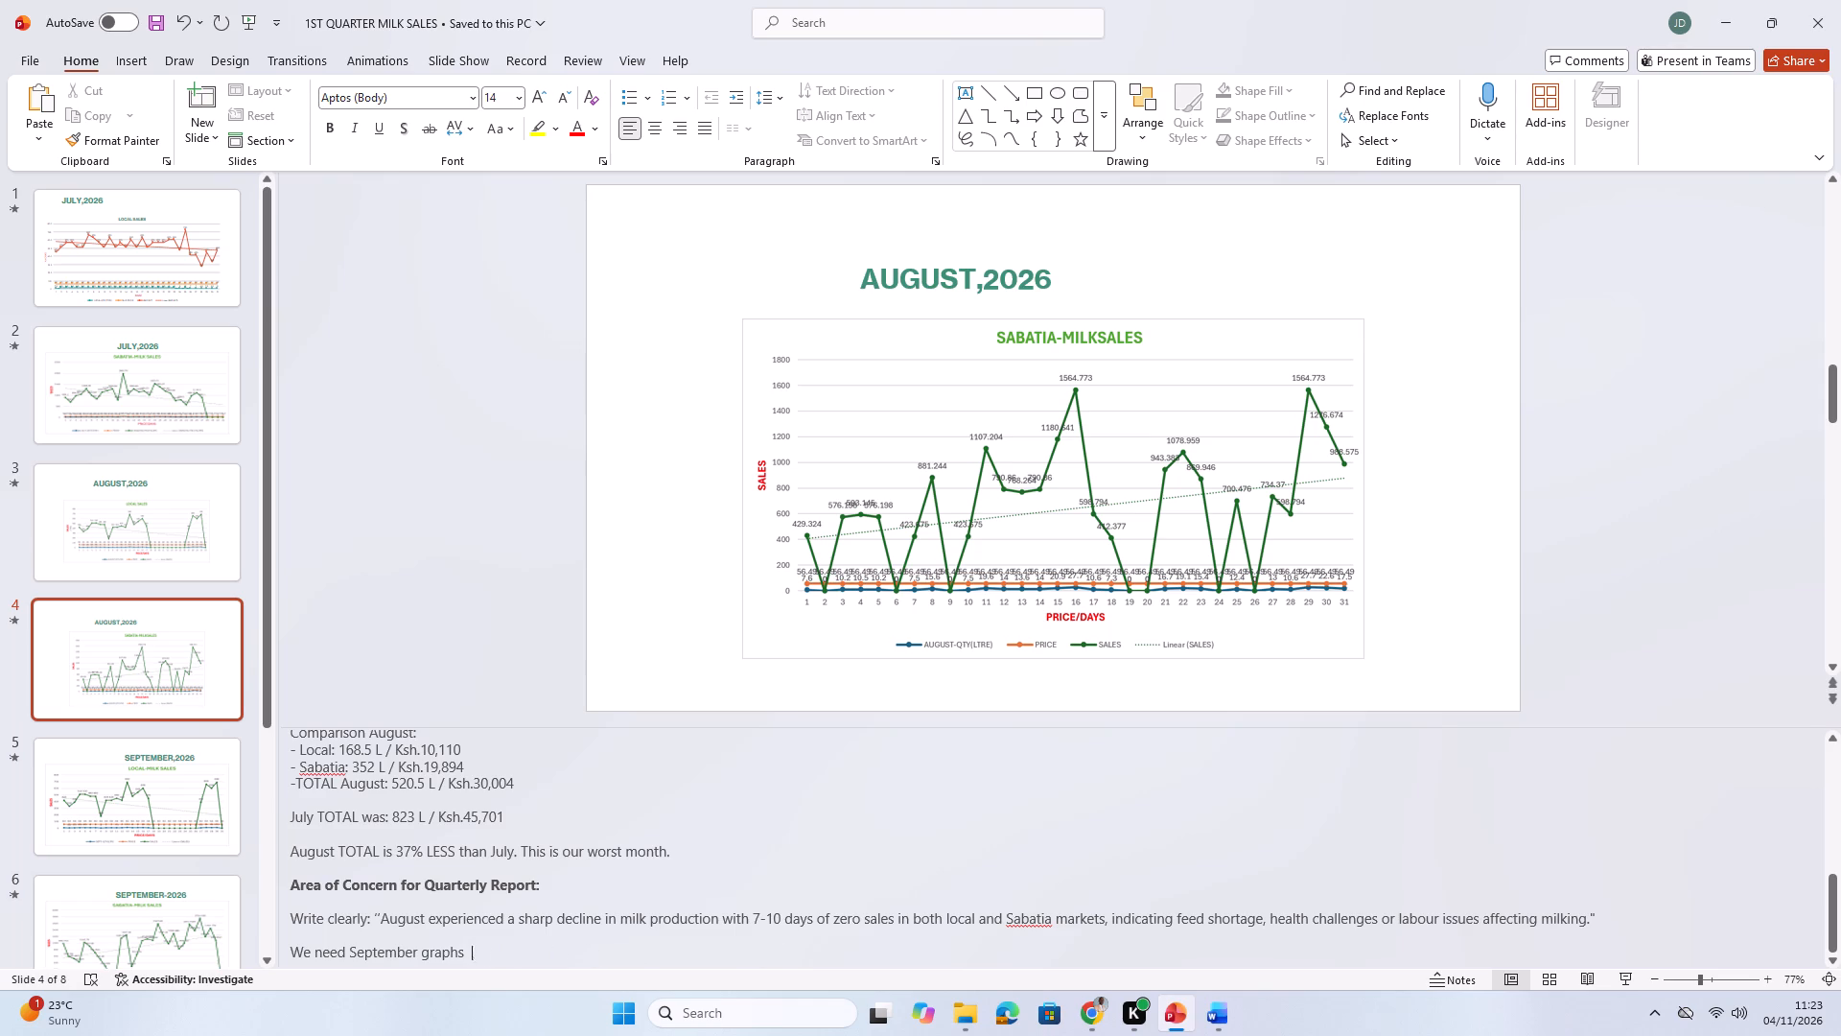
key("BackSpace")
key("BackSpace")
key("BackSpace")
key("BackSpace")
key("BackSpace")
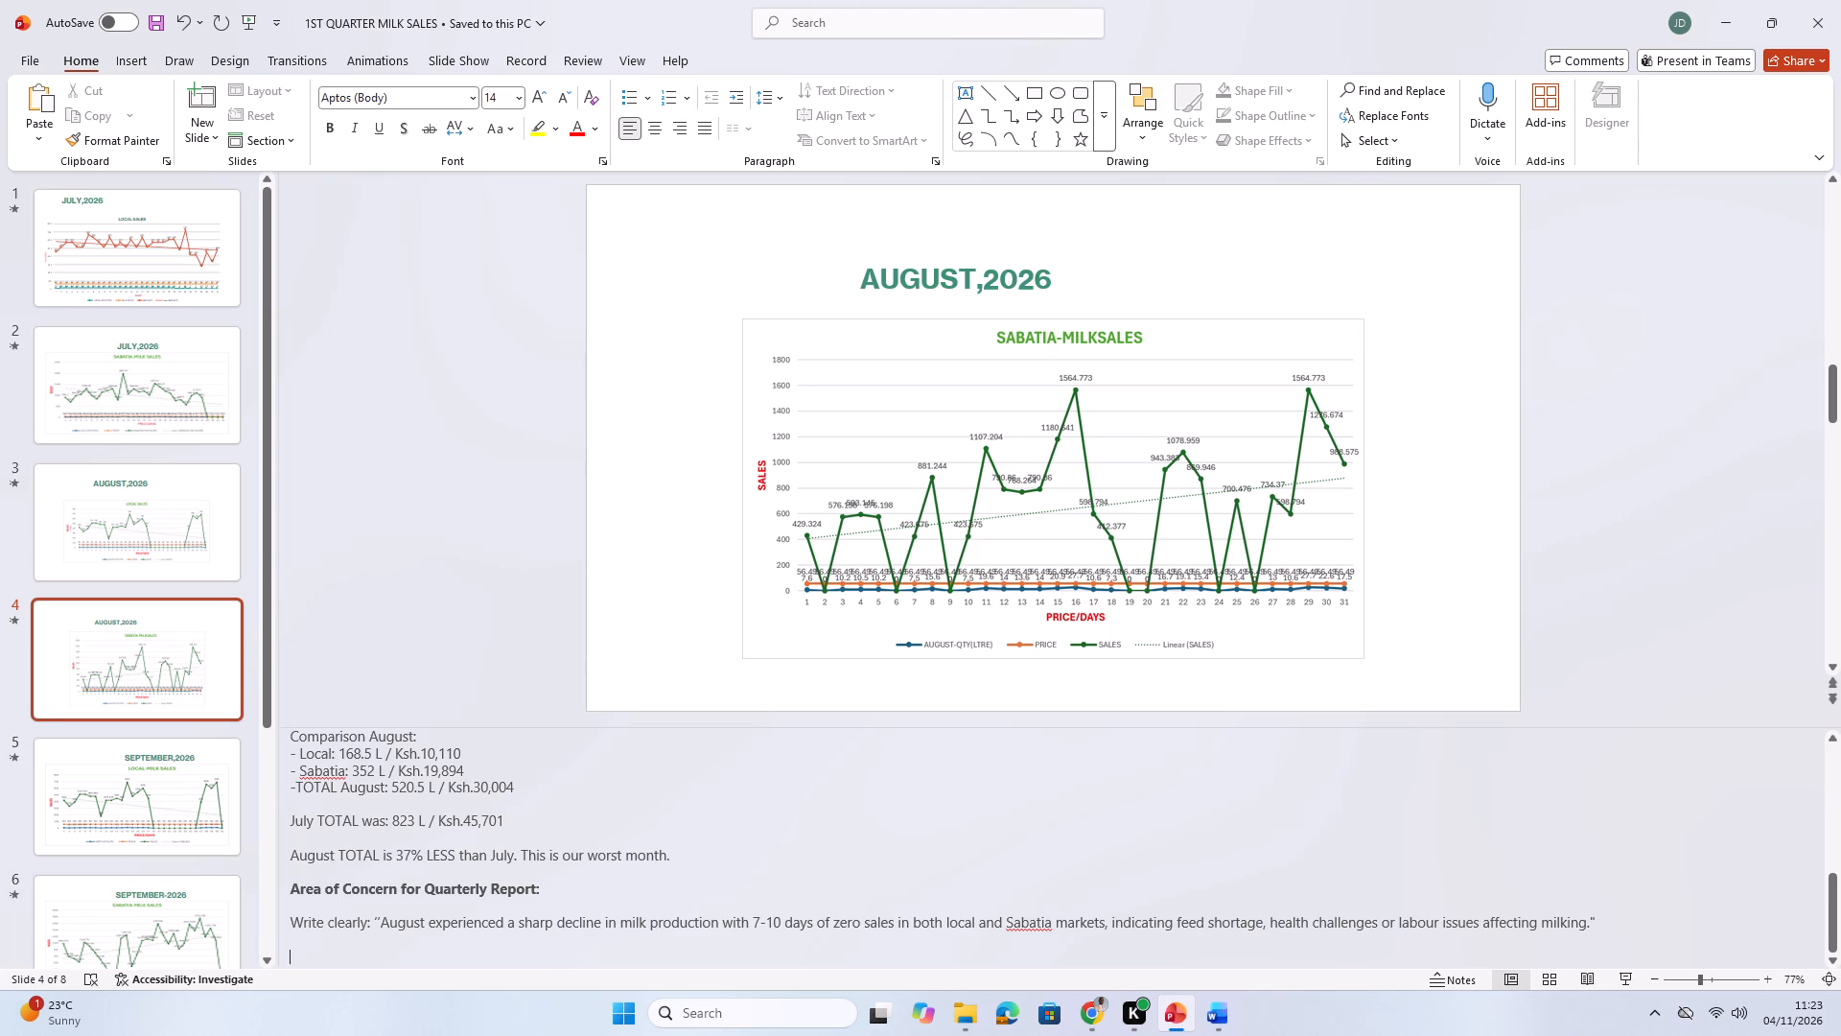
Remove the "Write clearly:" lead-in and the blank line between the Area of Concern heading and its statement.
left_click(374, 921)
key("BackSpace")
key("BackSpace")
key("BackSpace")
key("BackSpace")
key("BackSpace")
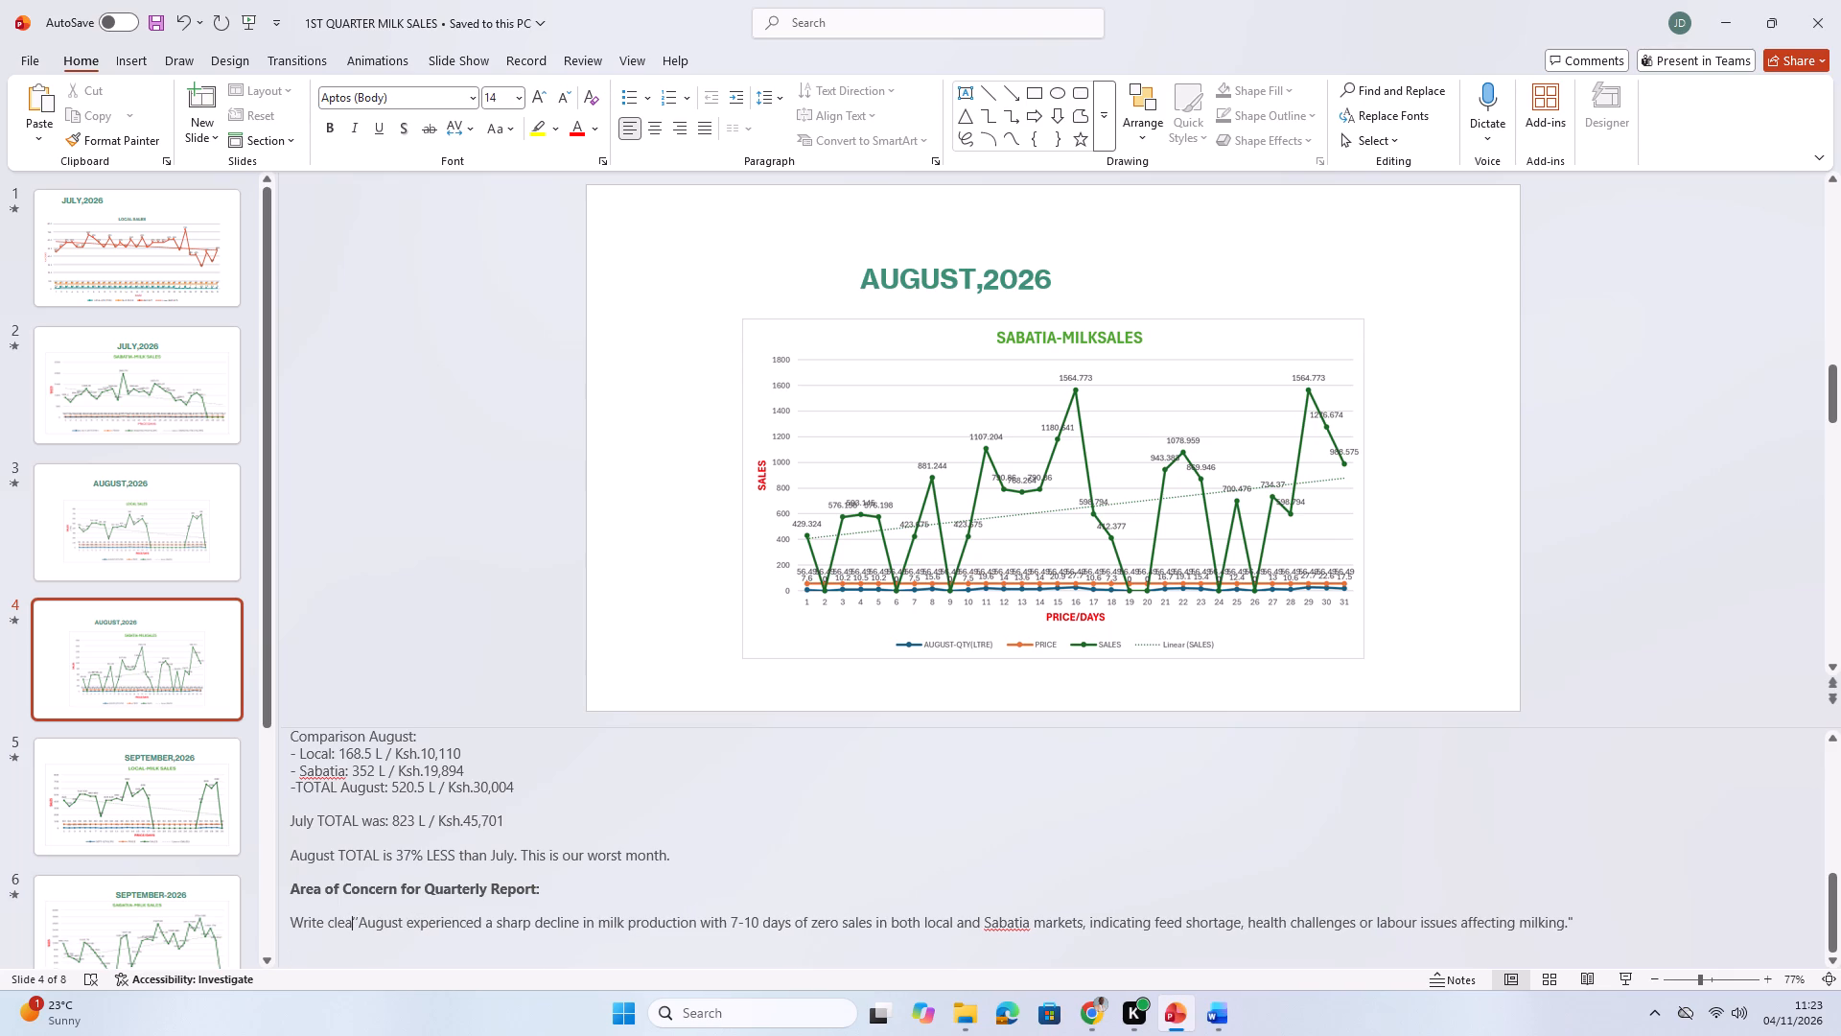
key("BackSpace")
key("BackSpace")
key("BackSpace")
key("BackSpace")
key("BackSpace")
key("BackSpace")
key("BackSpace")
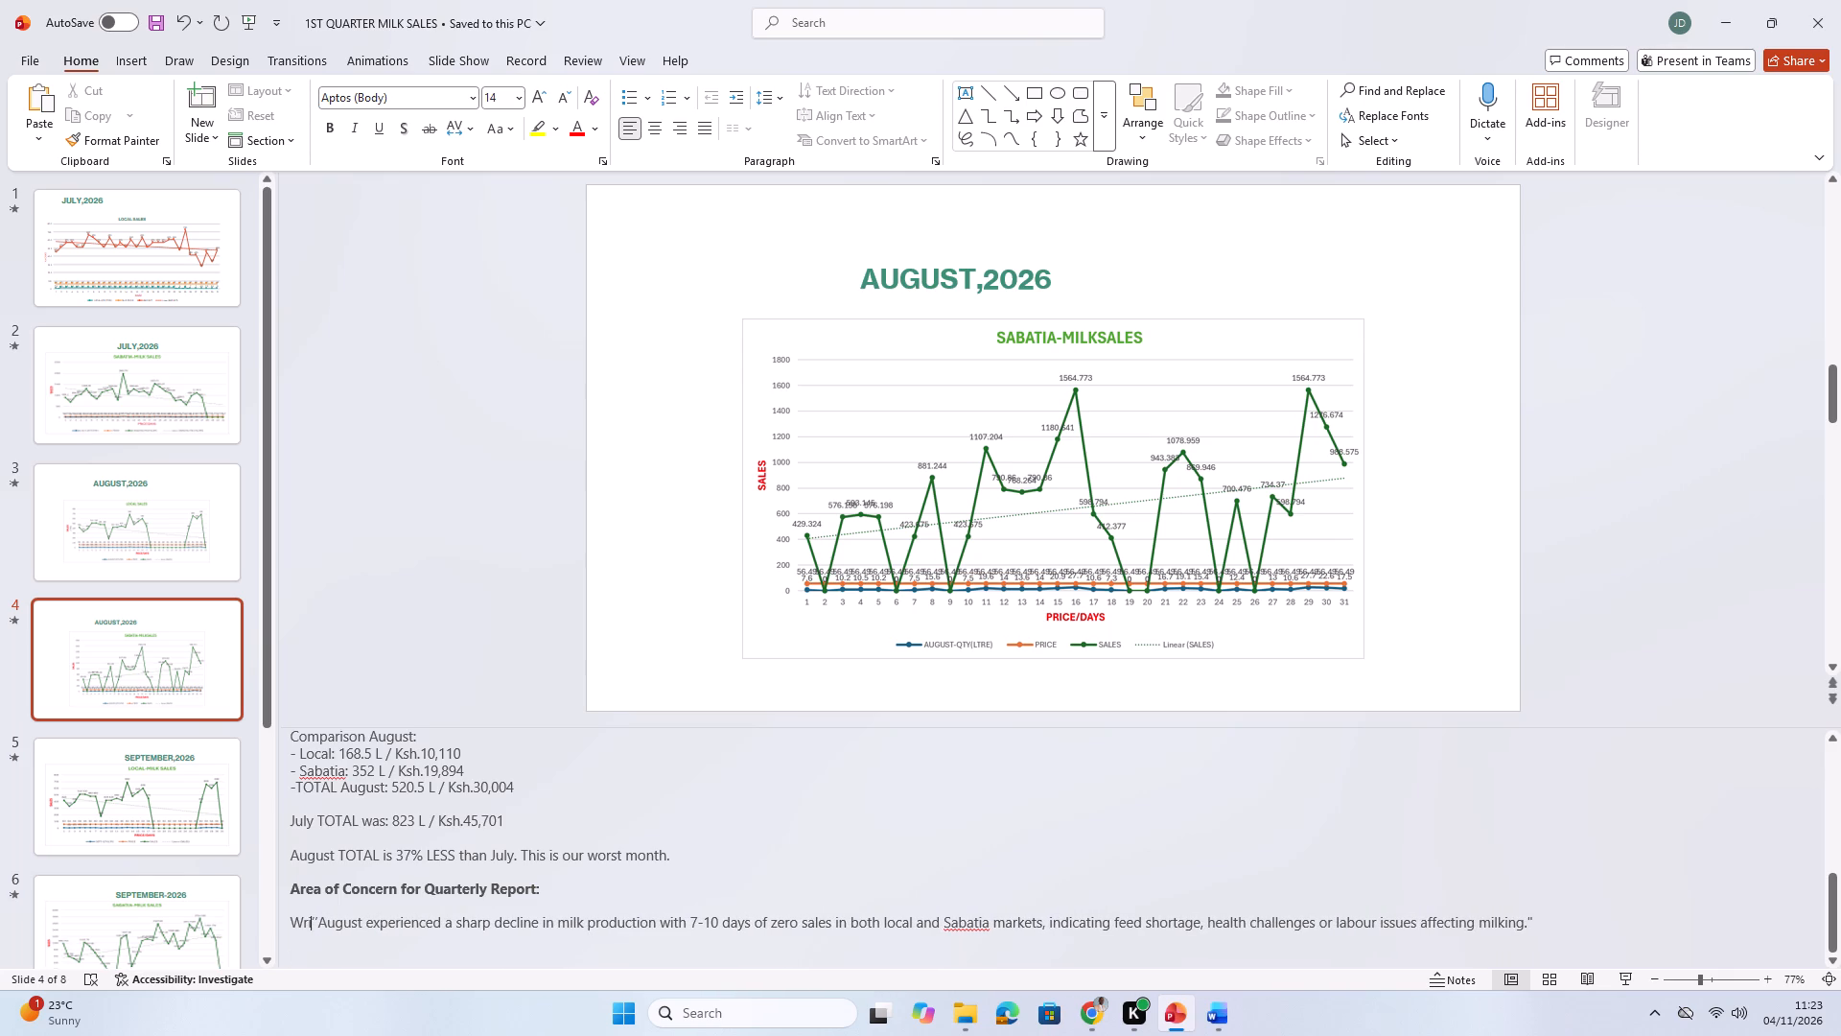
key("BackSpace")
key("BackSpace")
key("BackSpace")
key("BackSpace")
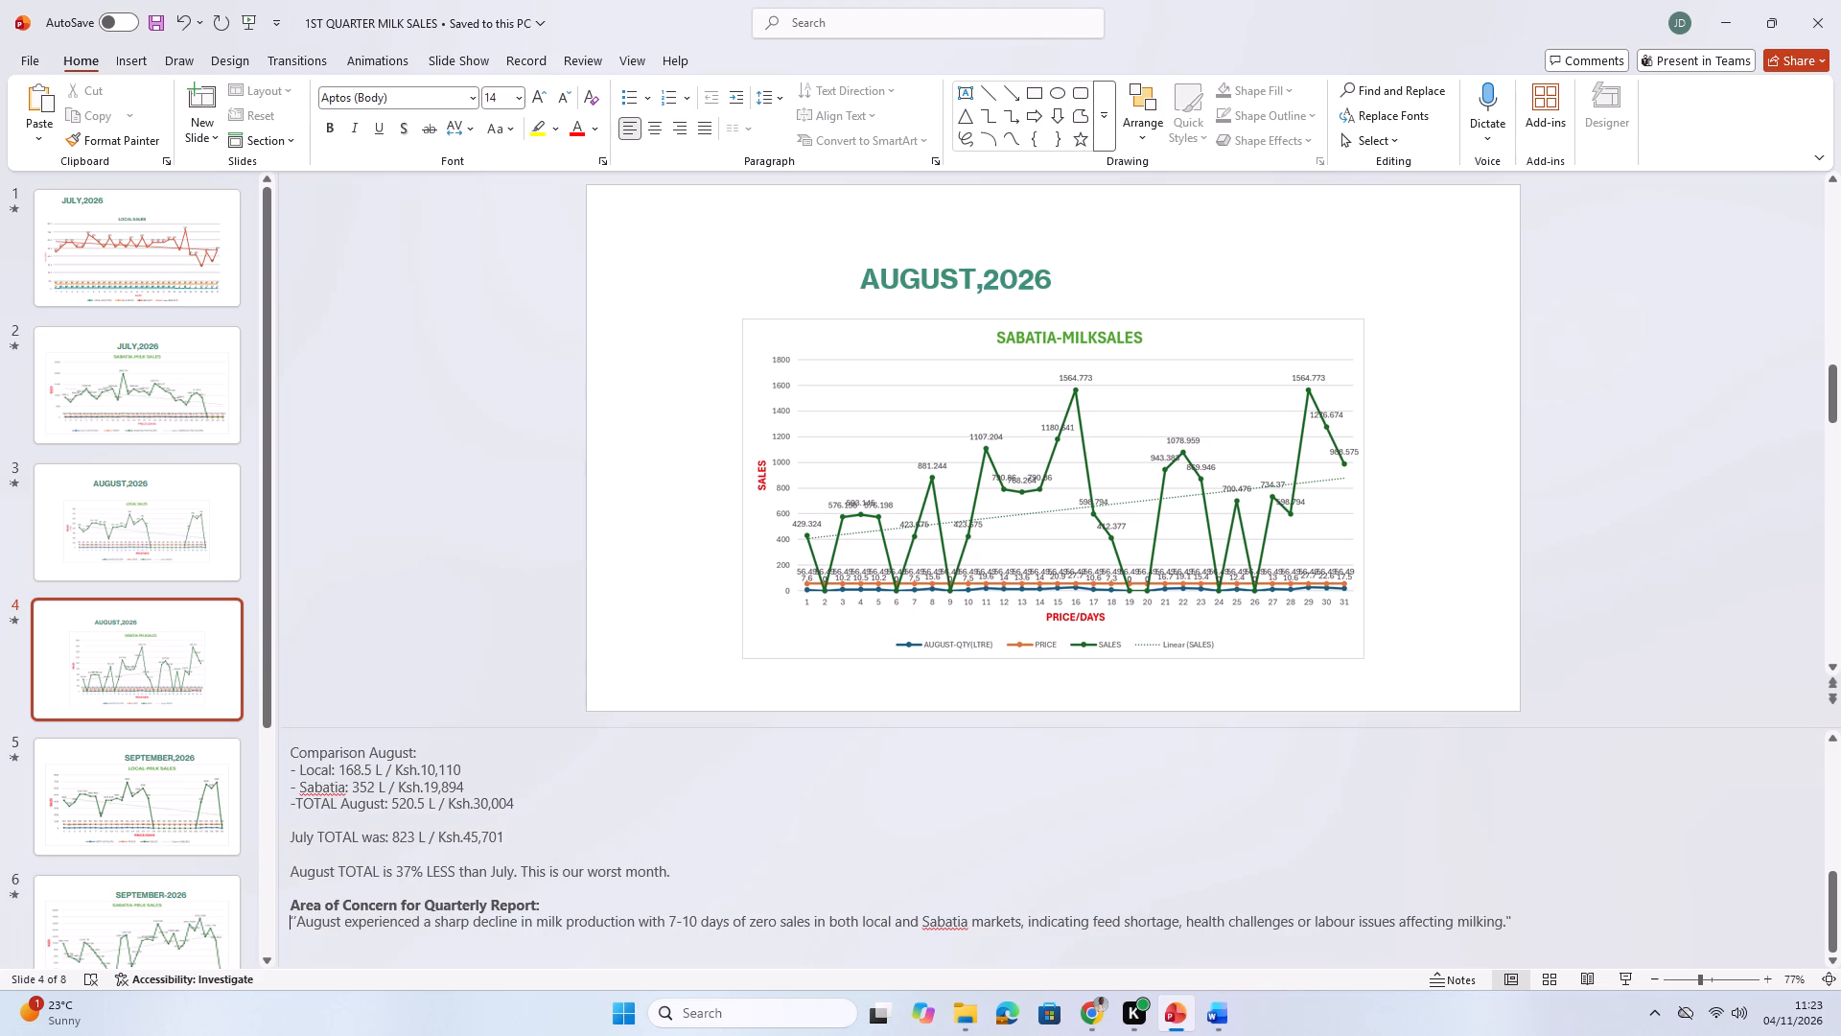
Remove the opening and closing quotation marks around the statement about August's sharp decline in milk production.
left_click(297, 919)
key("BackSpace")
key("BackSpace")
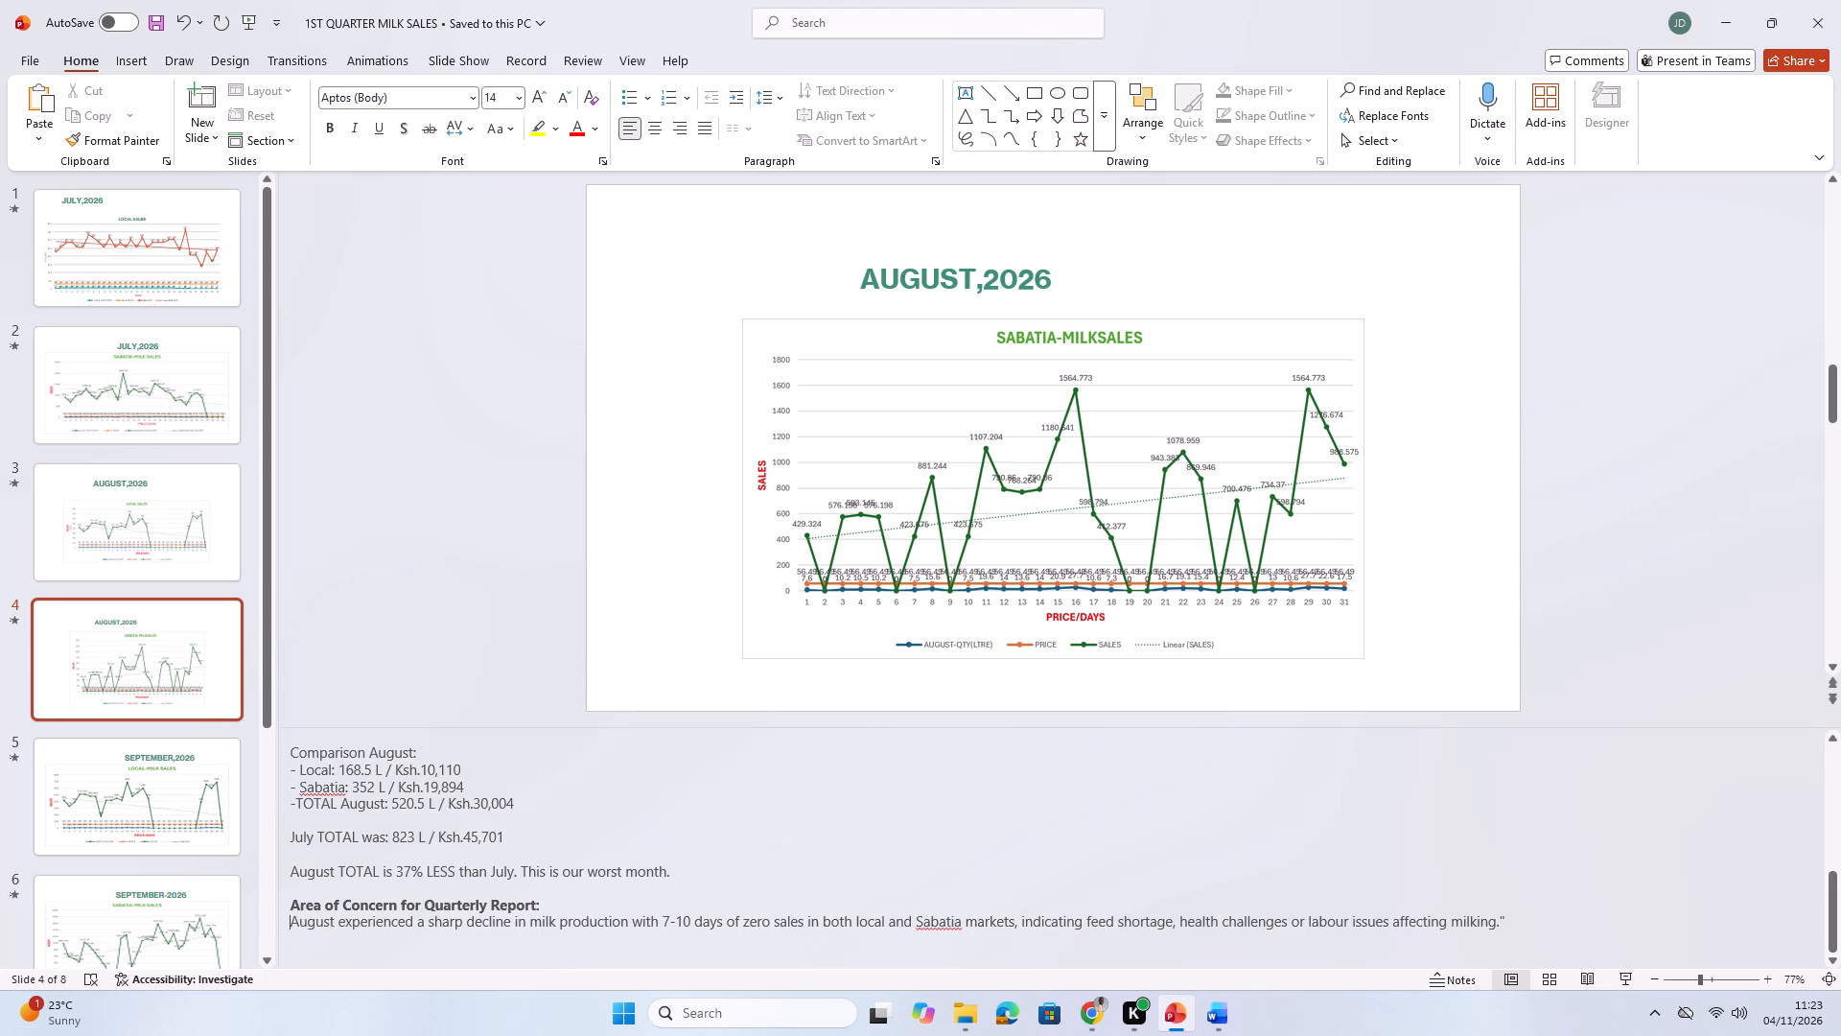
left_click(1509, 914)
key("BackSpace")
scroll(990, 901, "down", 3)
scroll(339, 809, "up", 4)
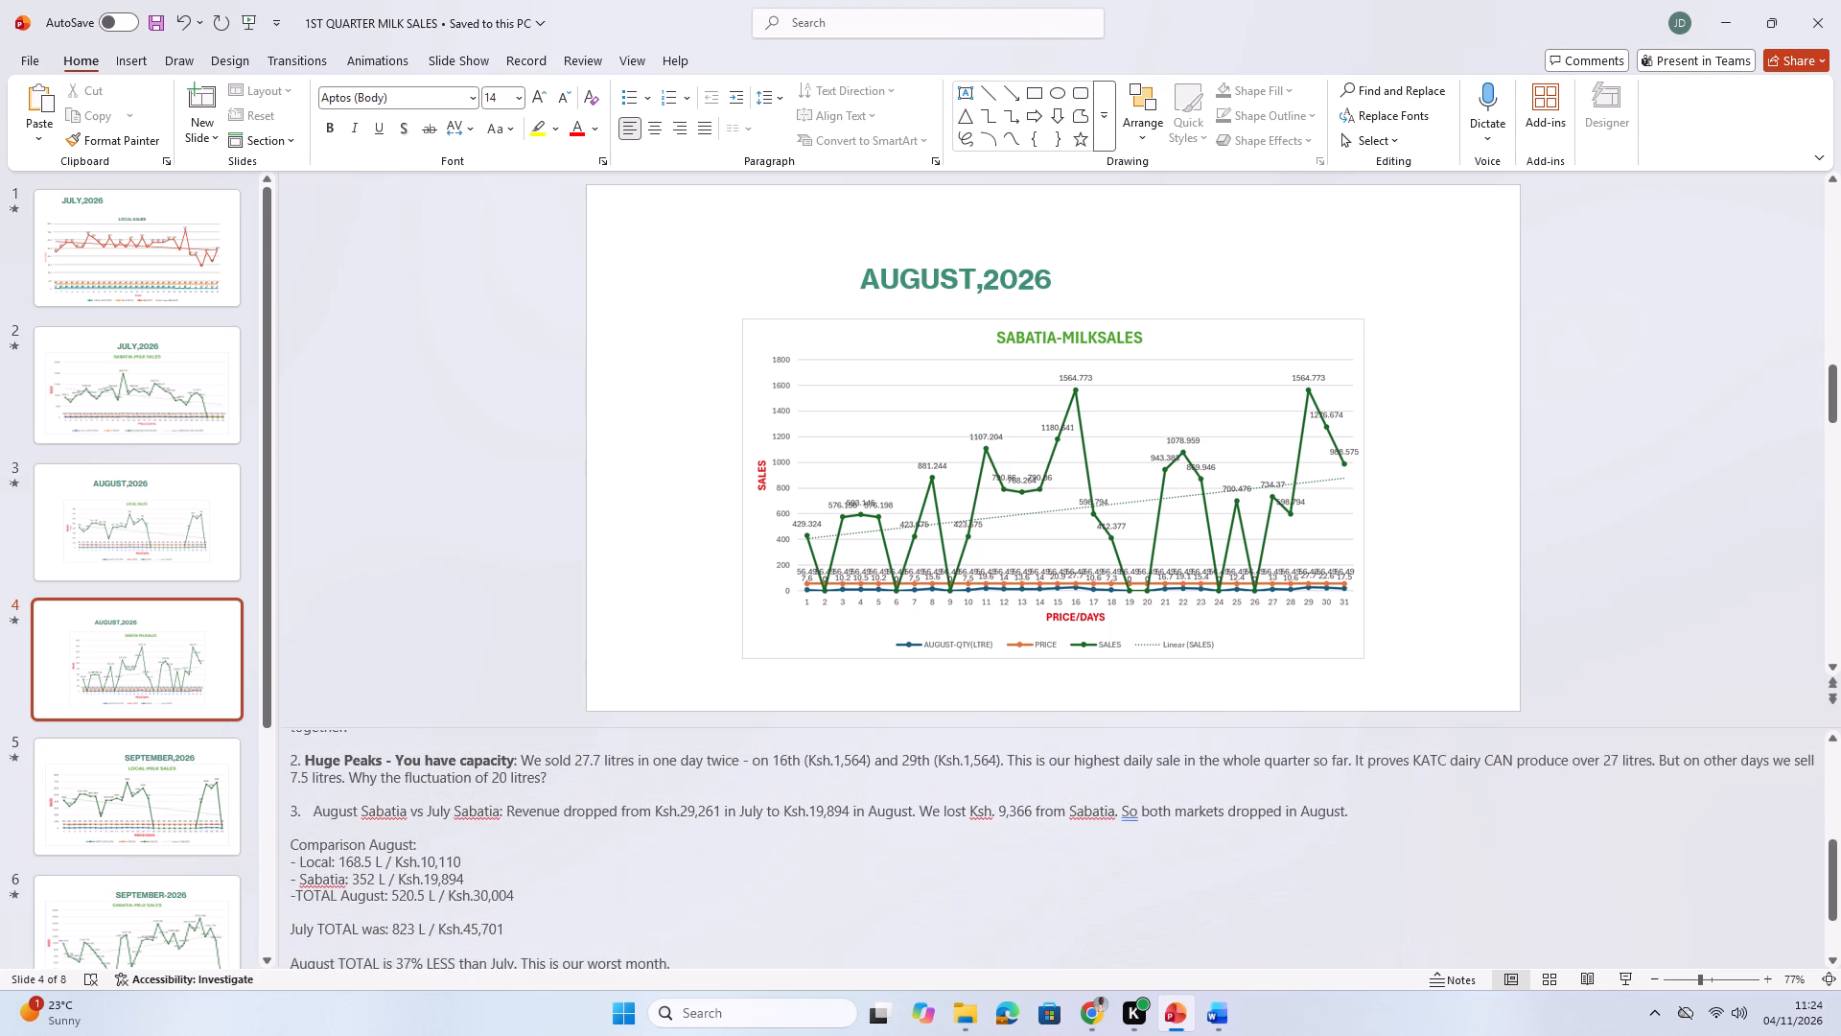
scroll(340, 802, "up", 9)
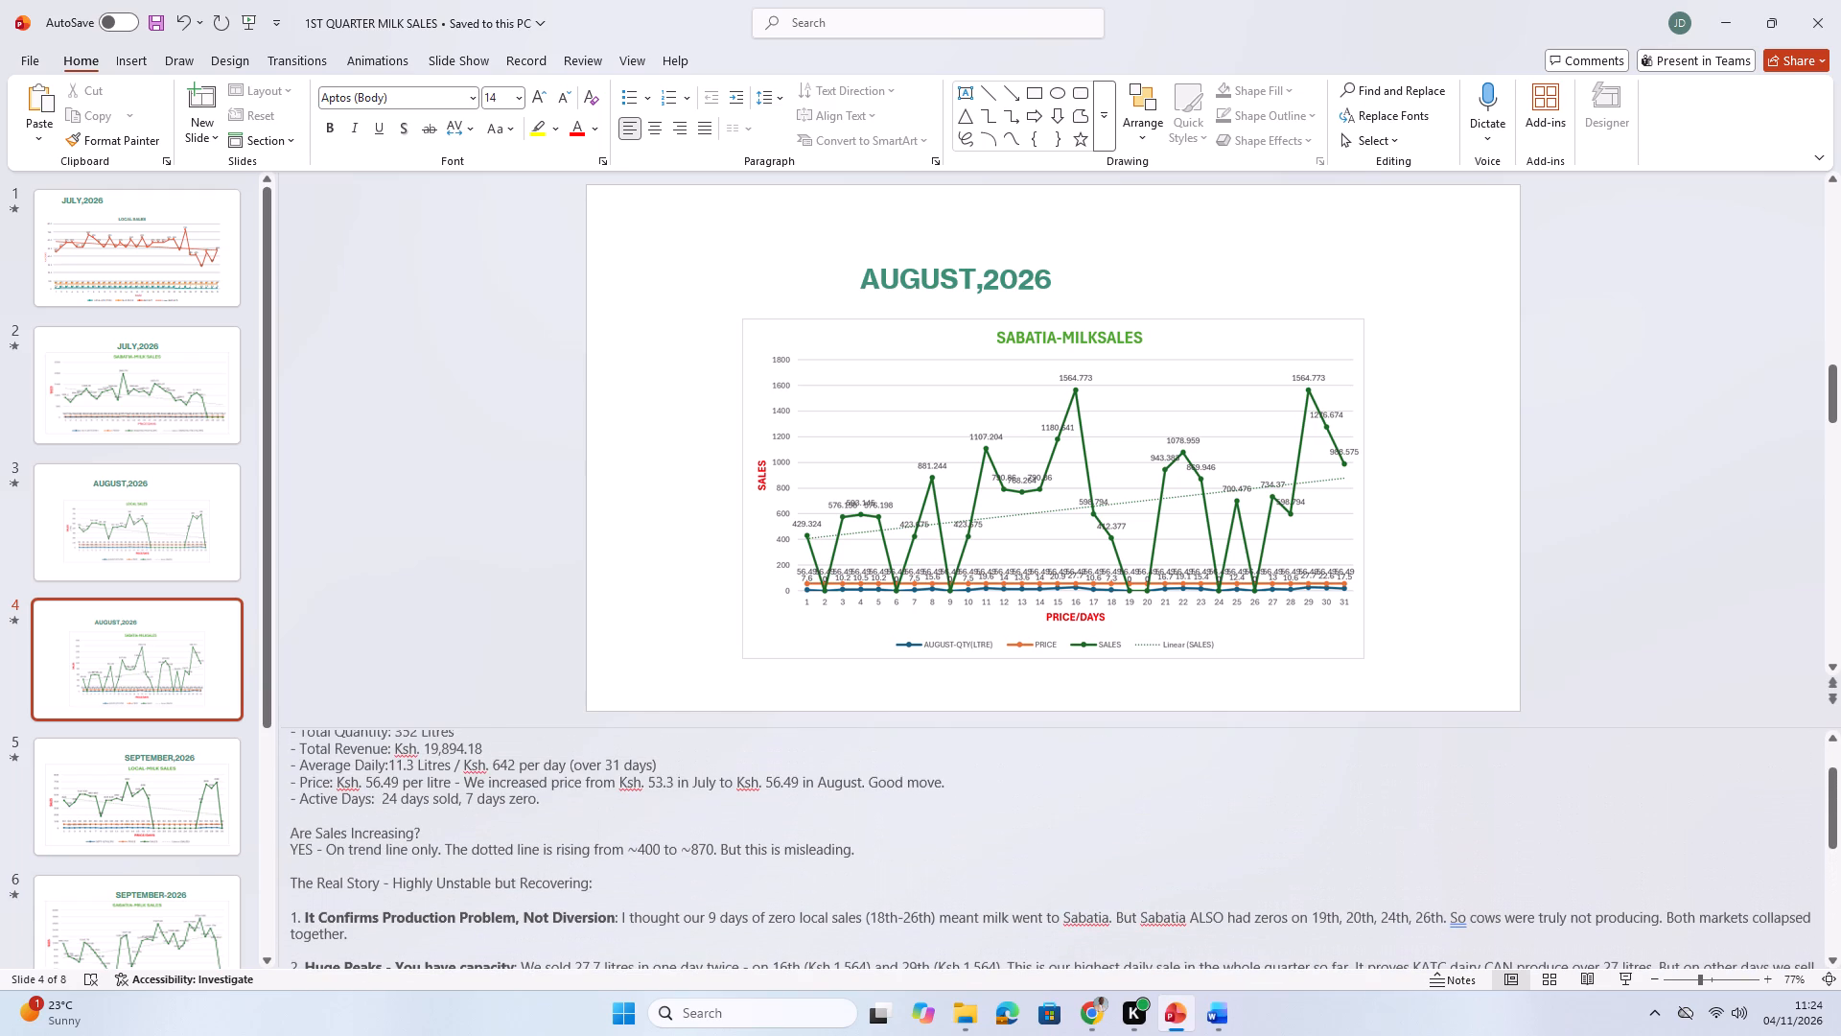
left_click_drag(433, 833, 304, 830)
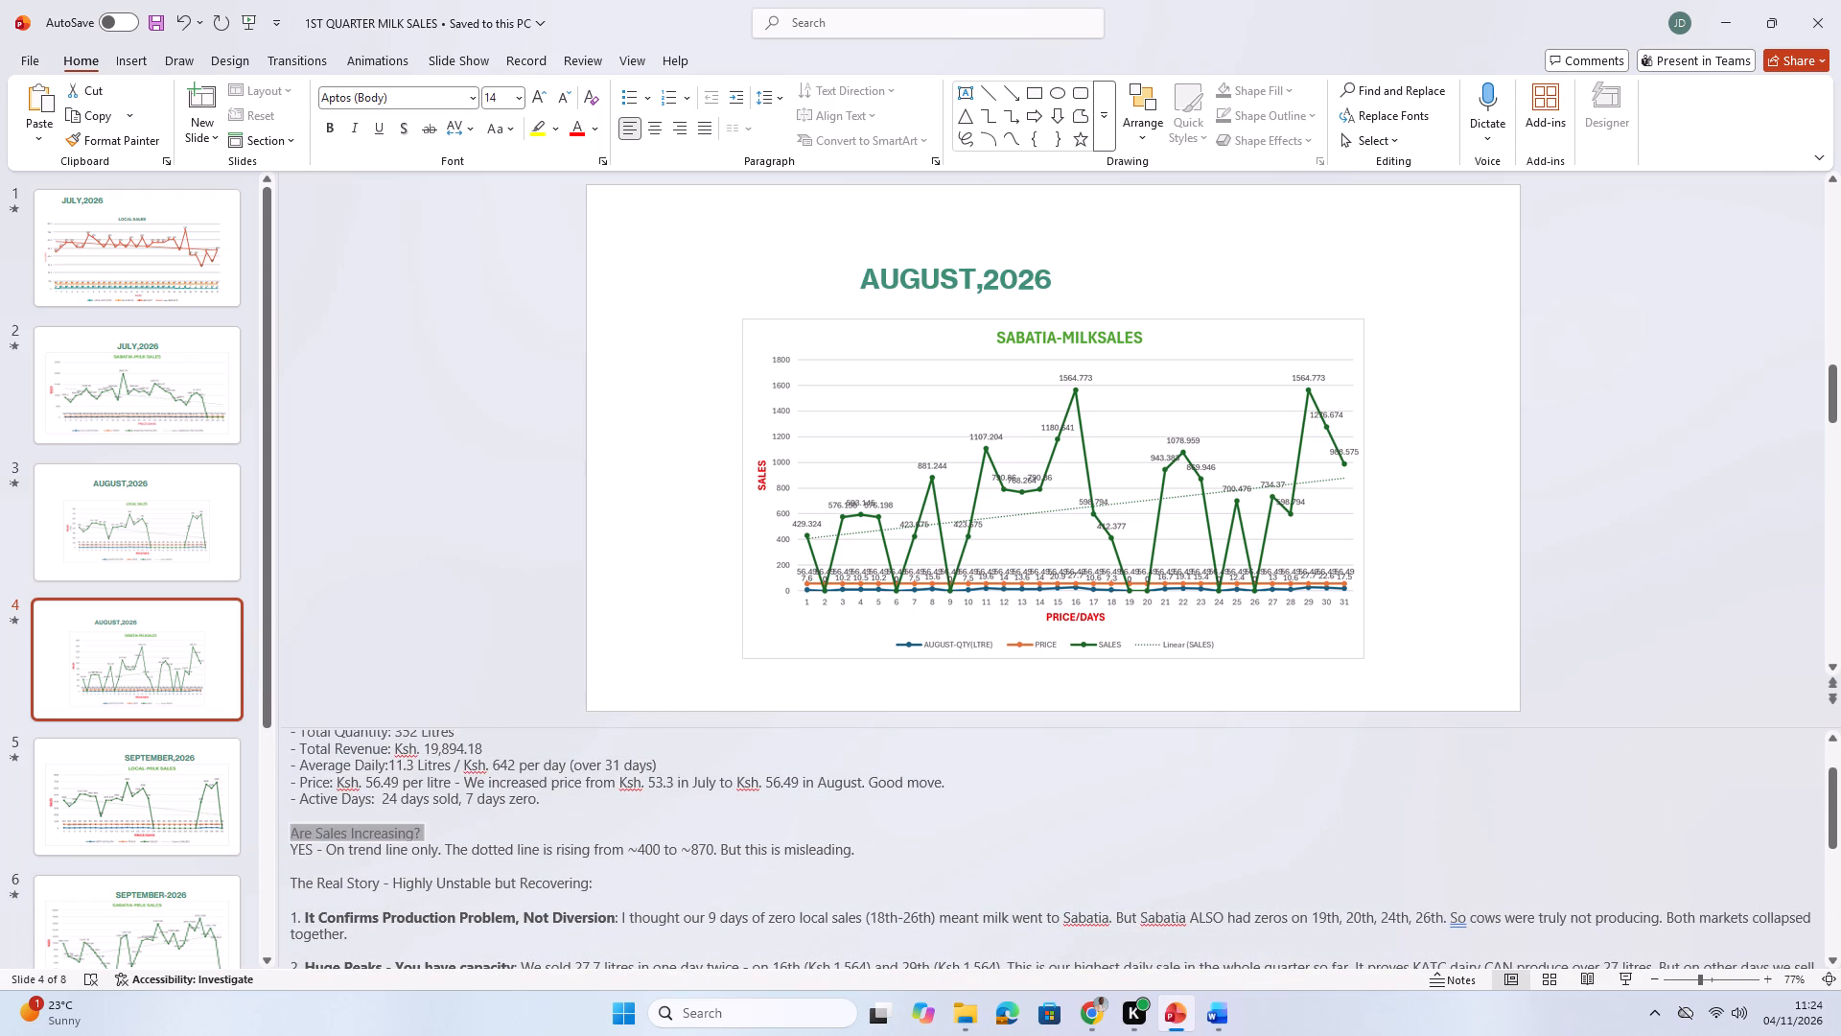
left_click_drag(304, 830, 302, 829)
left_click(311, 800)
left_click(422, 867)
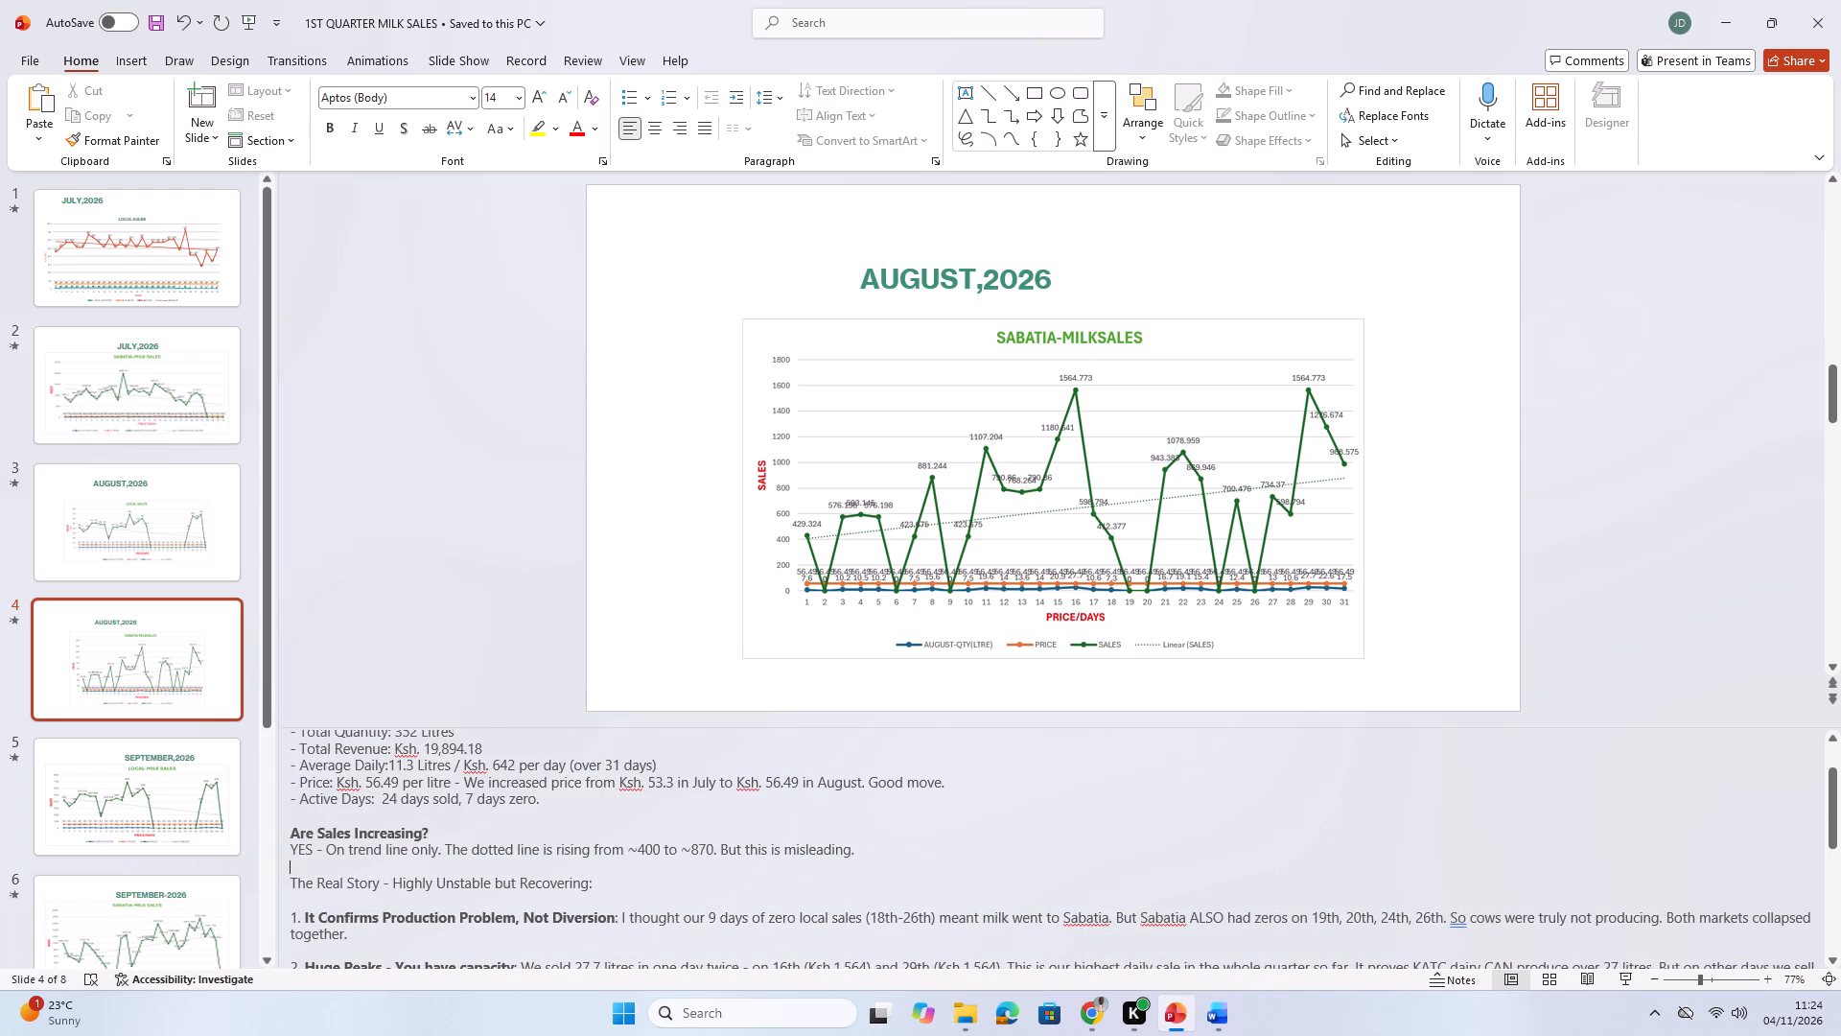
Make the phrase "37% LESS" in the August total line bold and apply the red font colour.
scroll(419, 869, "up", 5)
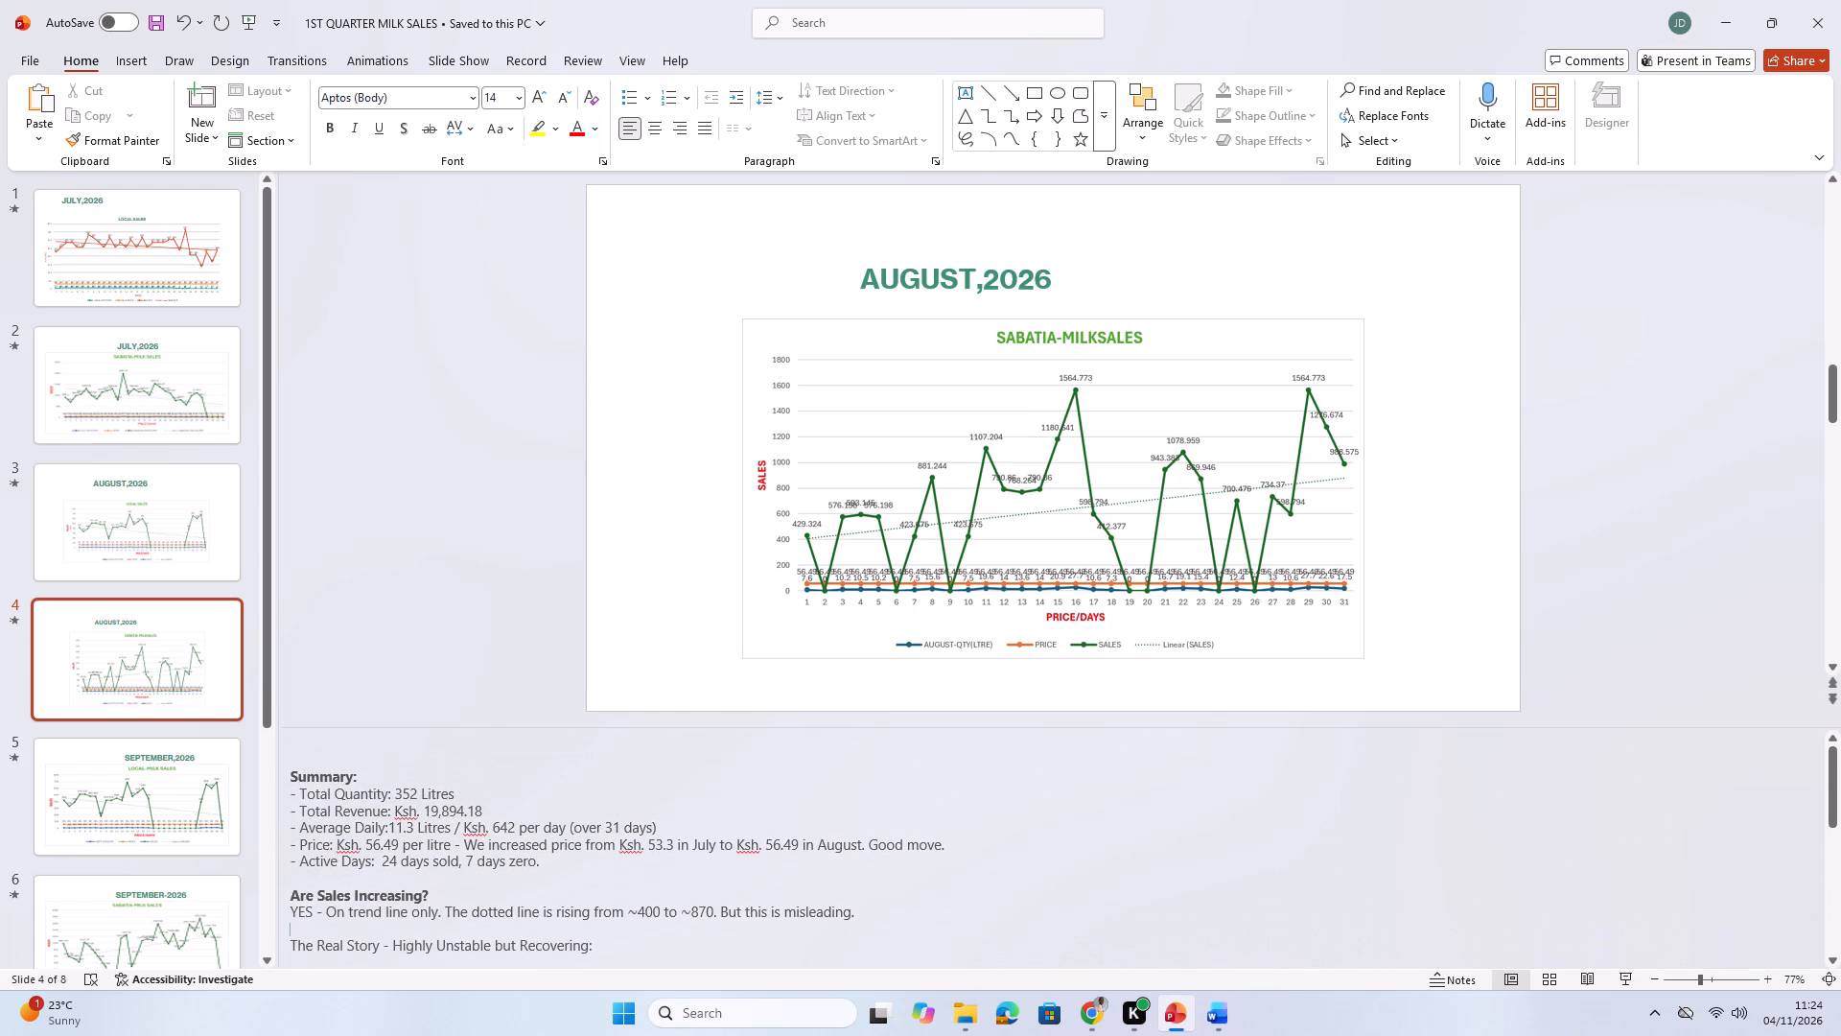
scroll(419, 869, "down", 10)
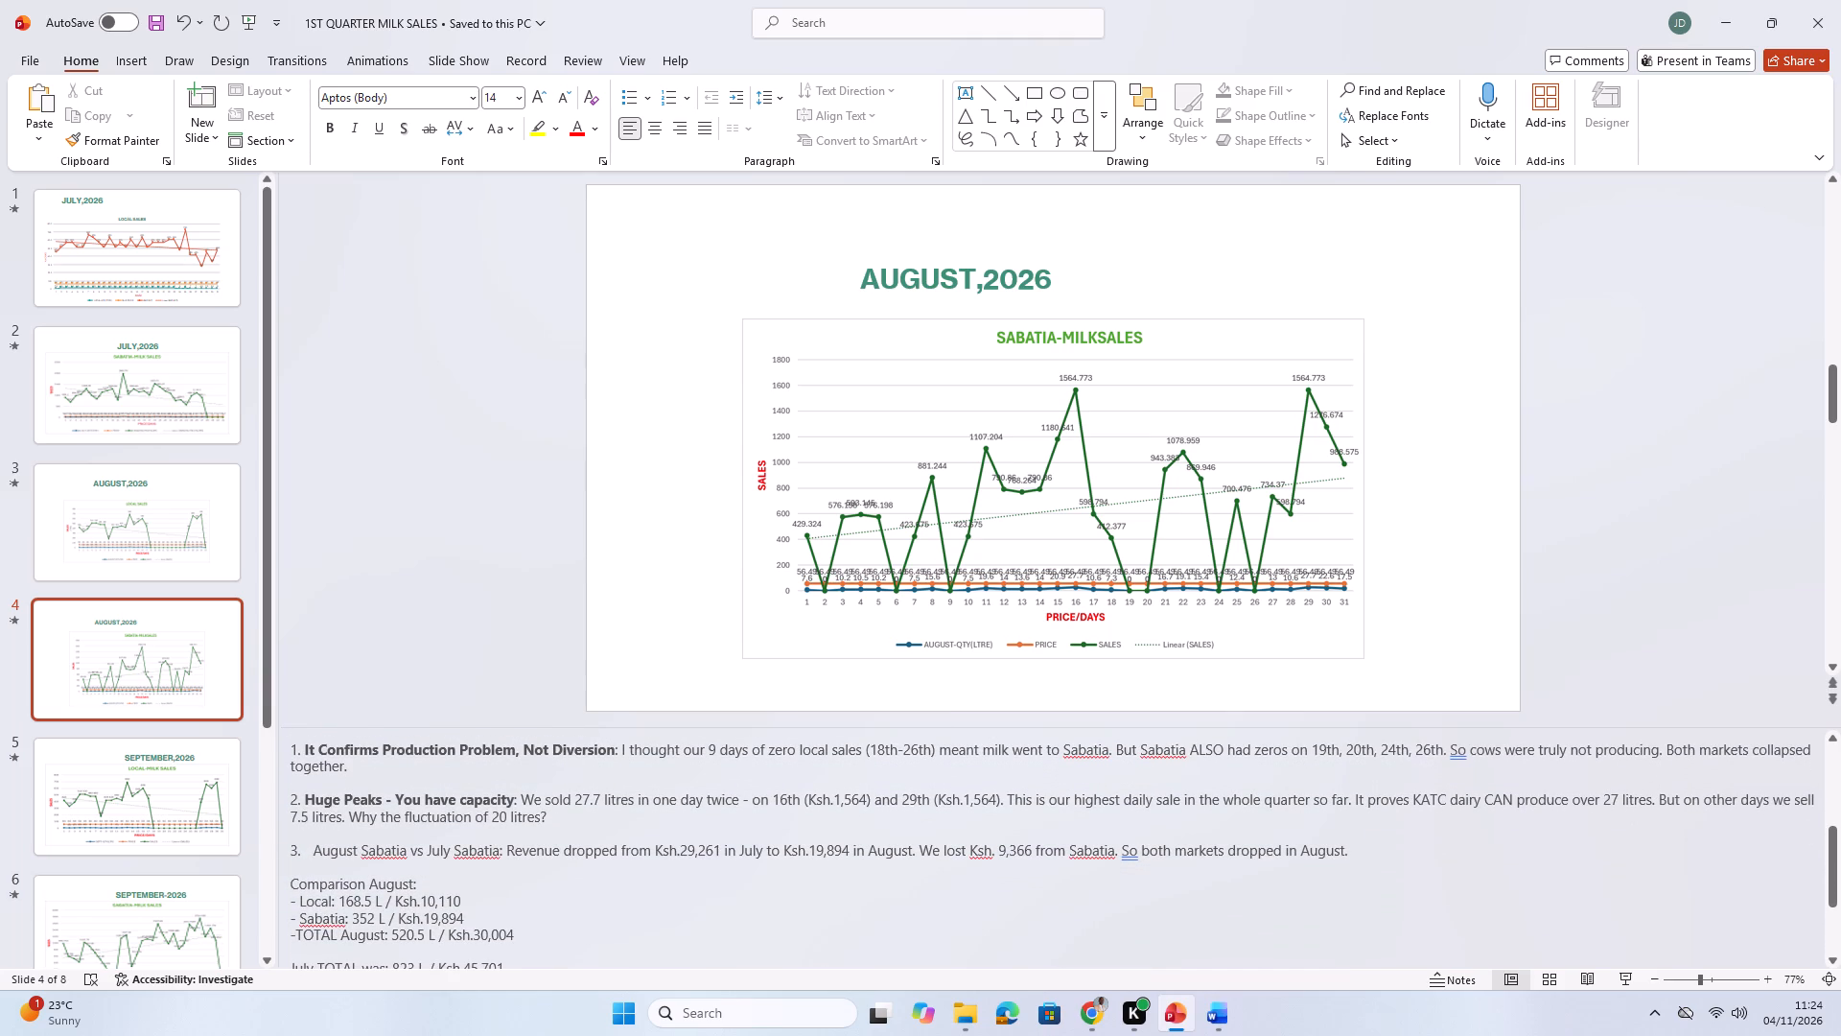
scroll(419, 868, "down", 5)
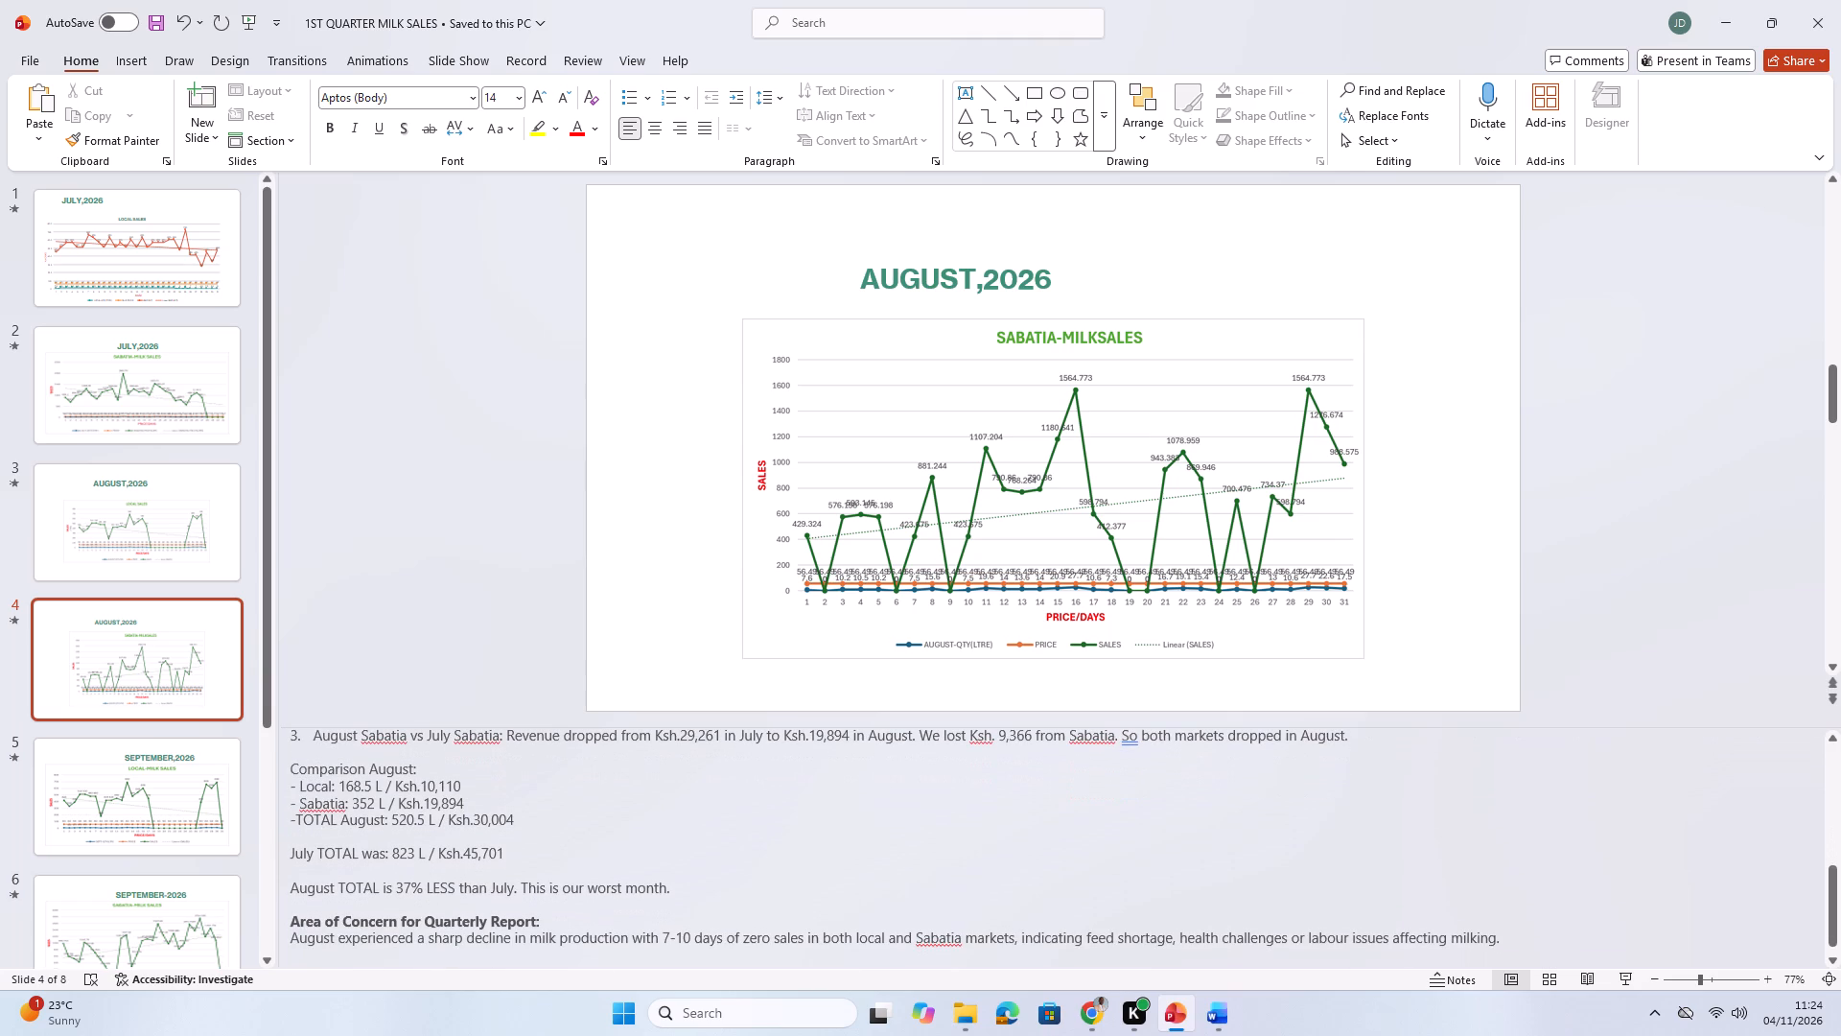
scroll(419, 871, "down", 3)
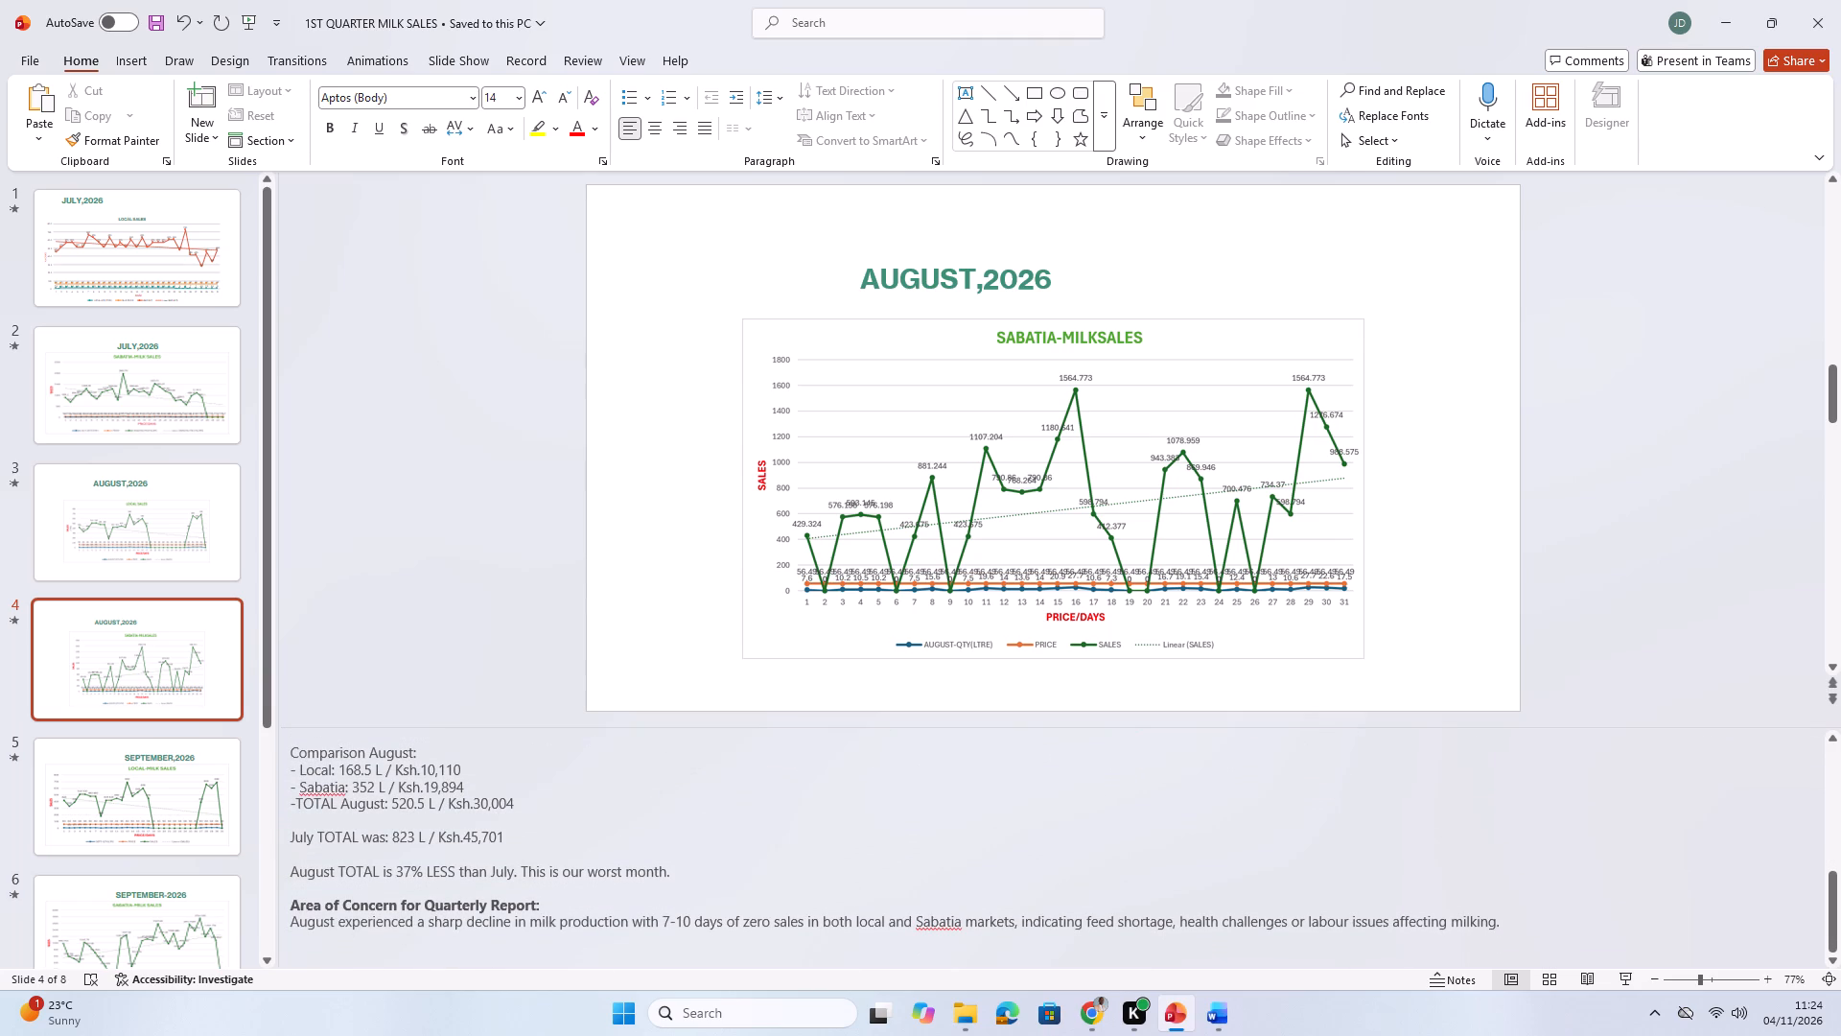
left_click_drag(396, 874, 445, 873)
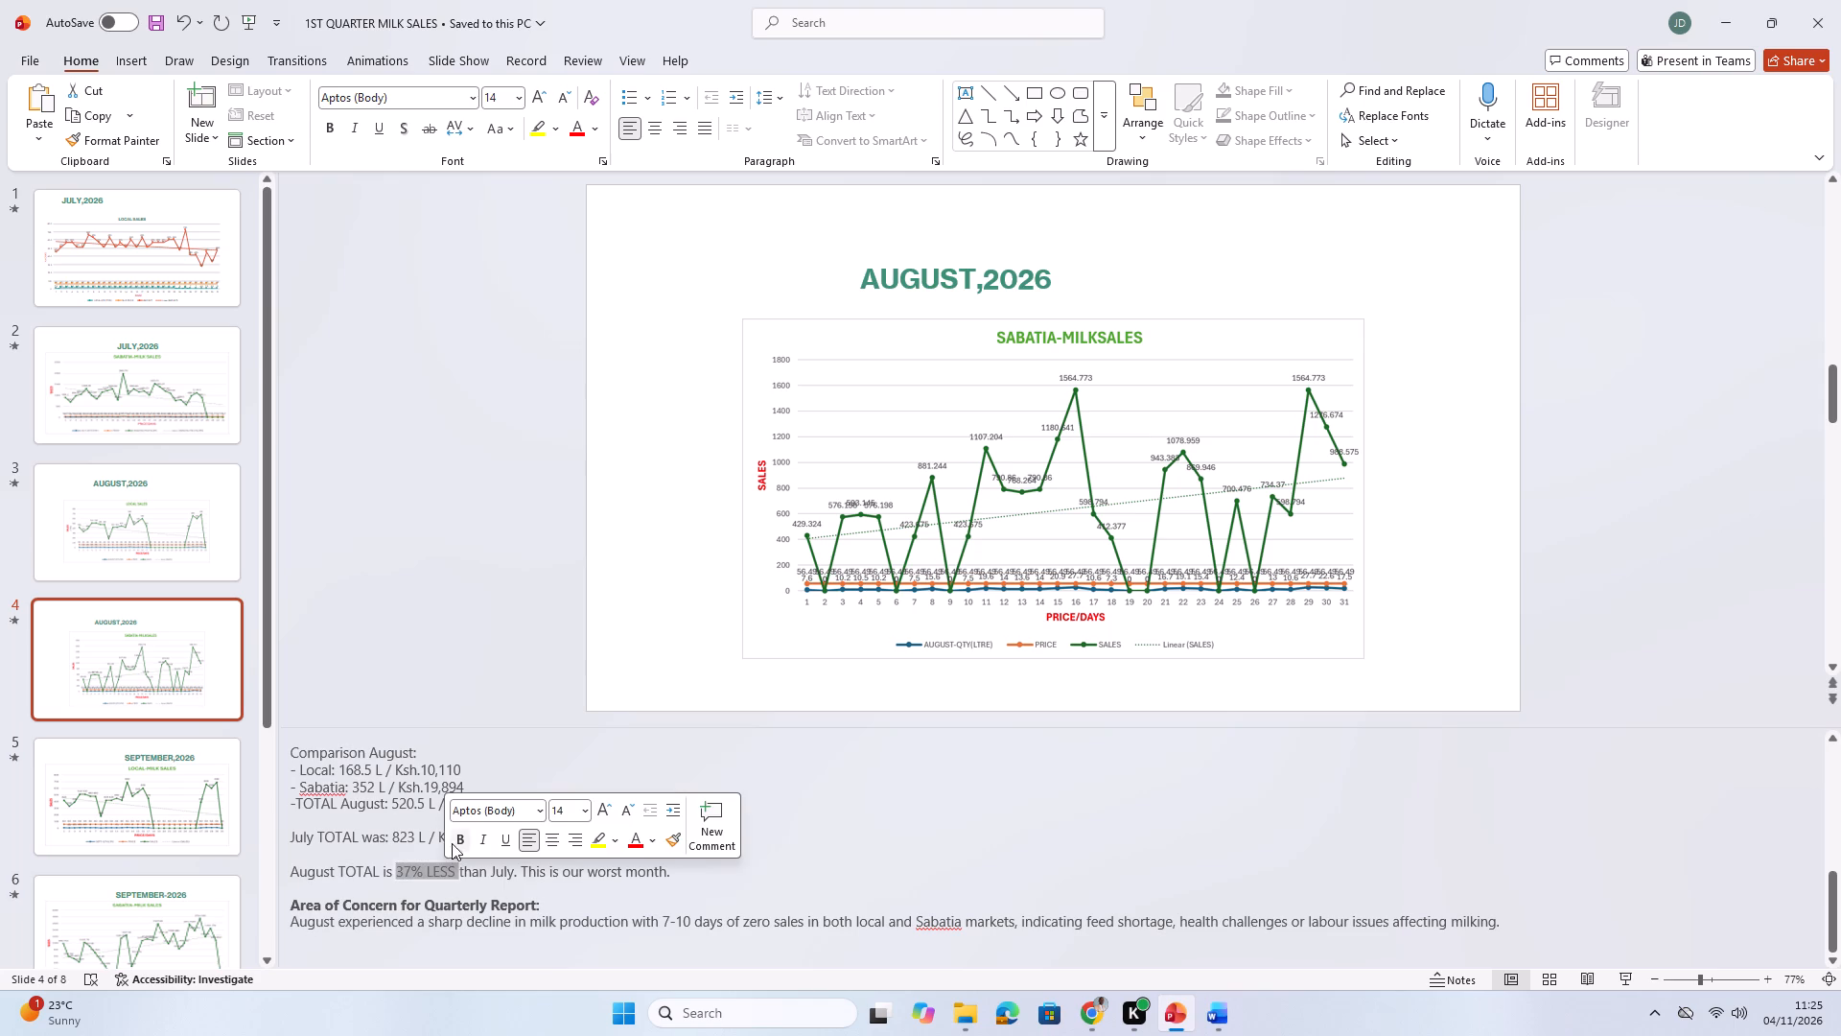
left_click(453, 840)
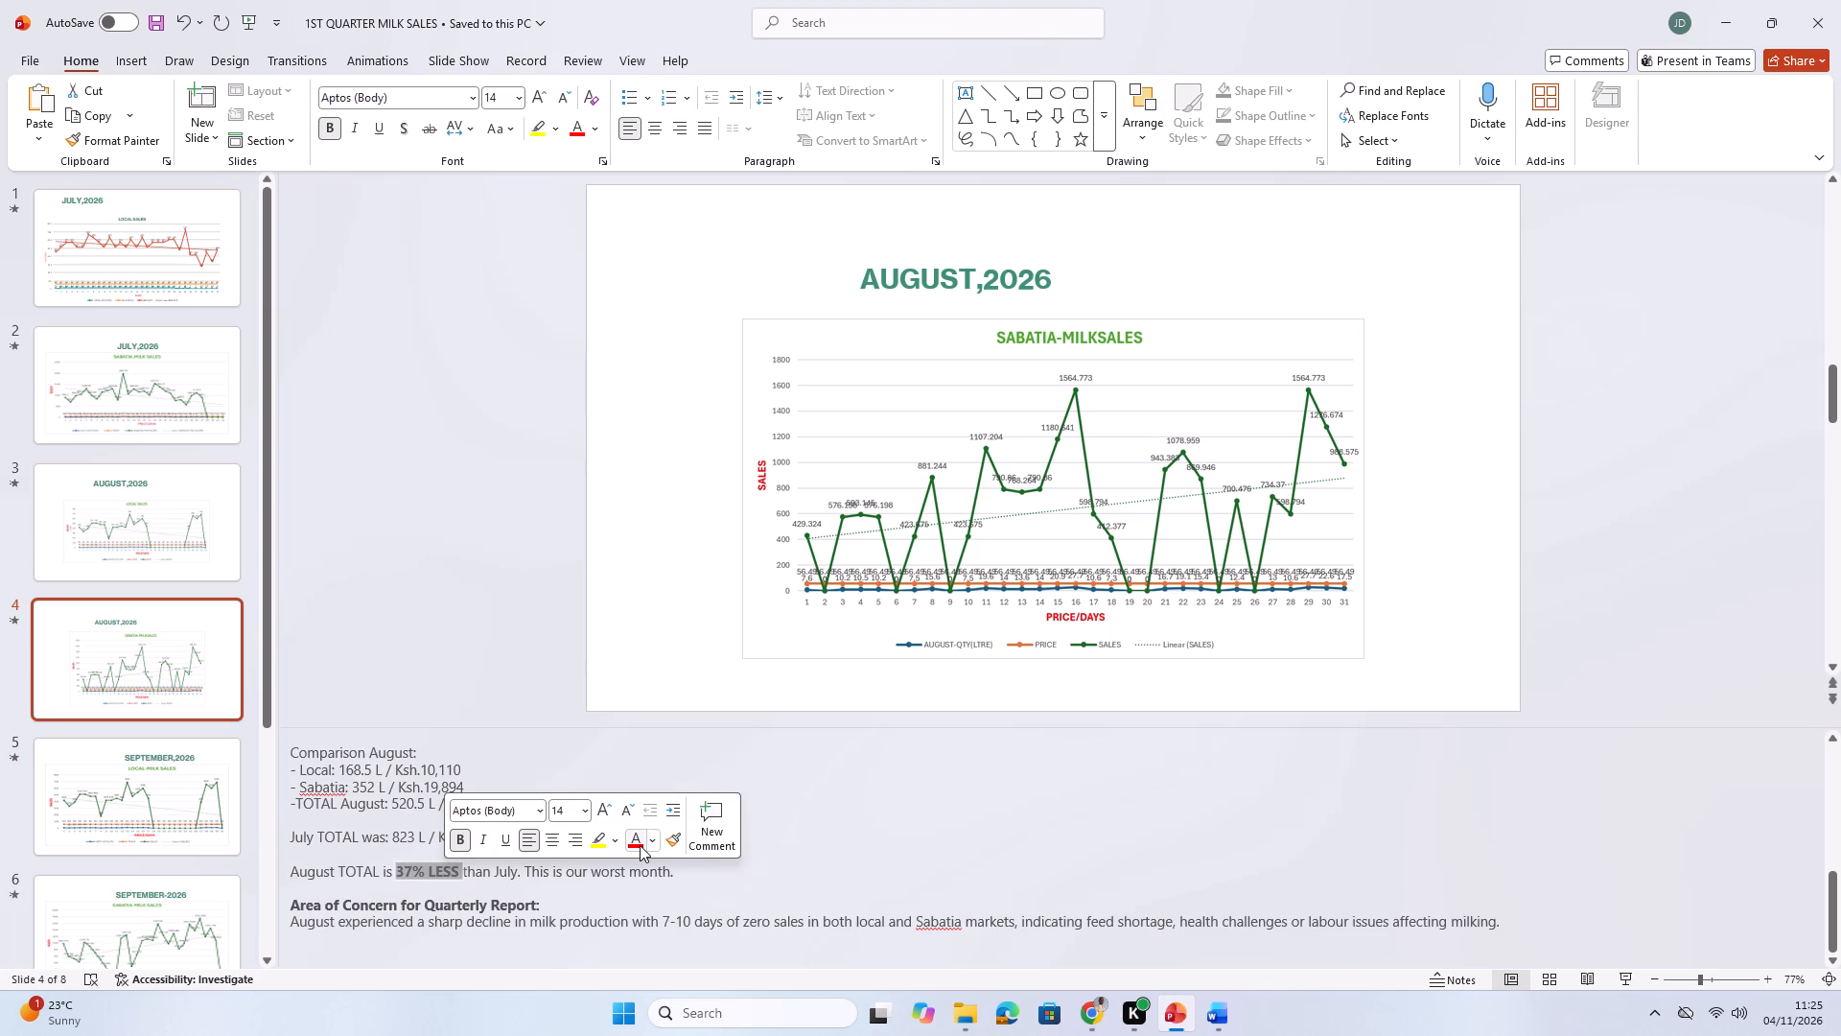
left_click(639, 845)
left_click(626, 892)
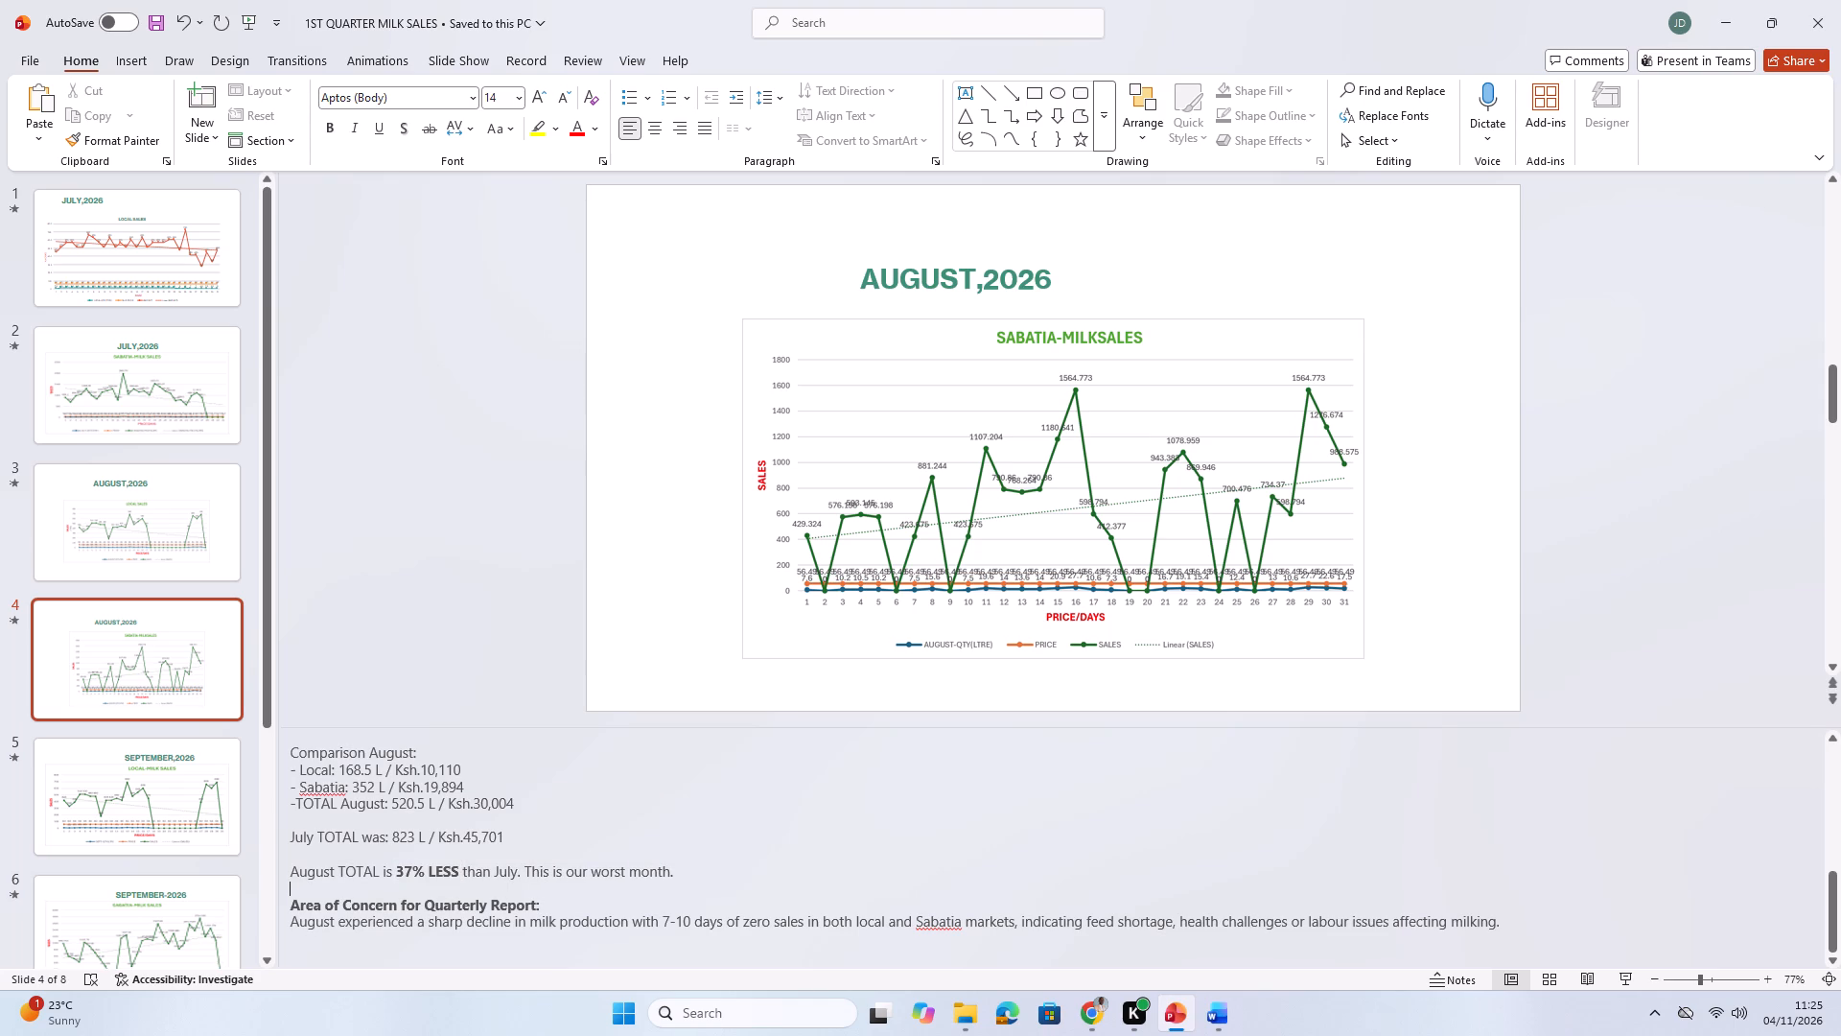
Go to the September local milk sales slide and bring up the available actions for its chart picture.
scroll(614, 792, "down", 2)
left_click(148, 790)
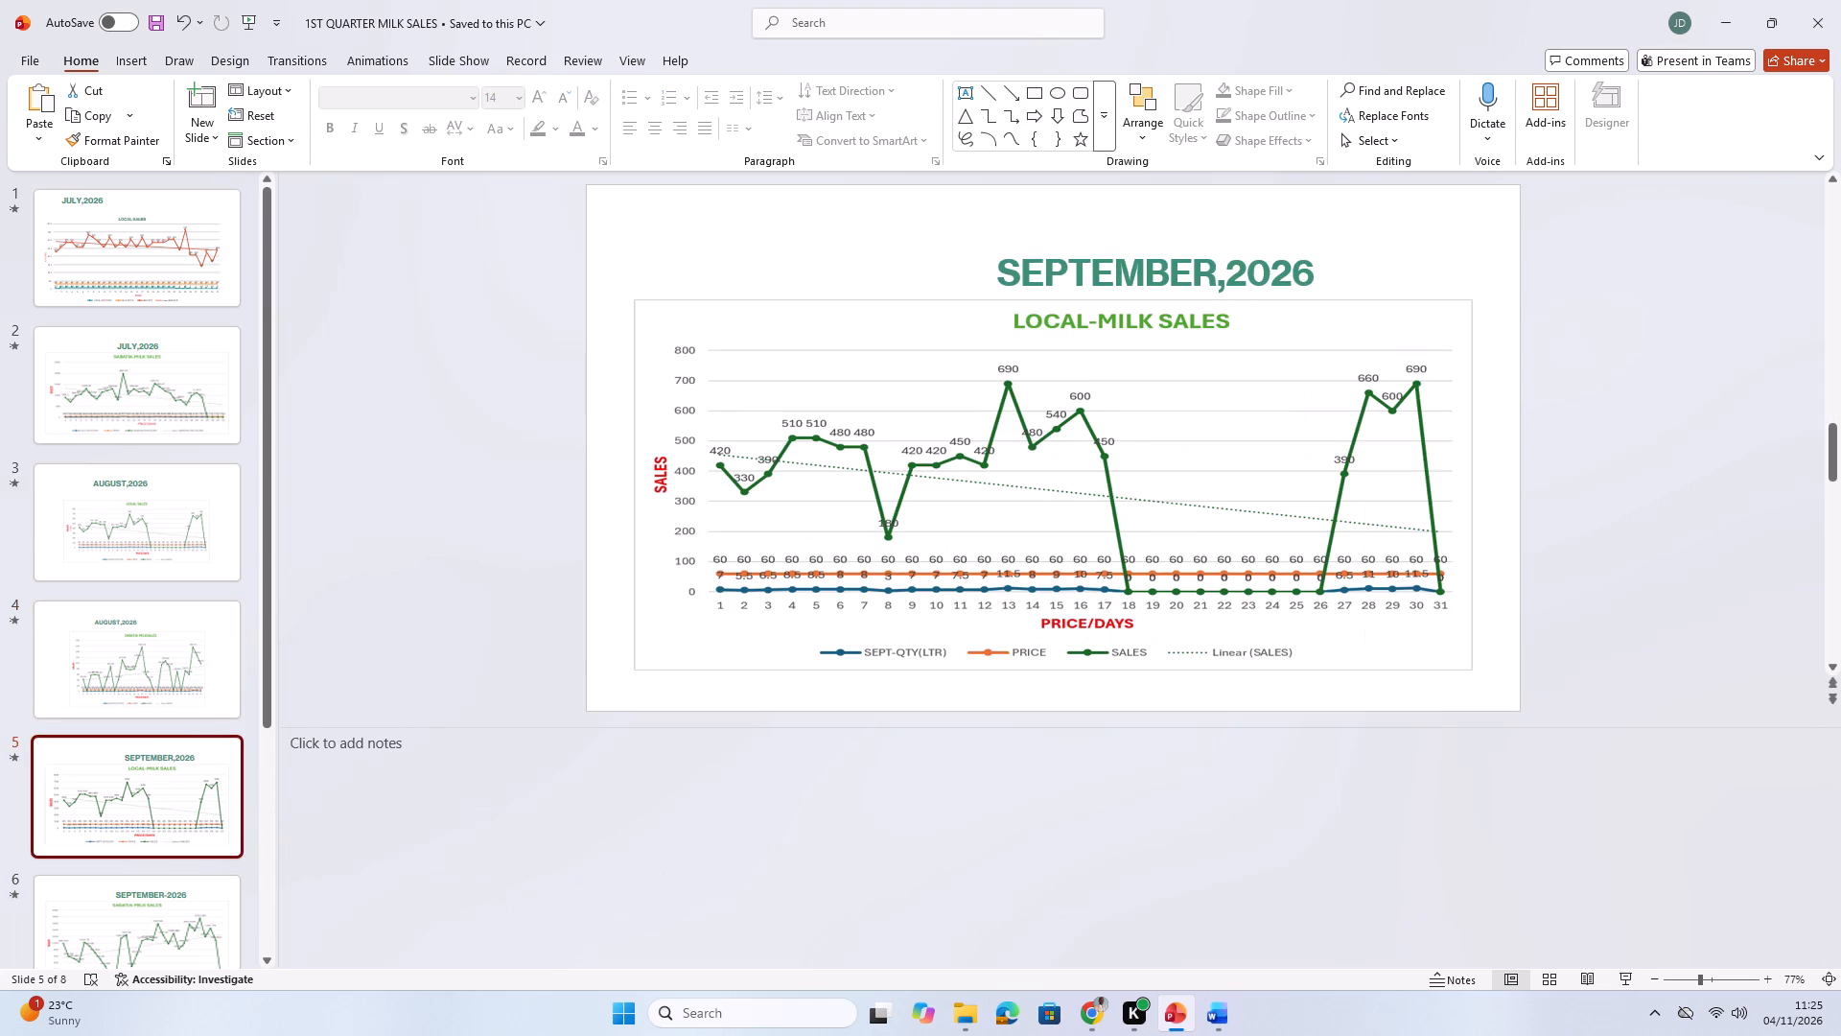
right_click(1001, 461)
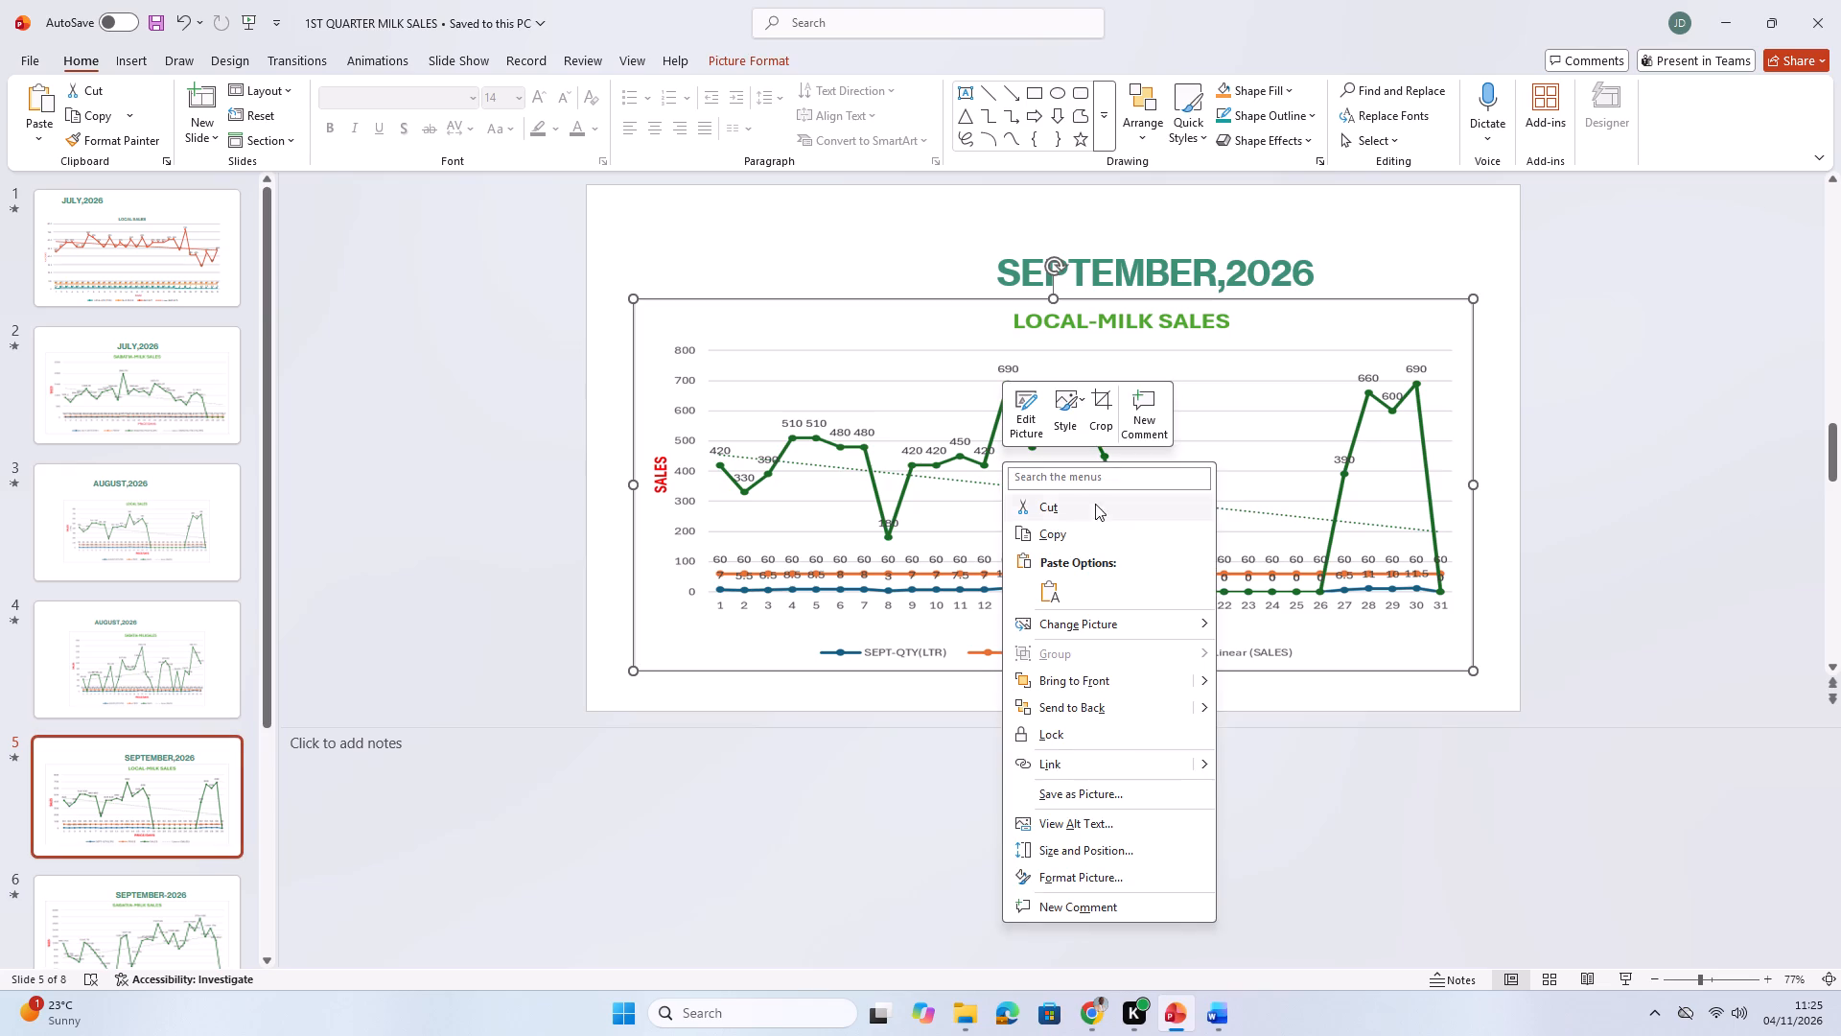
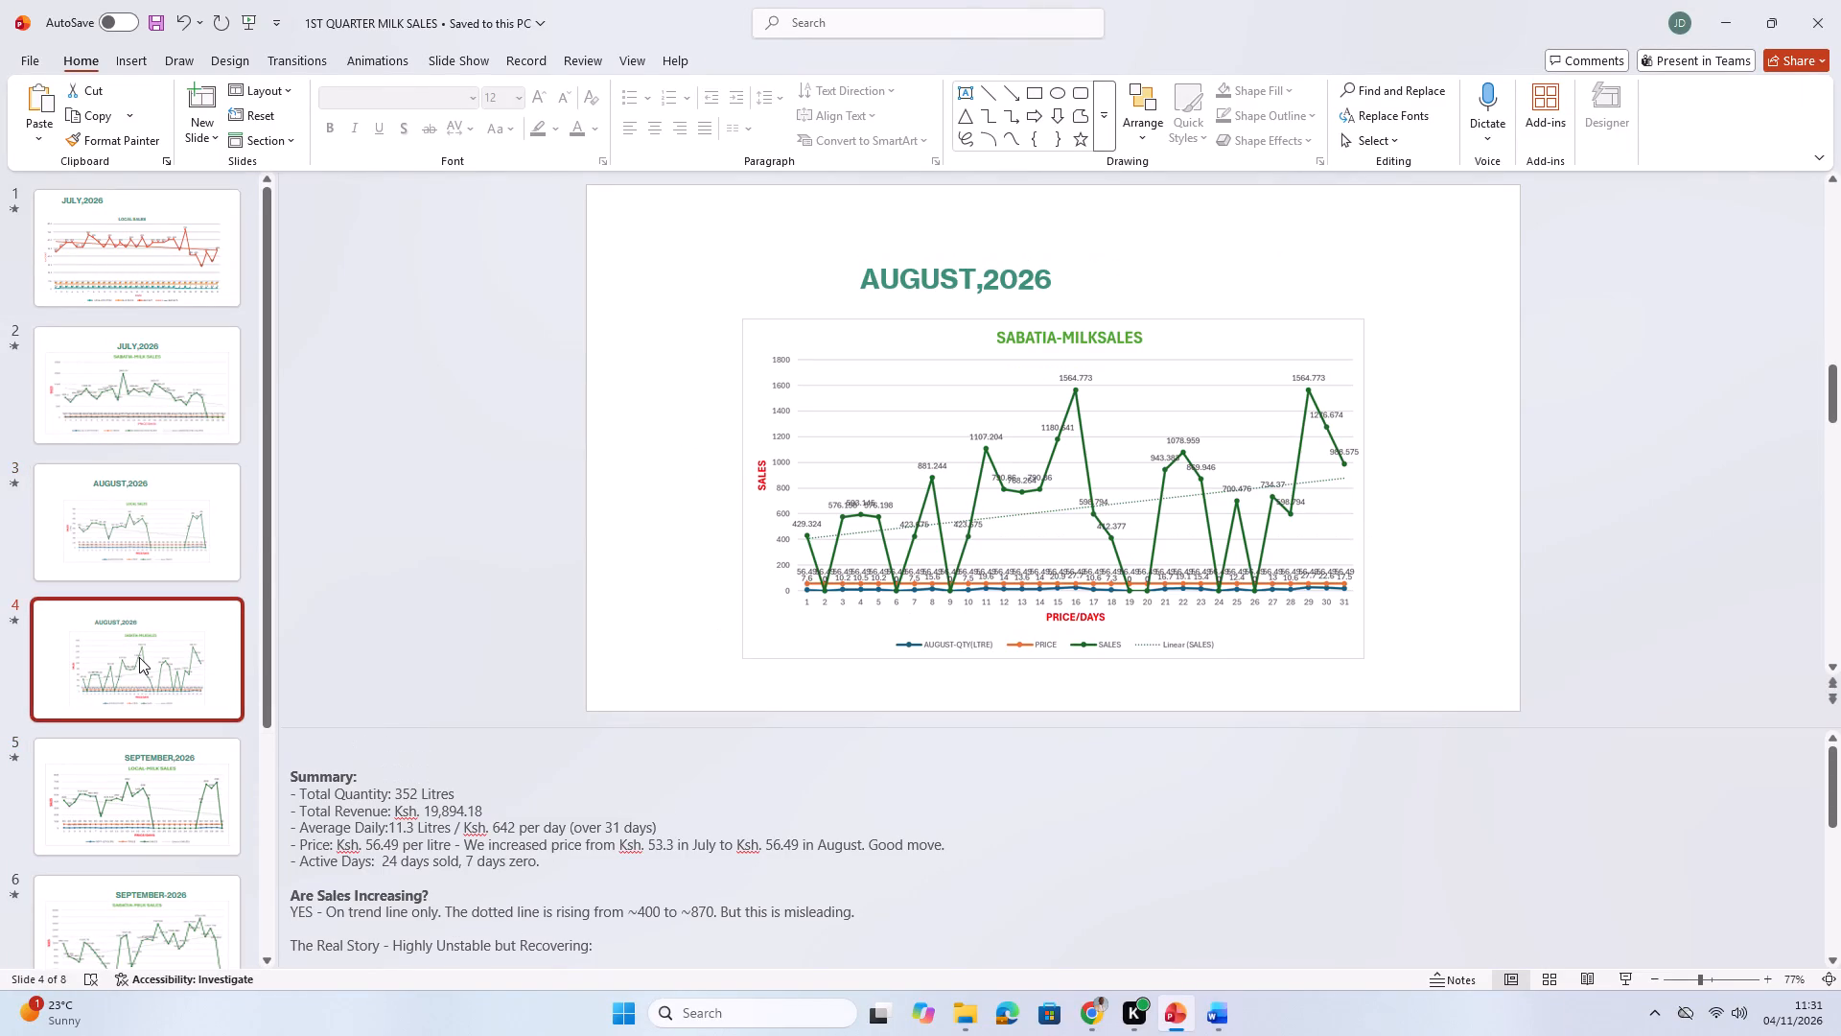
View the September local milk sales slide, and return to the August local sales slide to compare their charts.
scroll(140, 657, "down", 3)
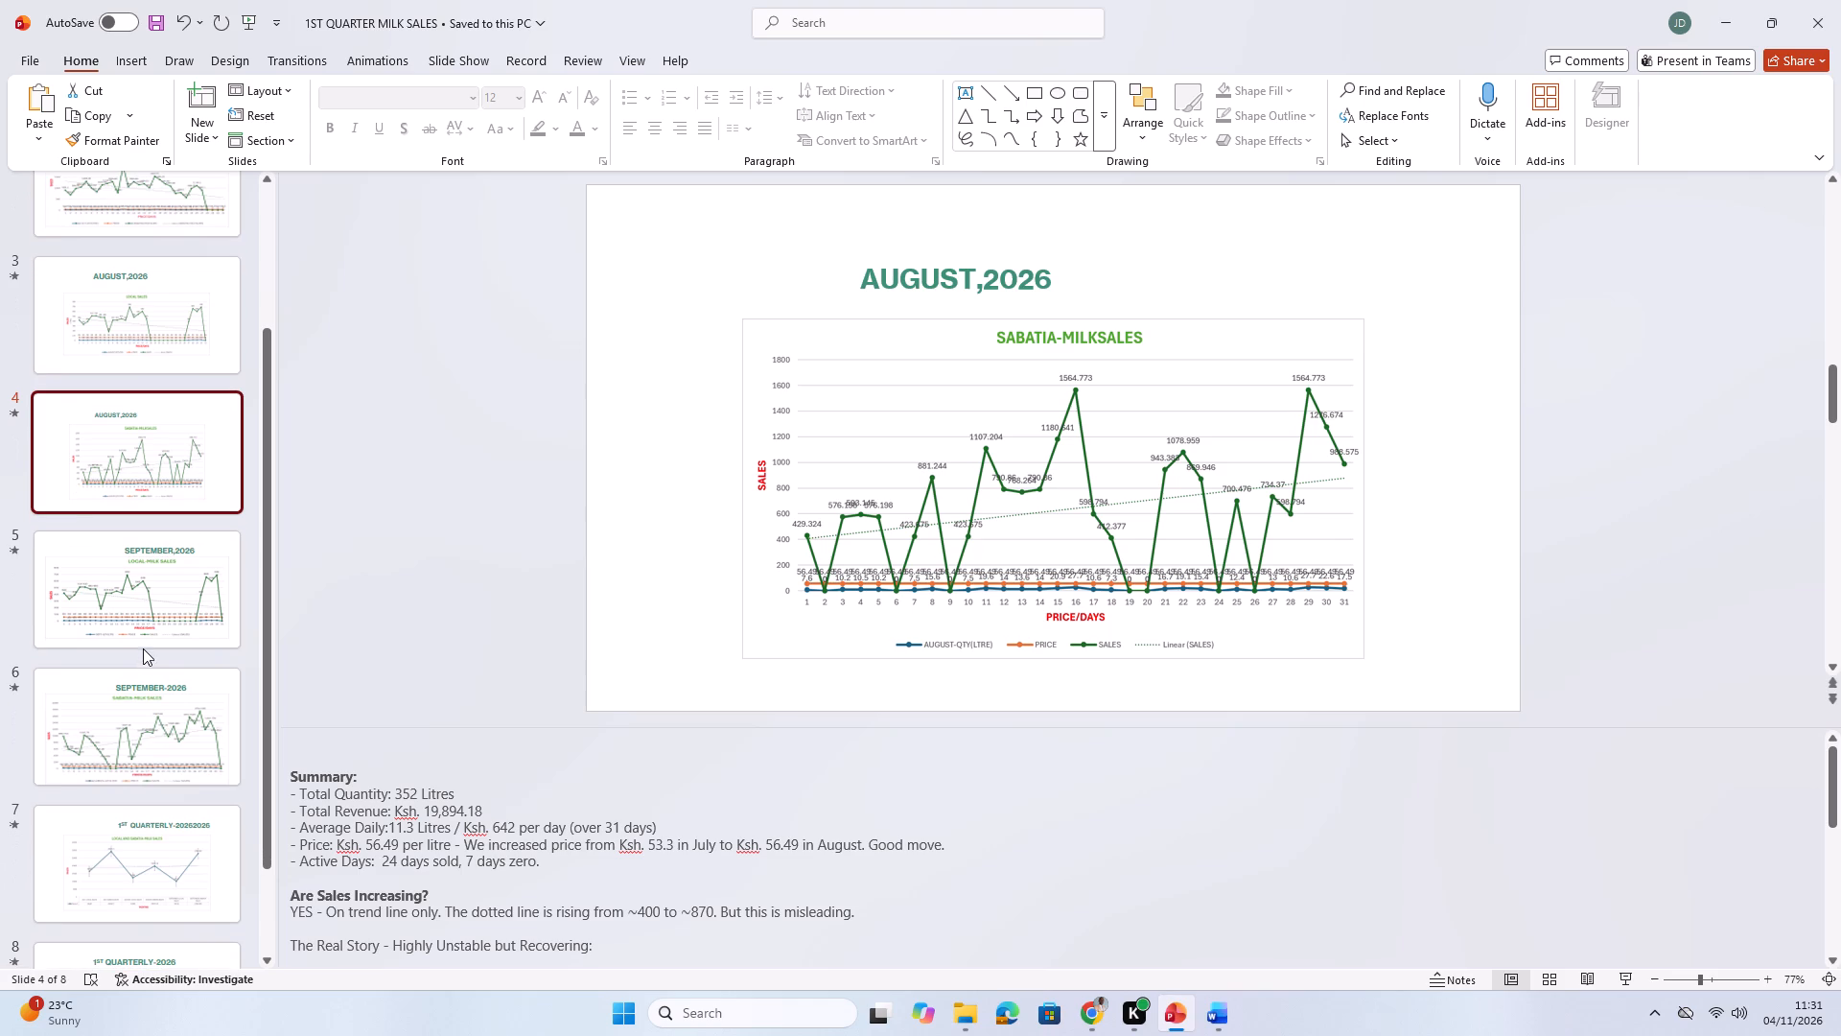
left_click(137, 590)
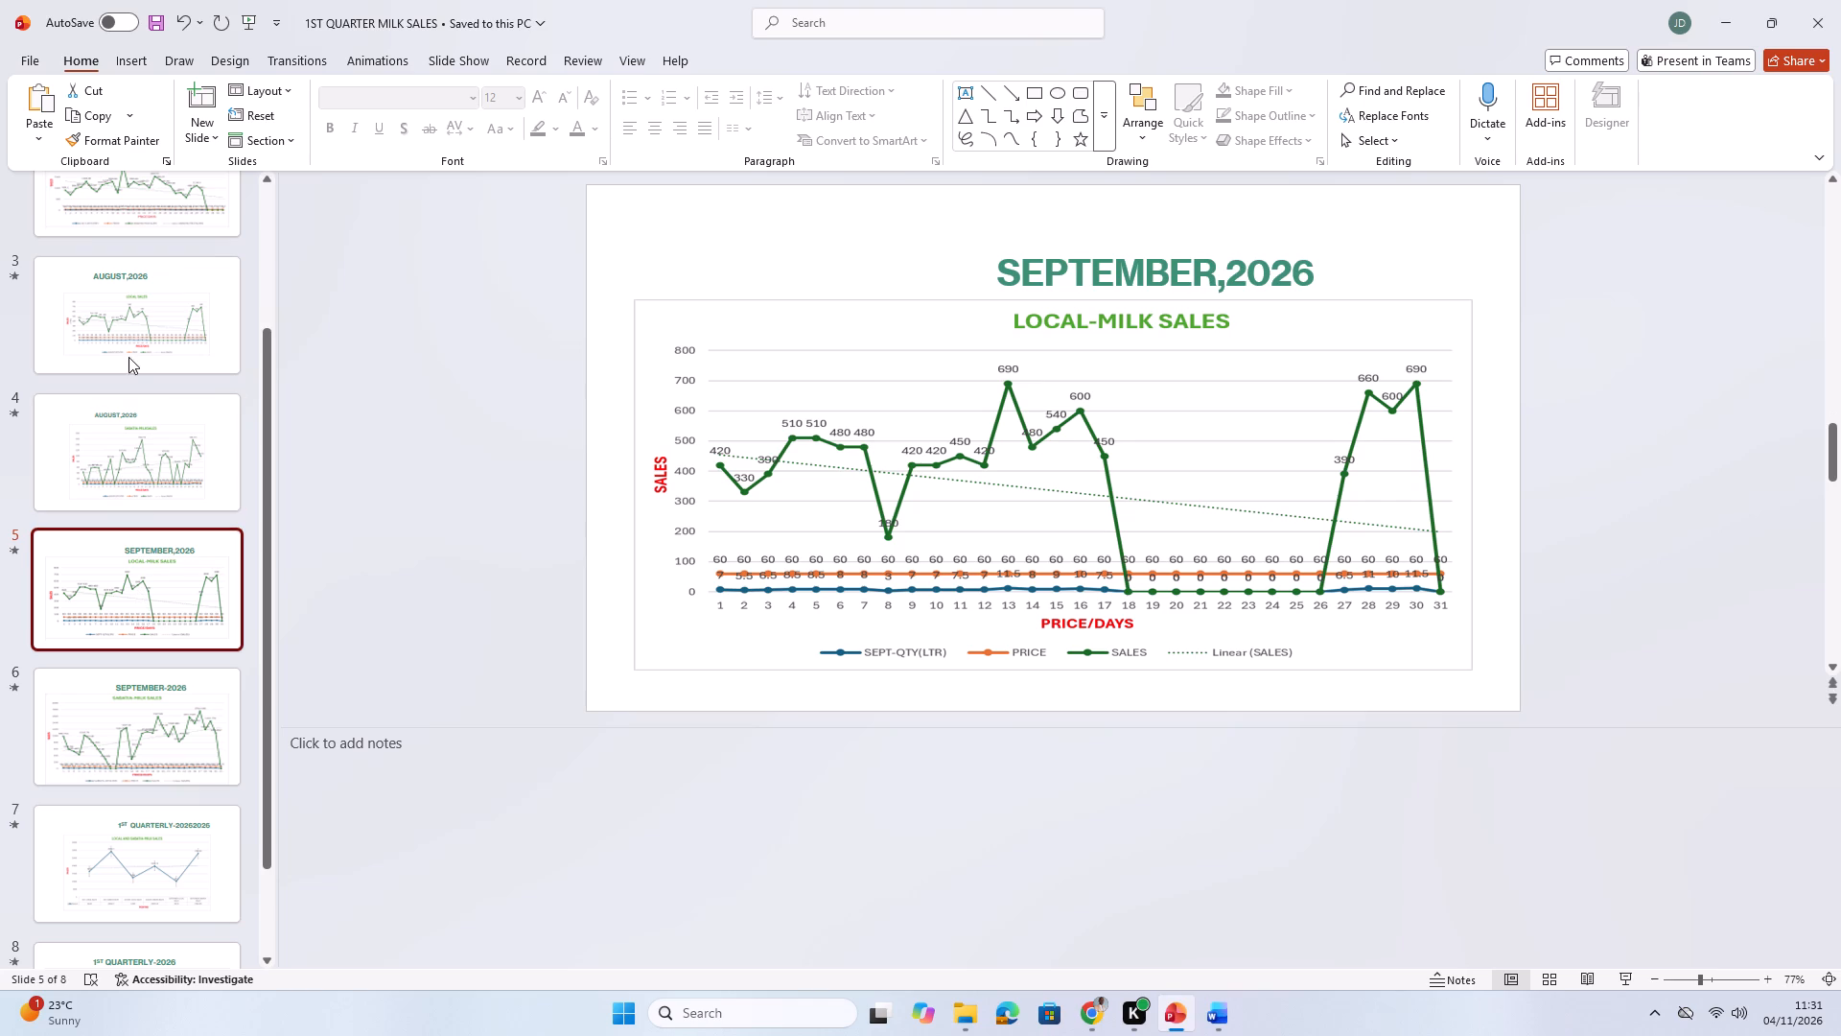
left_click(131, 296)
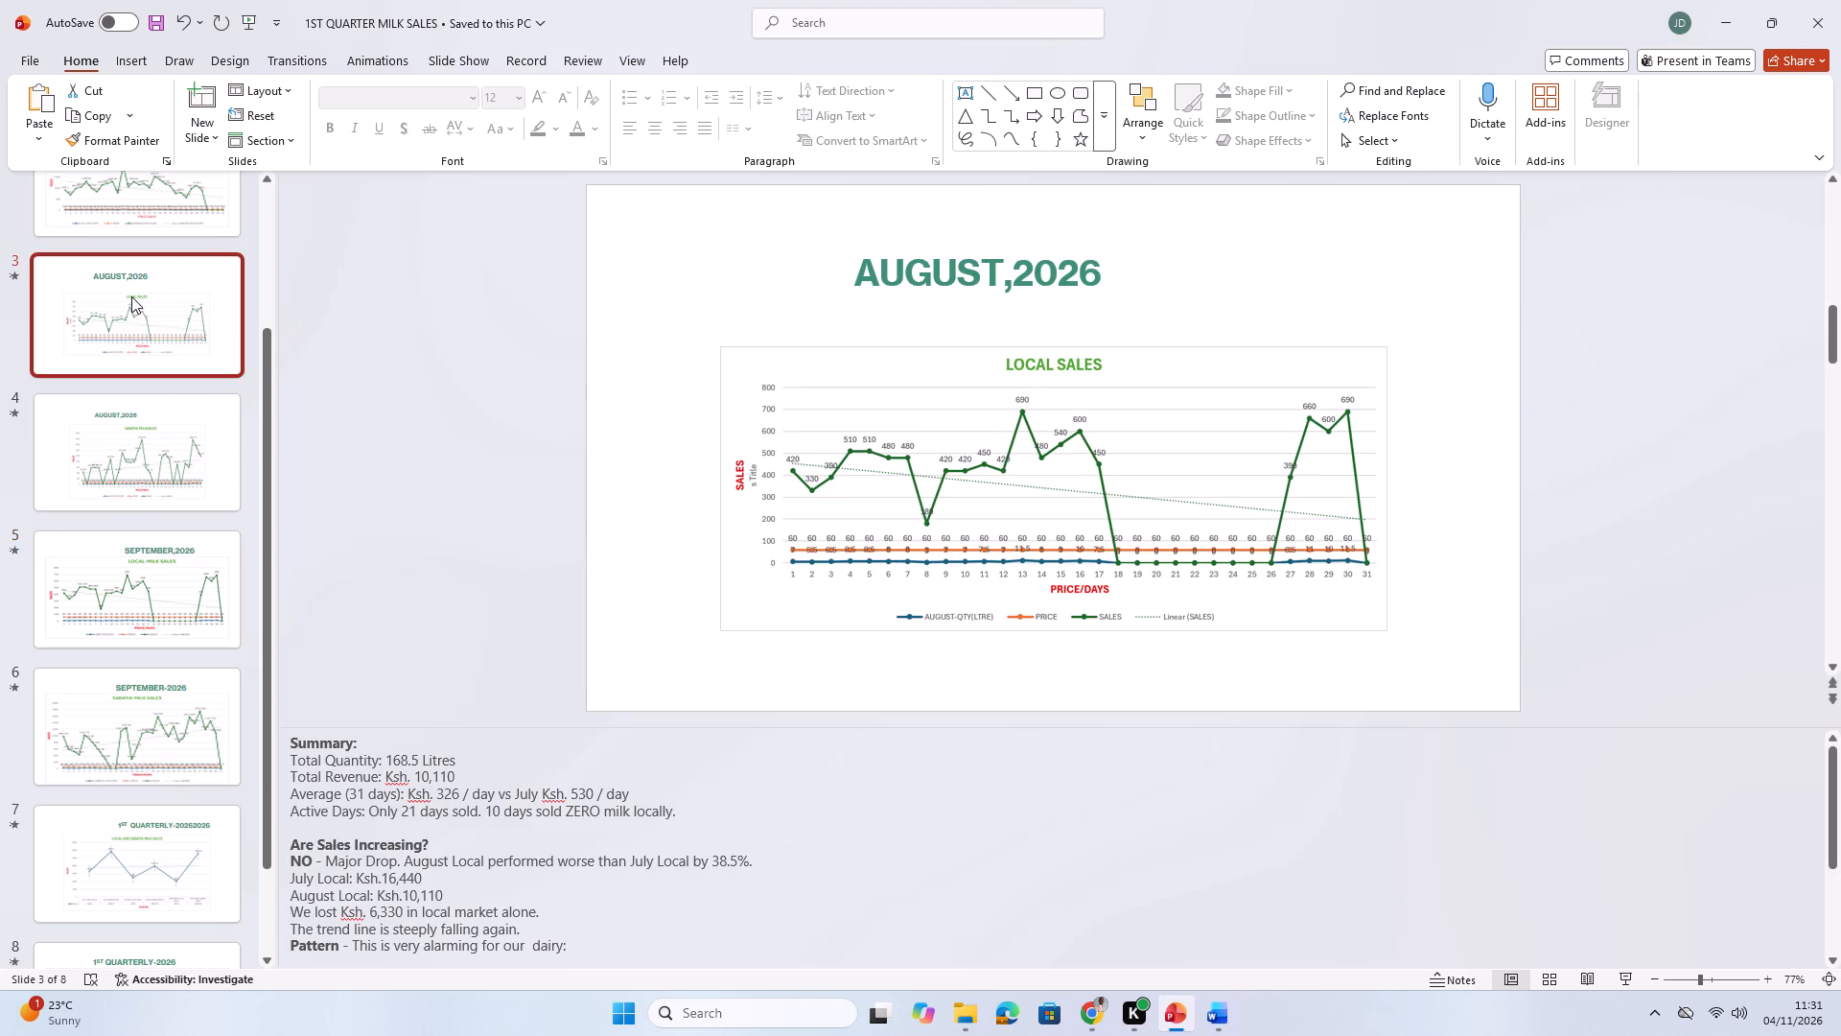
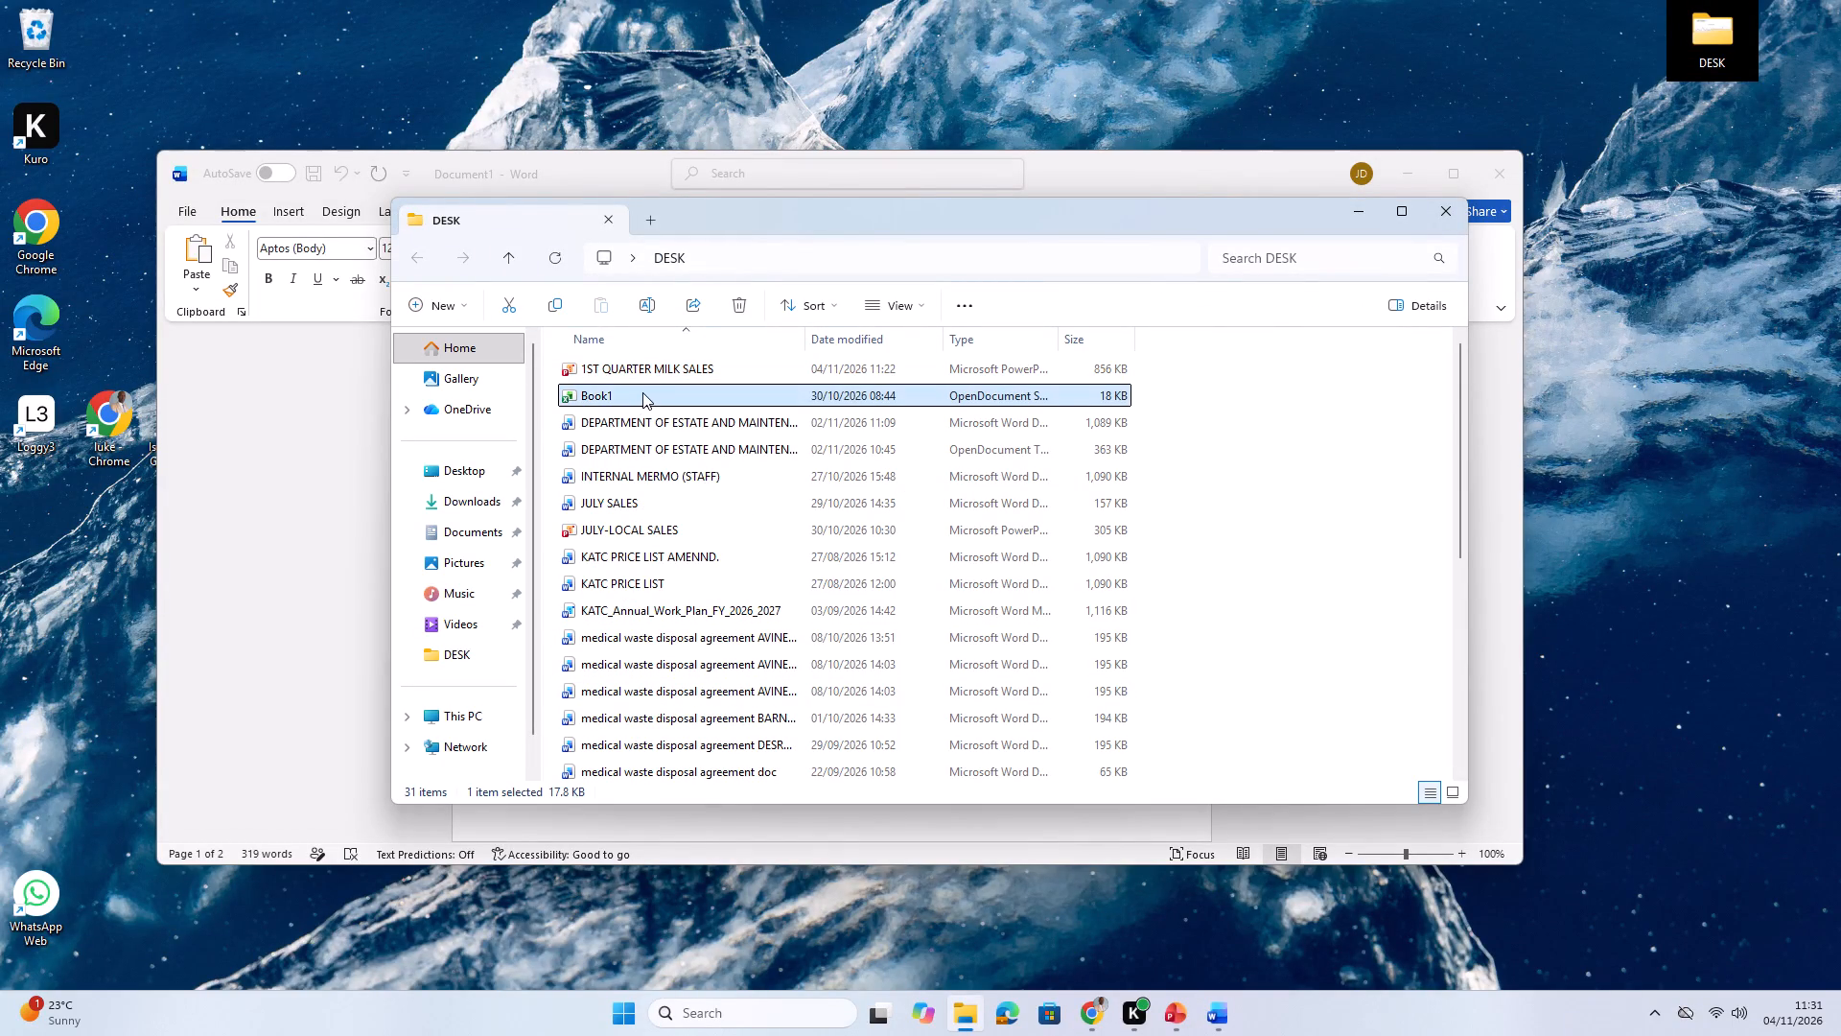
Open the Book1 workbook from the DESK folder and show the September milk sales sheet, Sheet3.
double_click(642, 392)
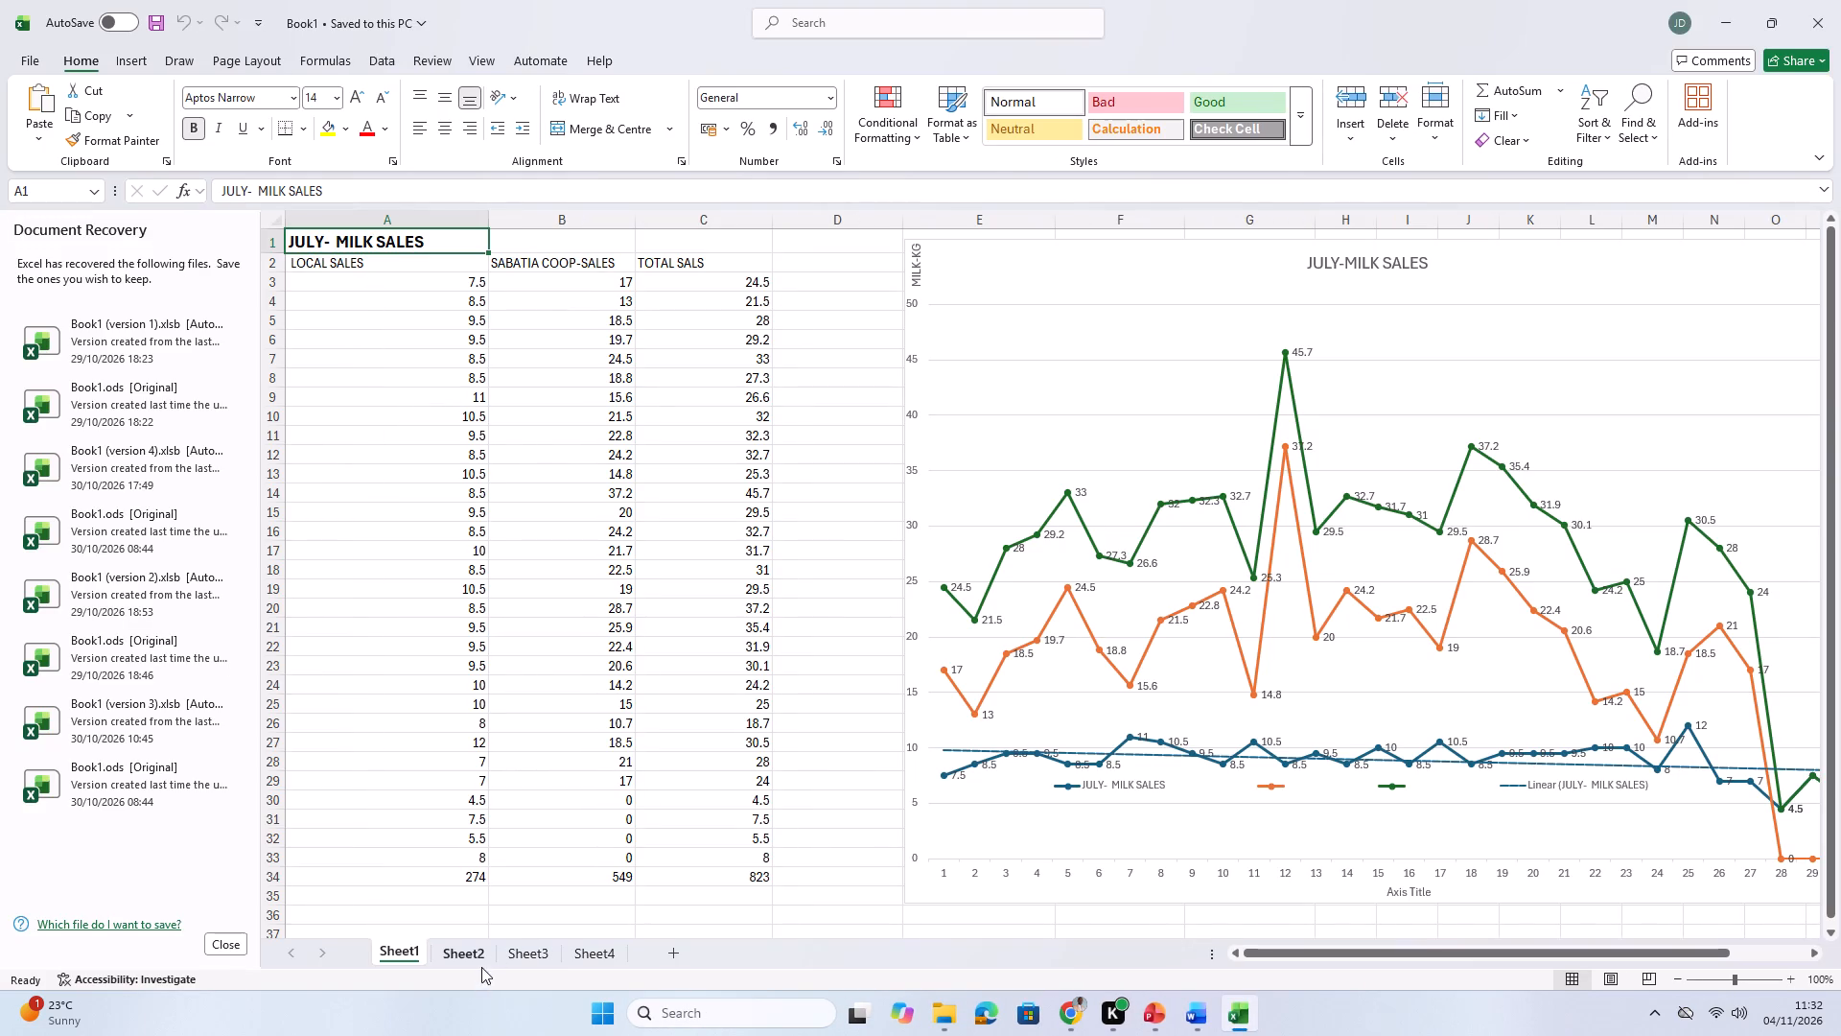
left_click(536, 961)
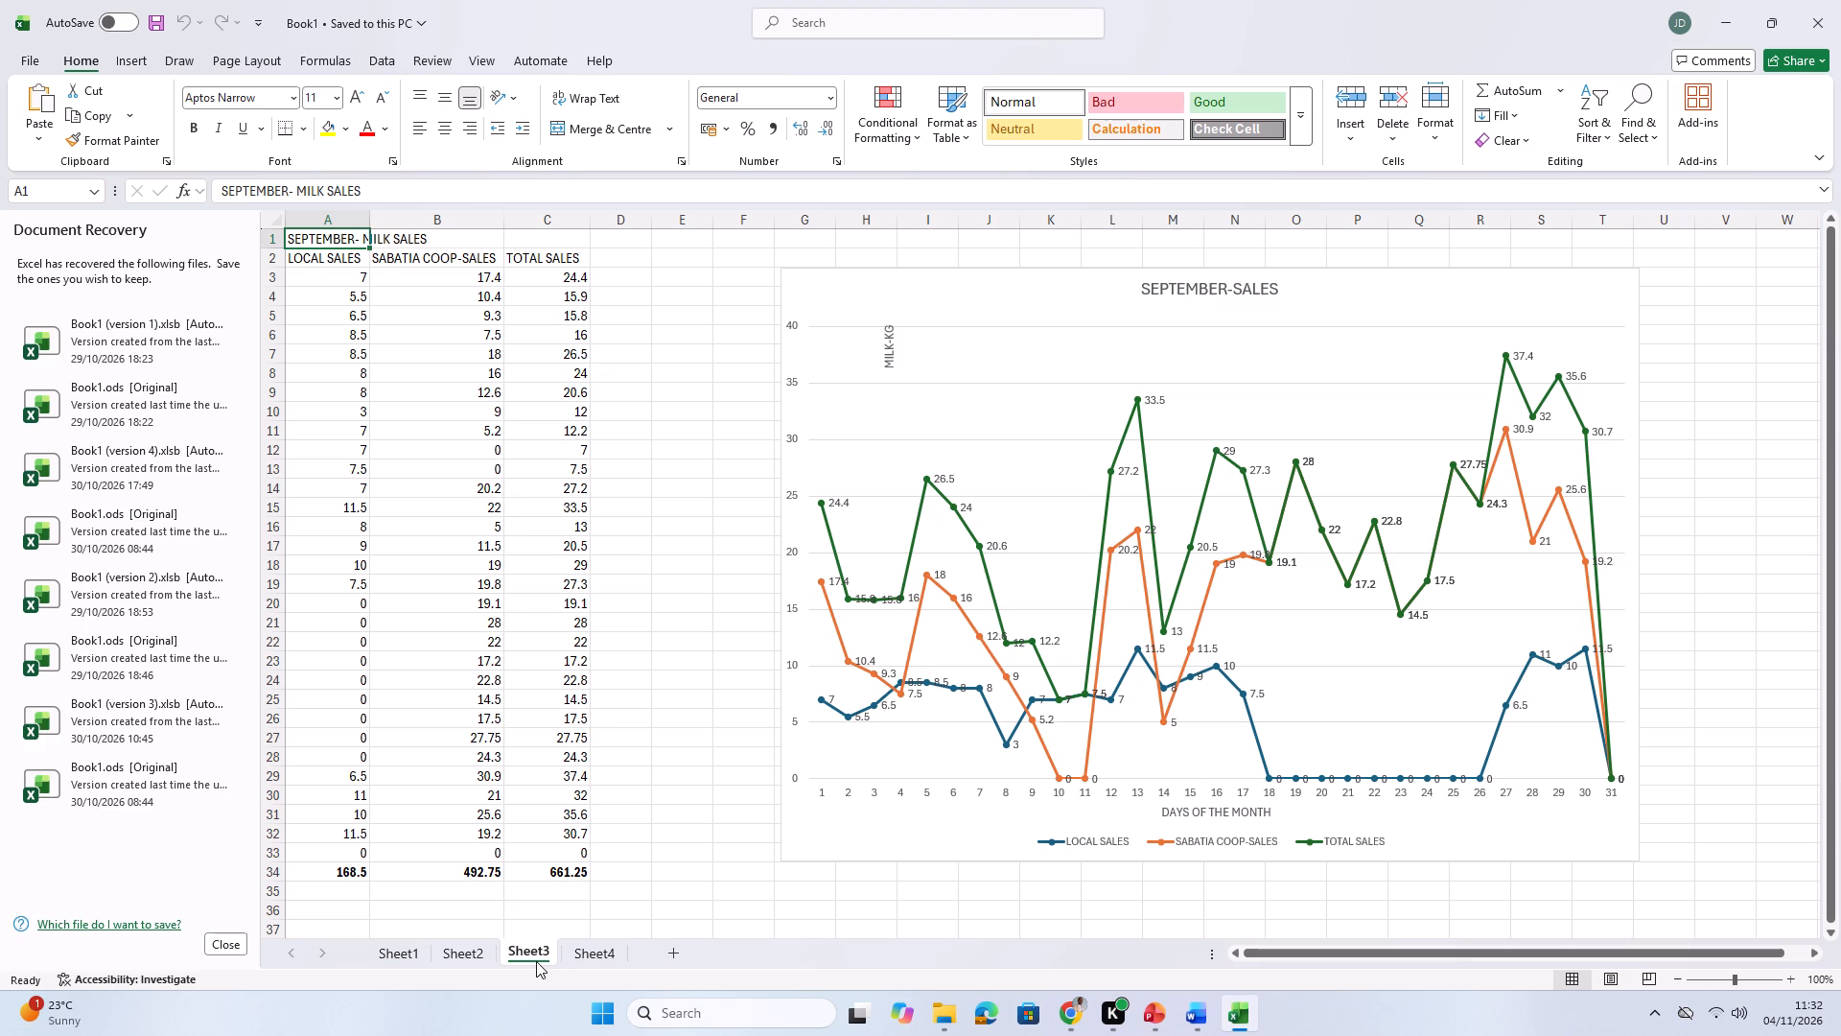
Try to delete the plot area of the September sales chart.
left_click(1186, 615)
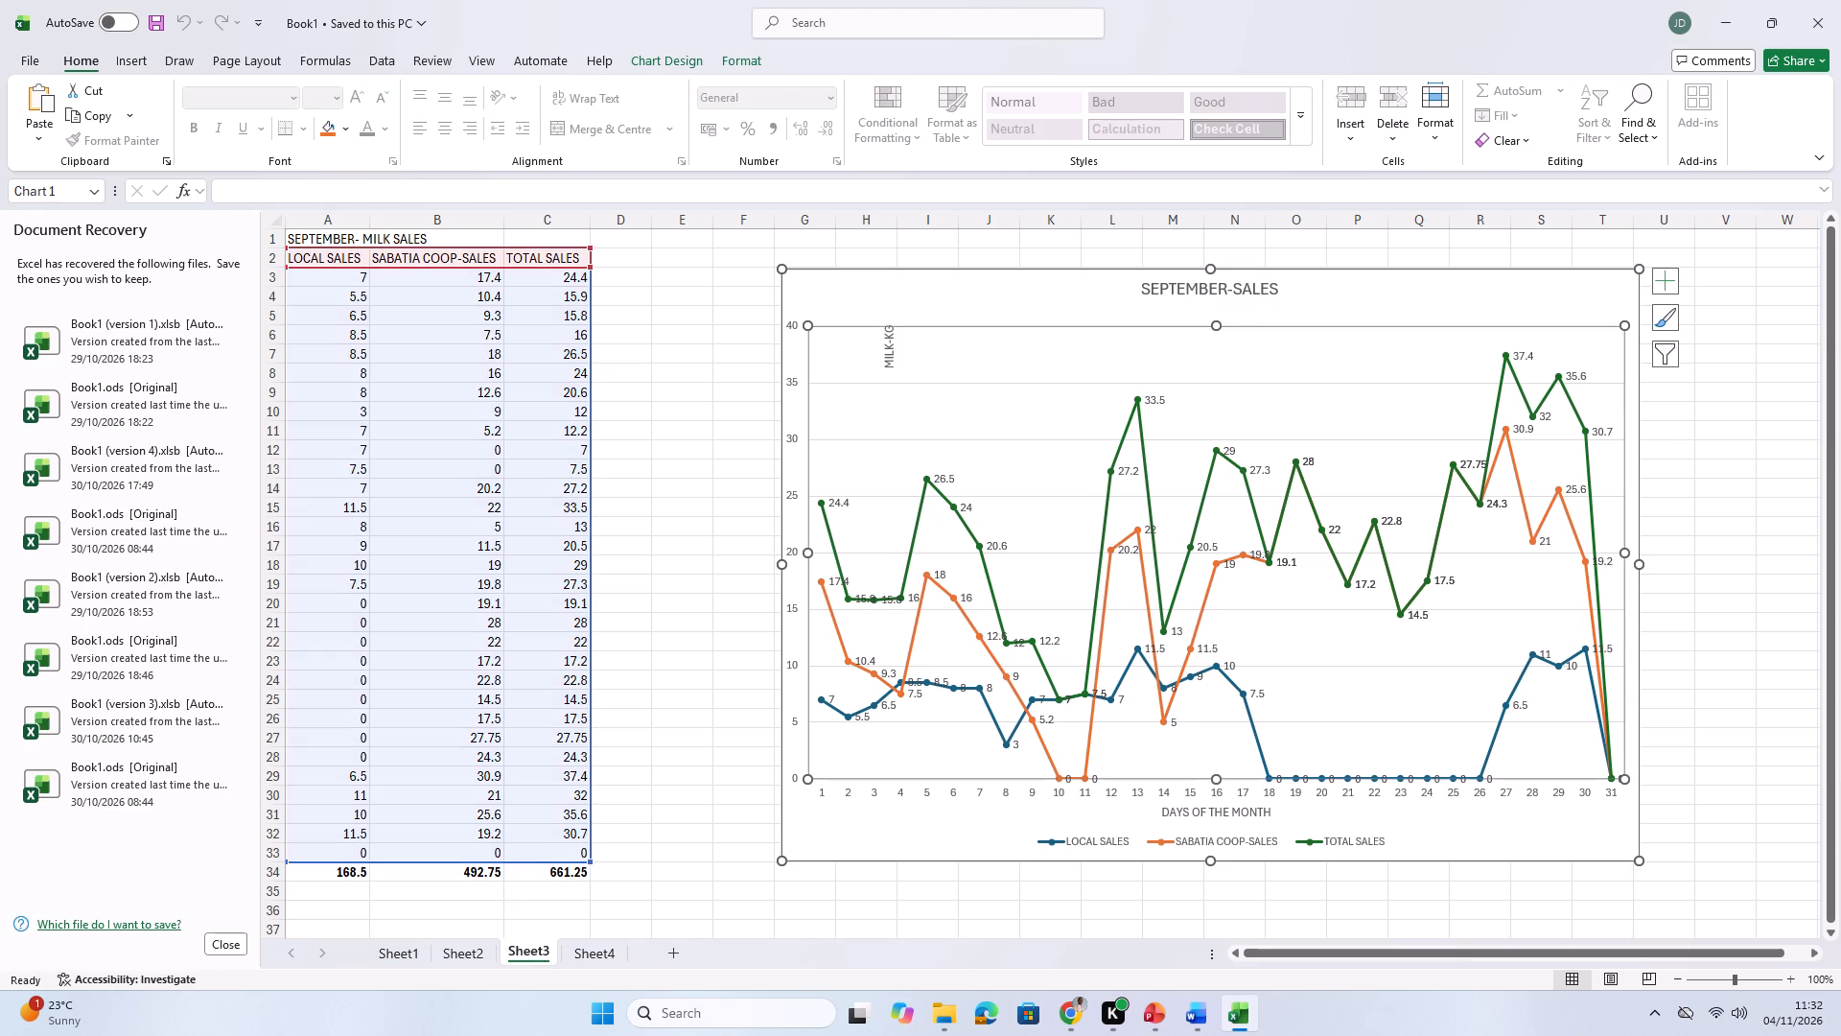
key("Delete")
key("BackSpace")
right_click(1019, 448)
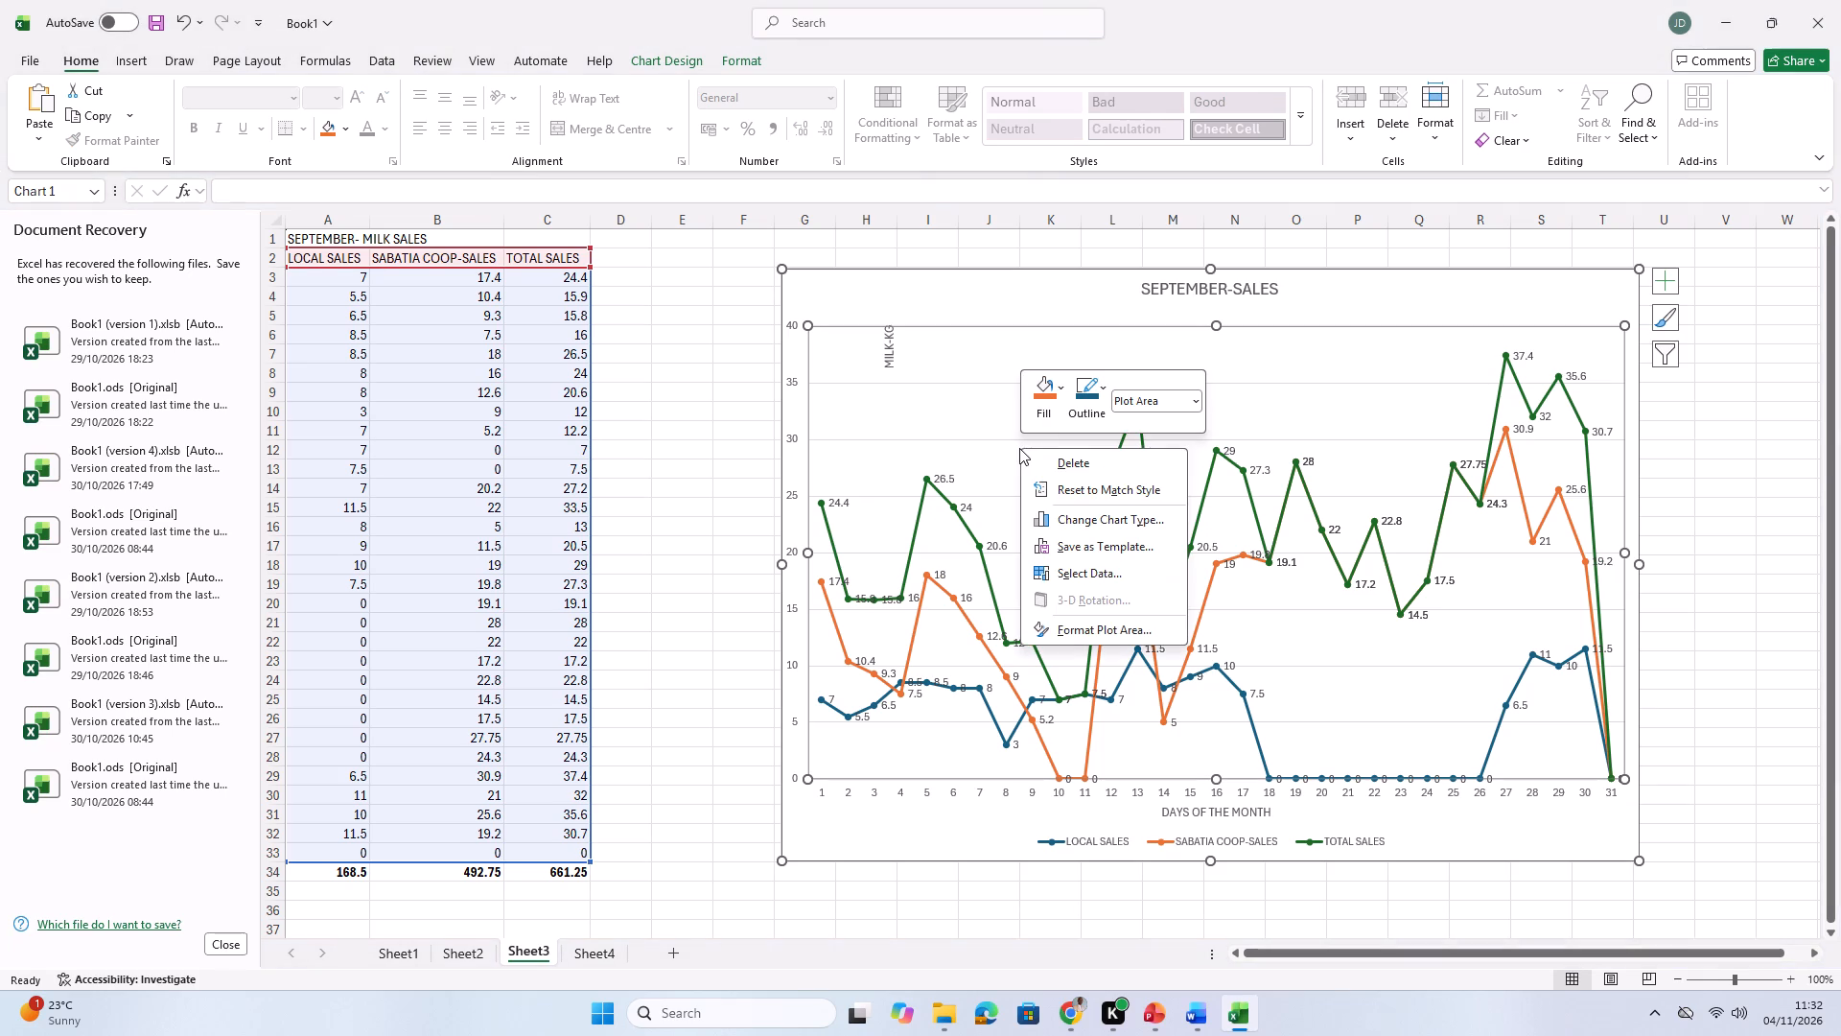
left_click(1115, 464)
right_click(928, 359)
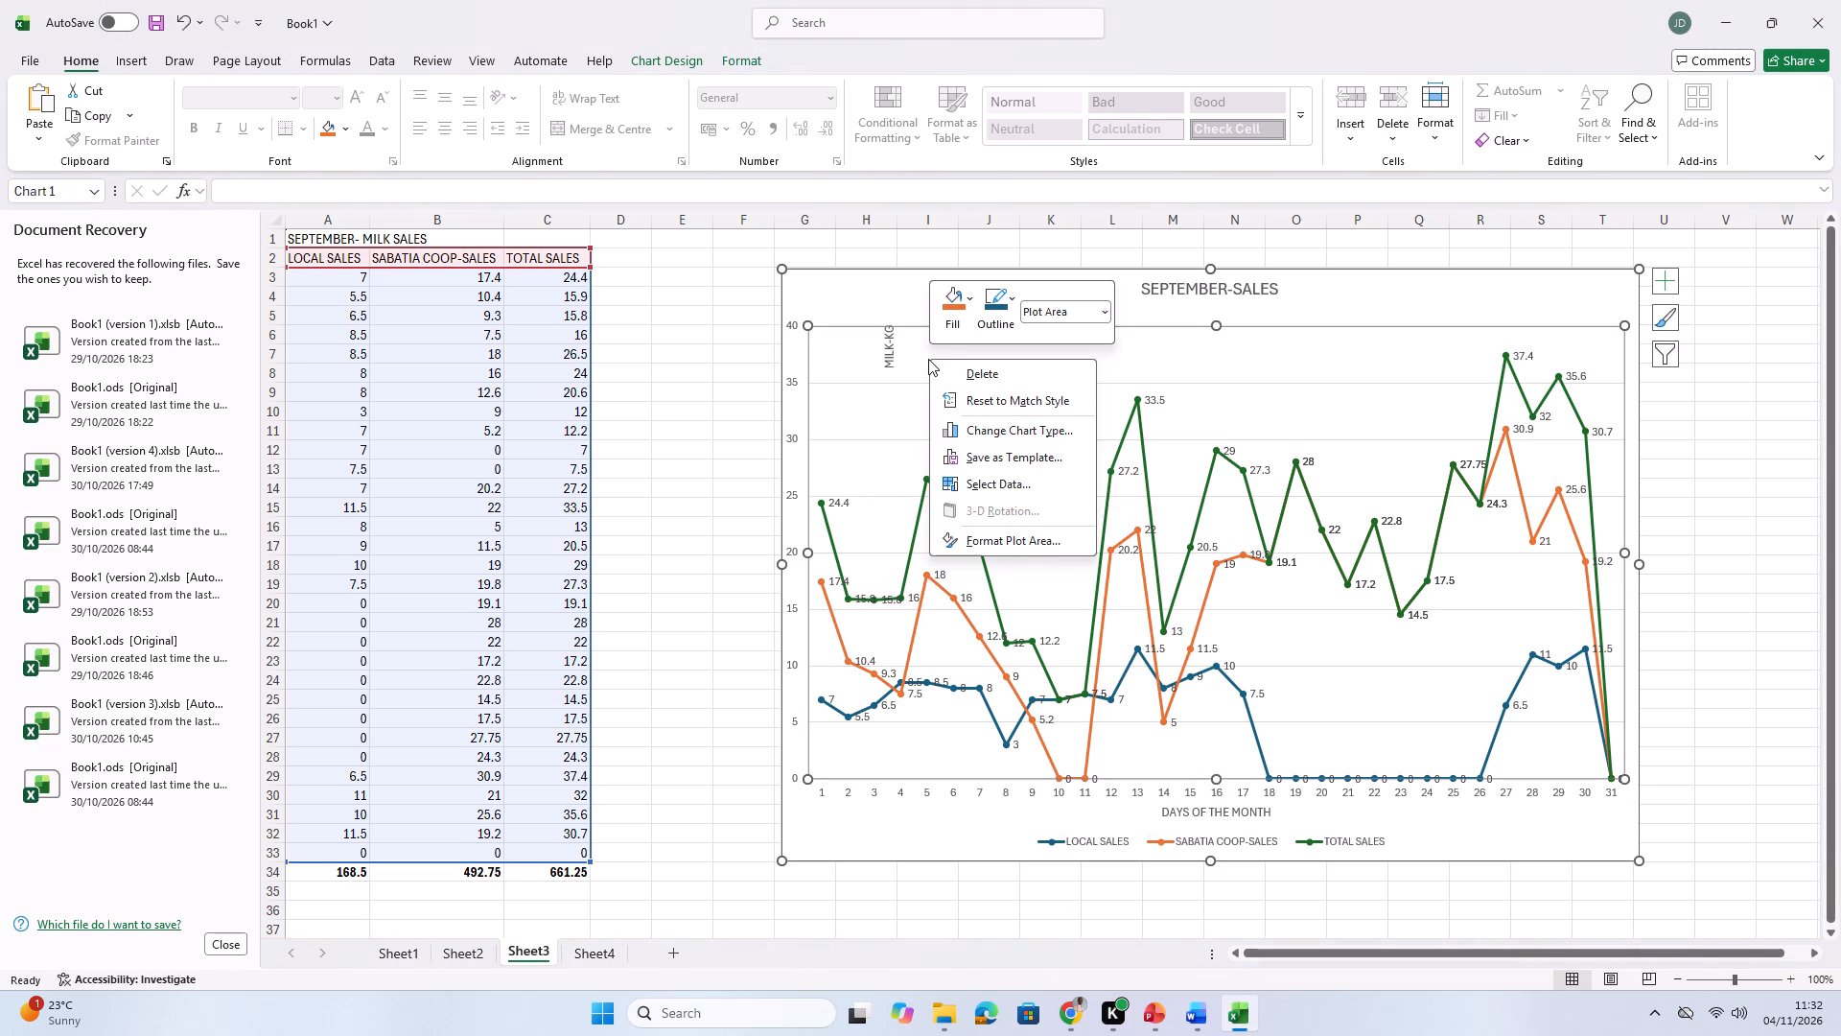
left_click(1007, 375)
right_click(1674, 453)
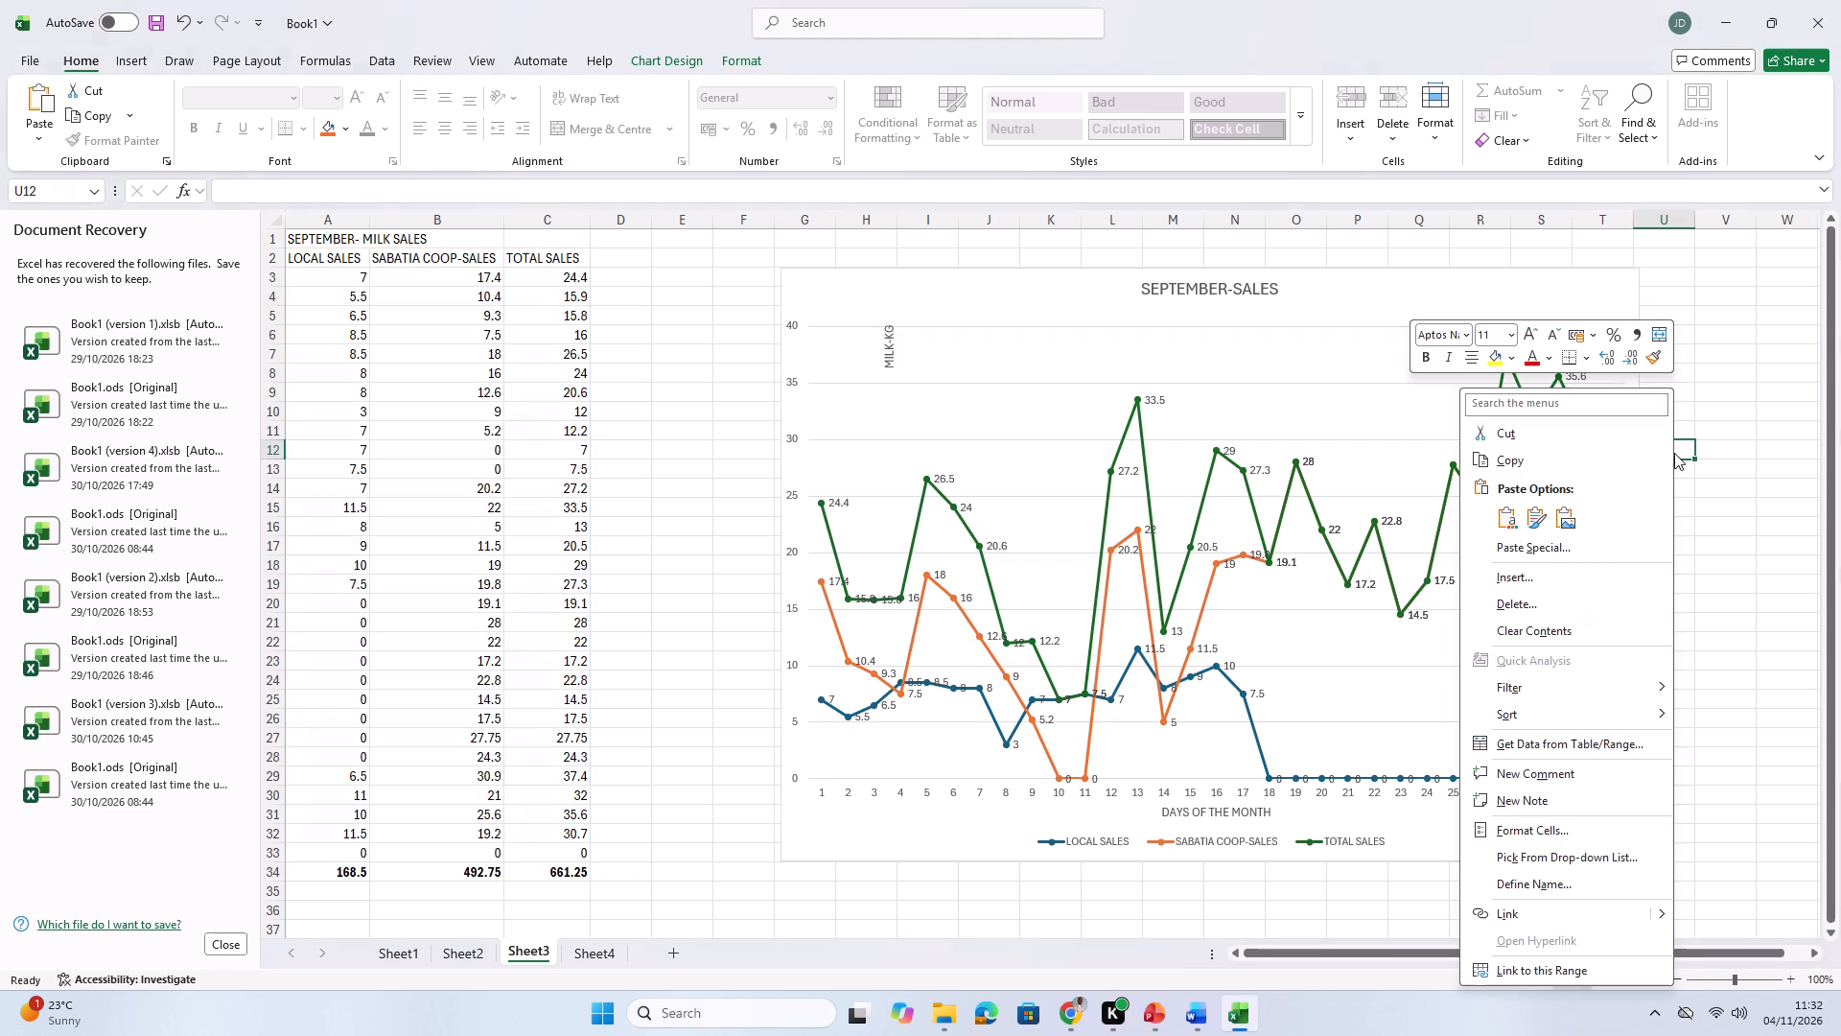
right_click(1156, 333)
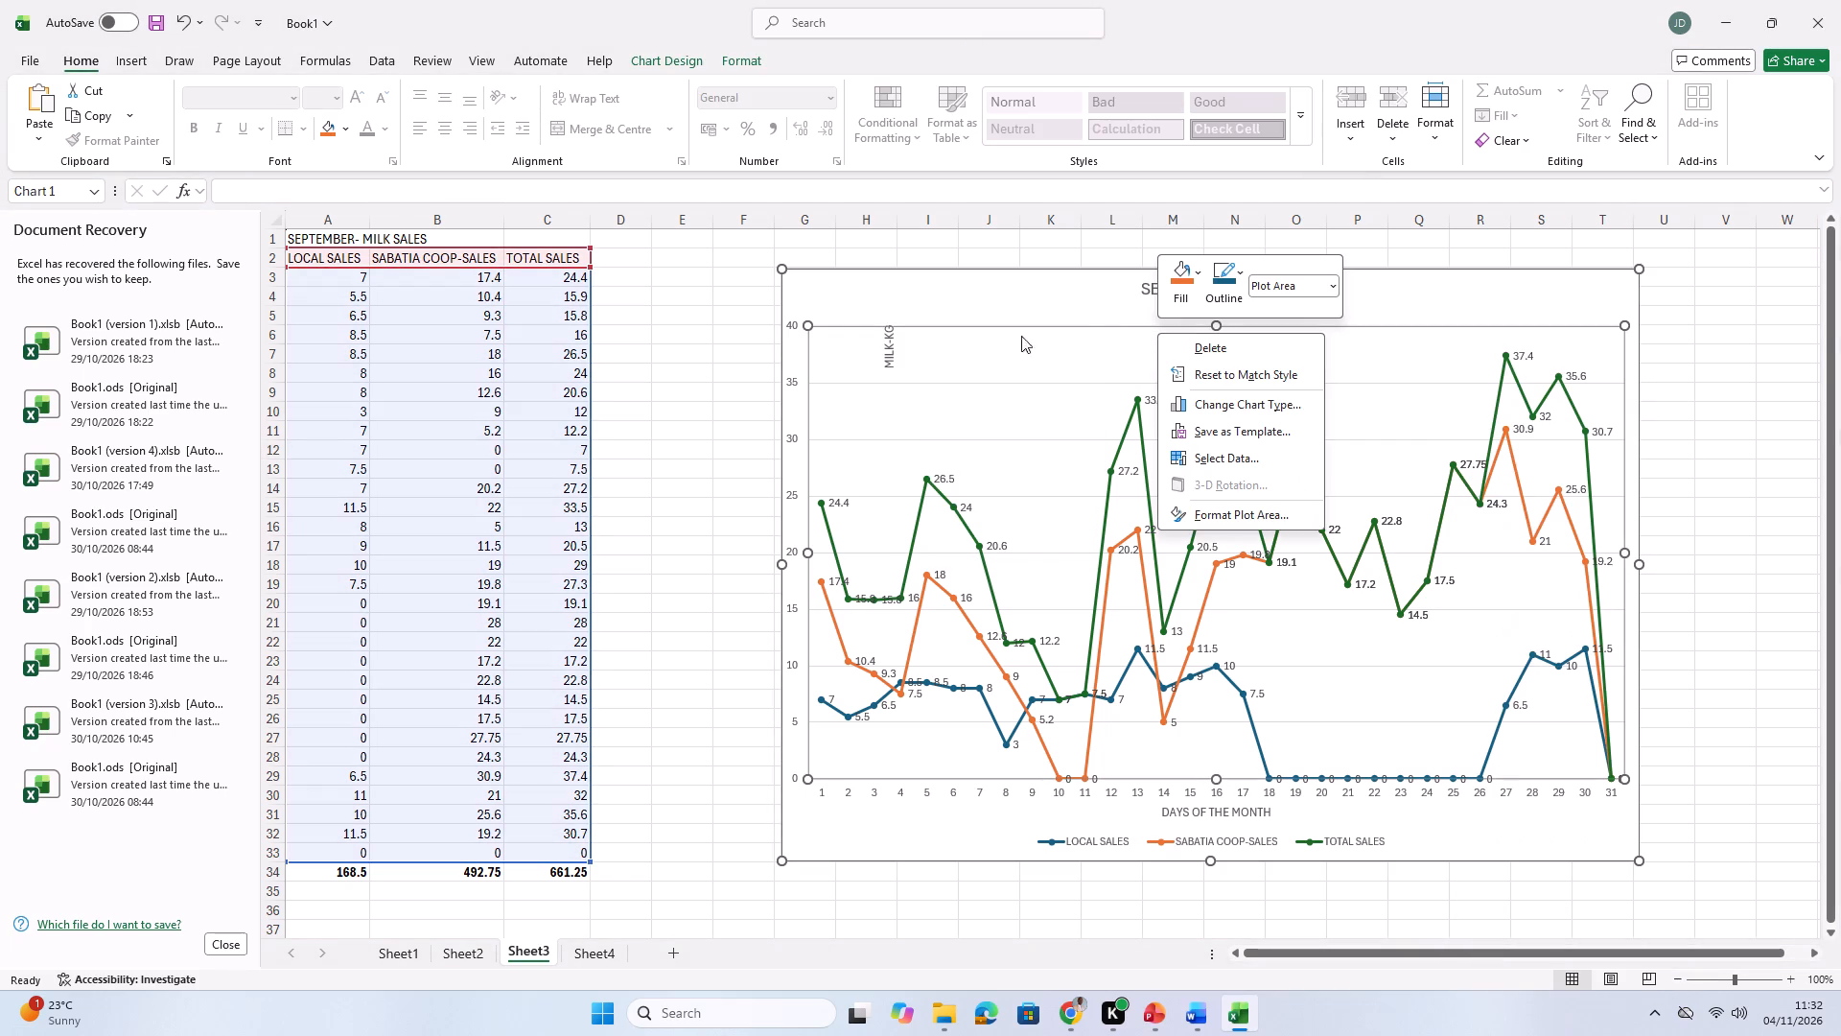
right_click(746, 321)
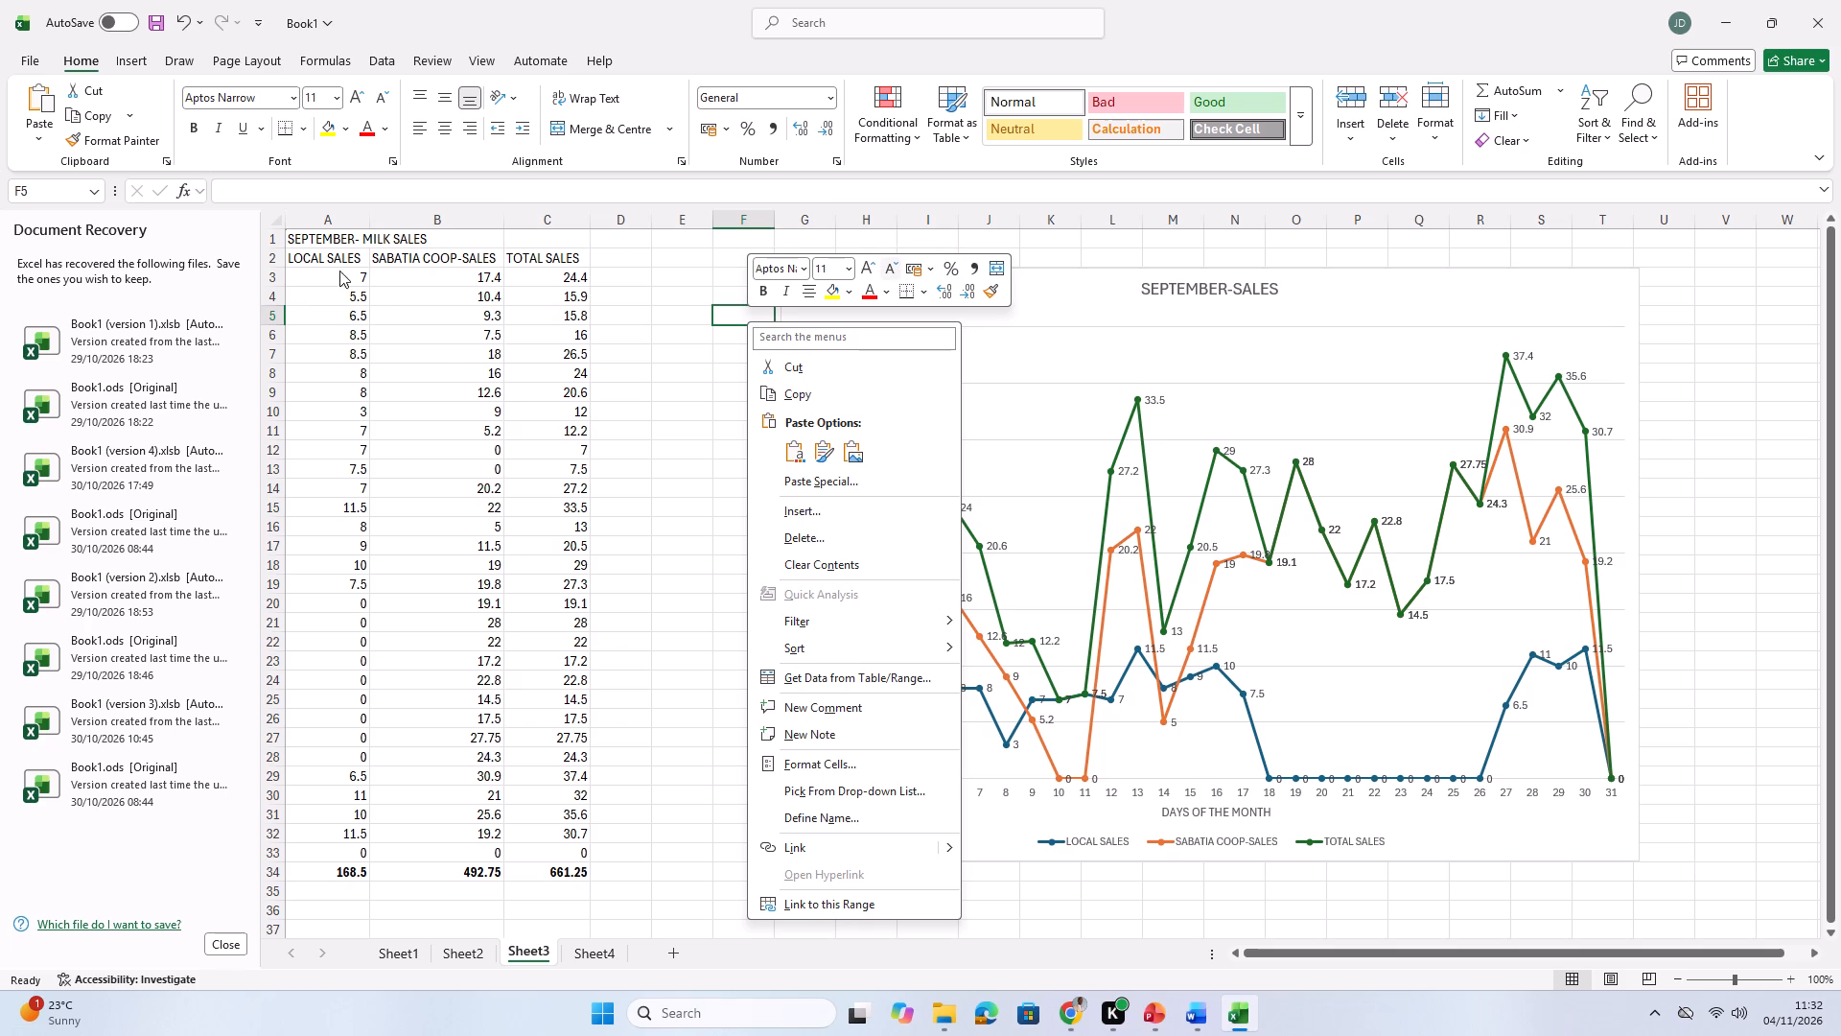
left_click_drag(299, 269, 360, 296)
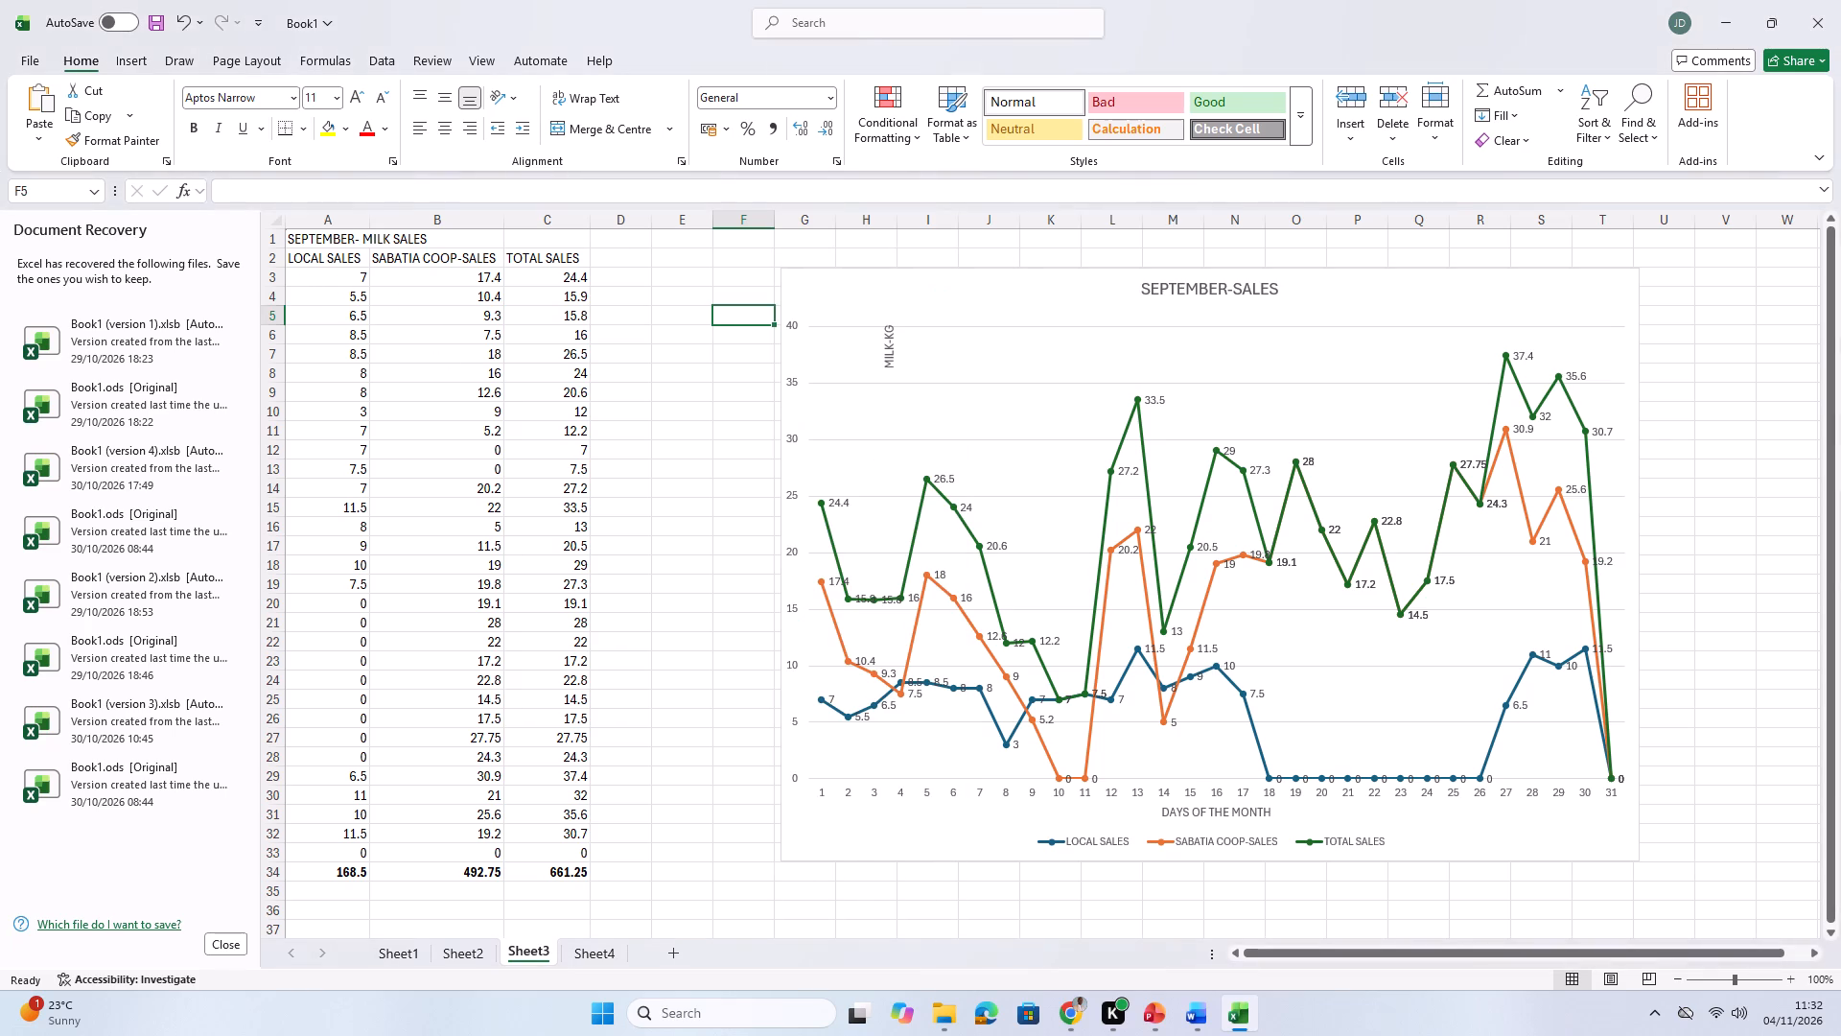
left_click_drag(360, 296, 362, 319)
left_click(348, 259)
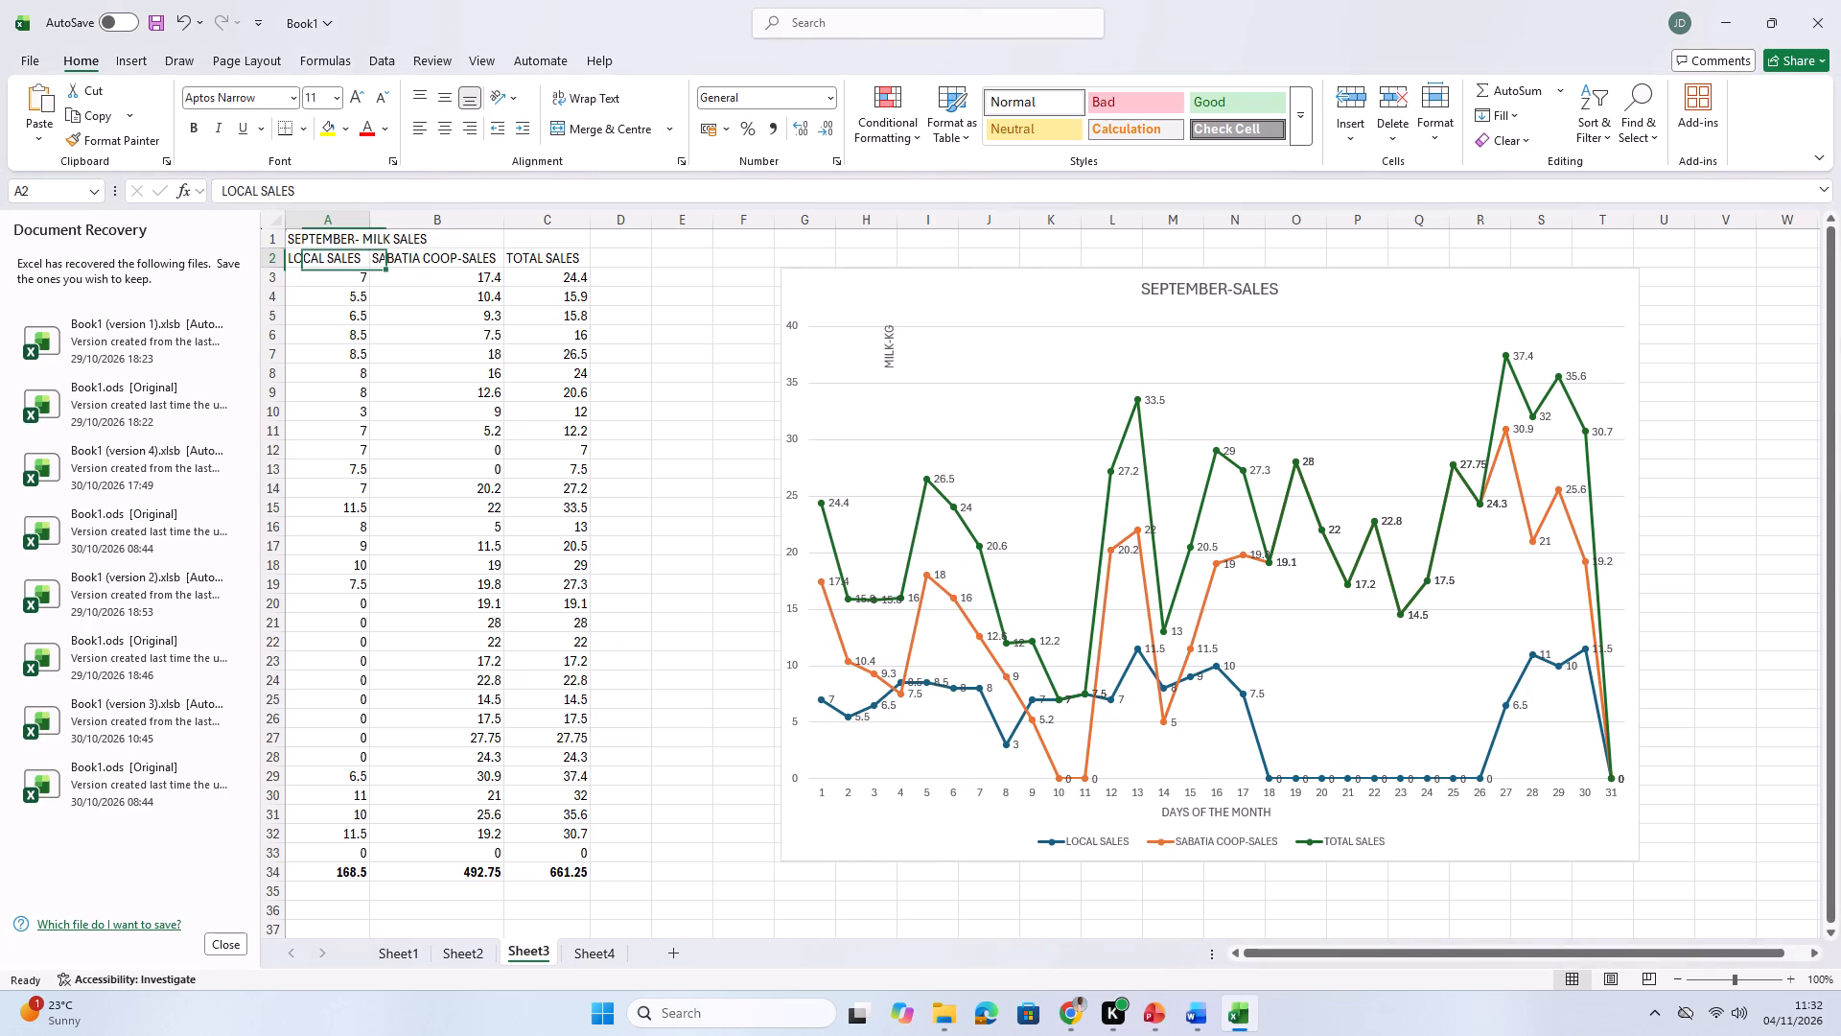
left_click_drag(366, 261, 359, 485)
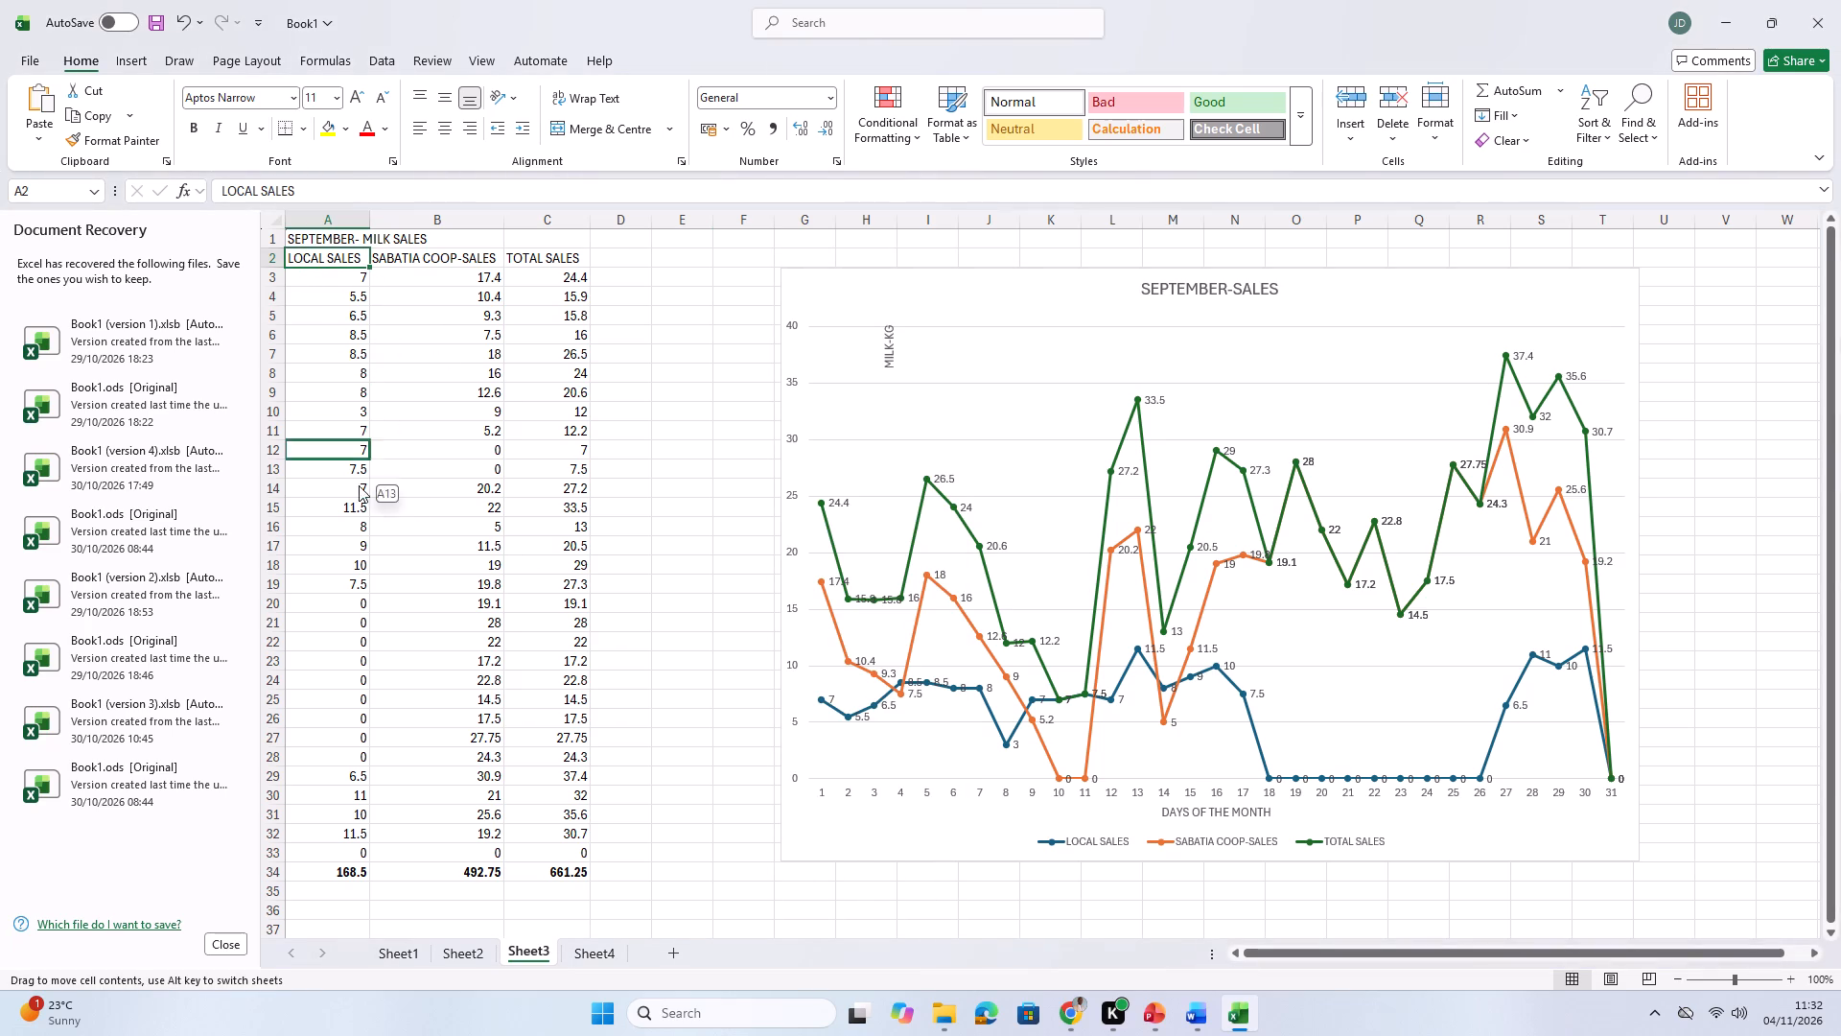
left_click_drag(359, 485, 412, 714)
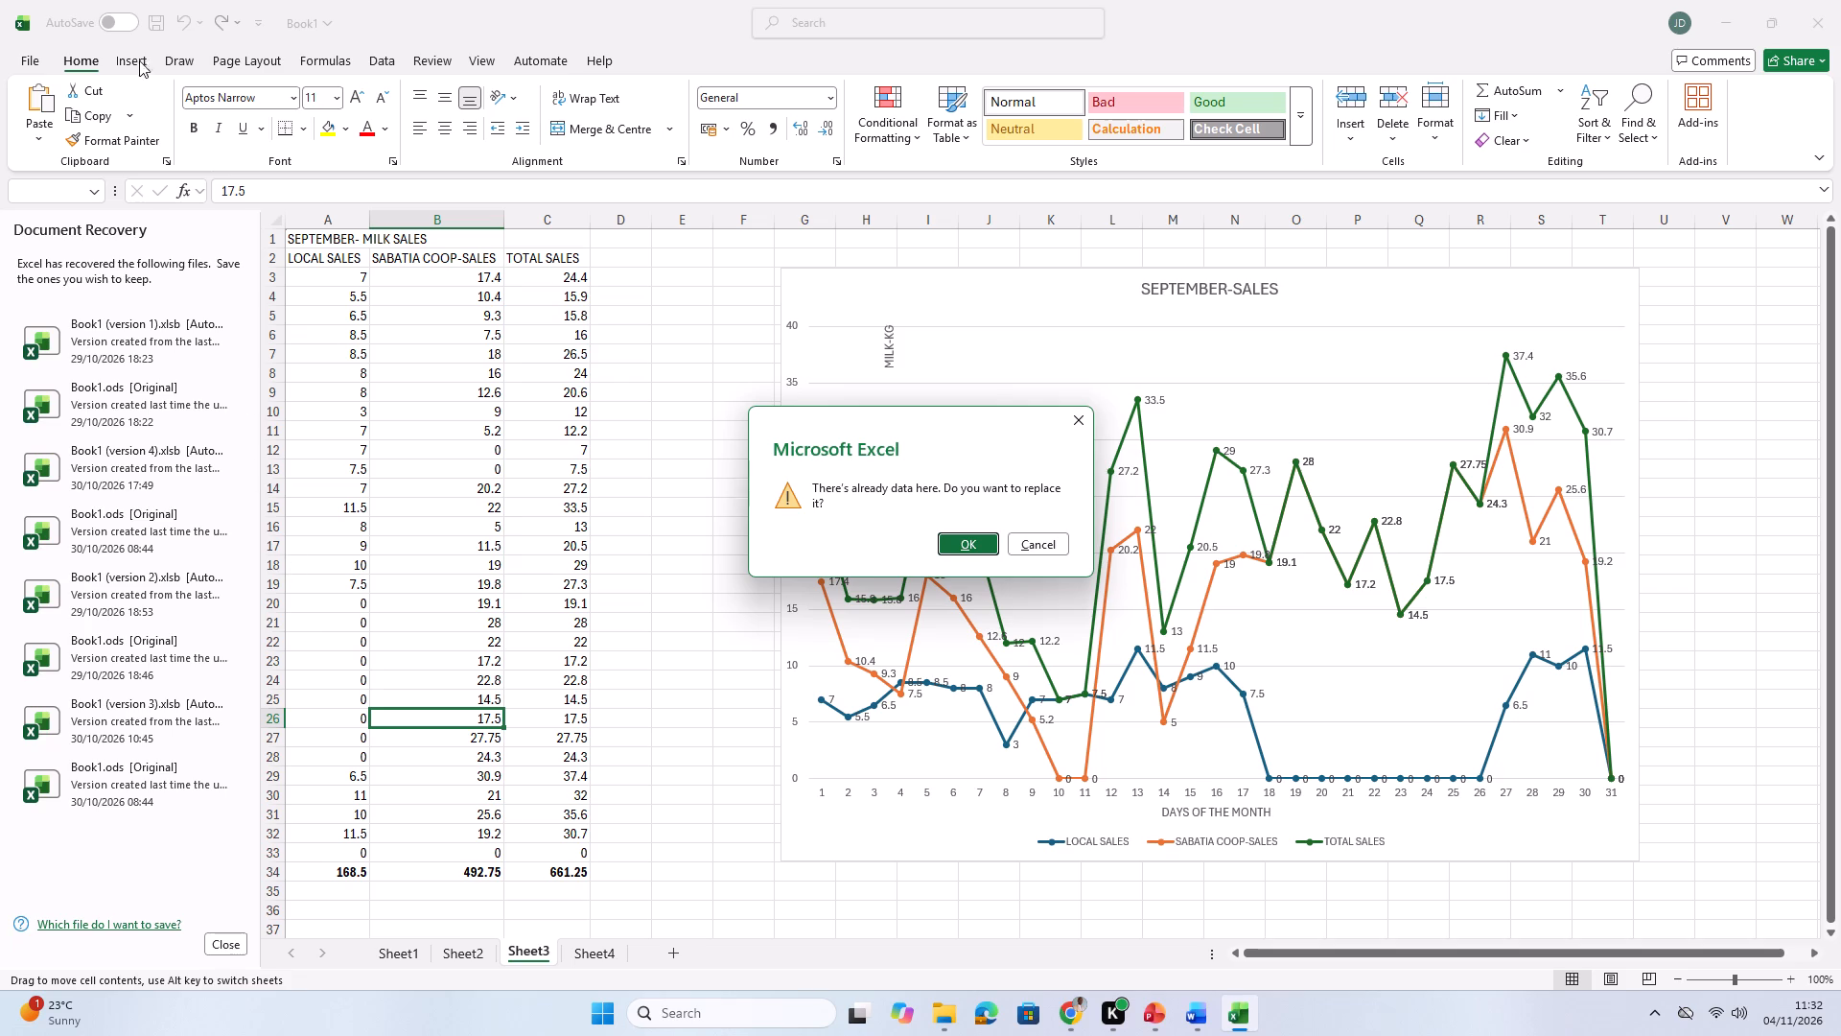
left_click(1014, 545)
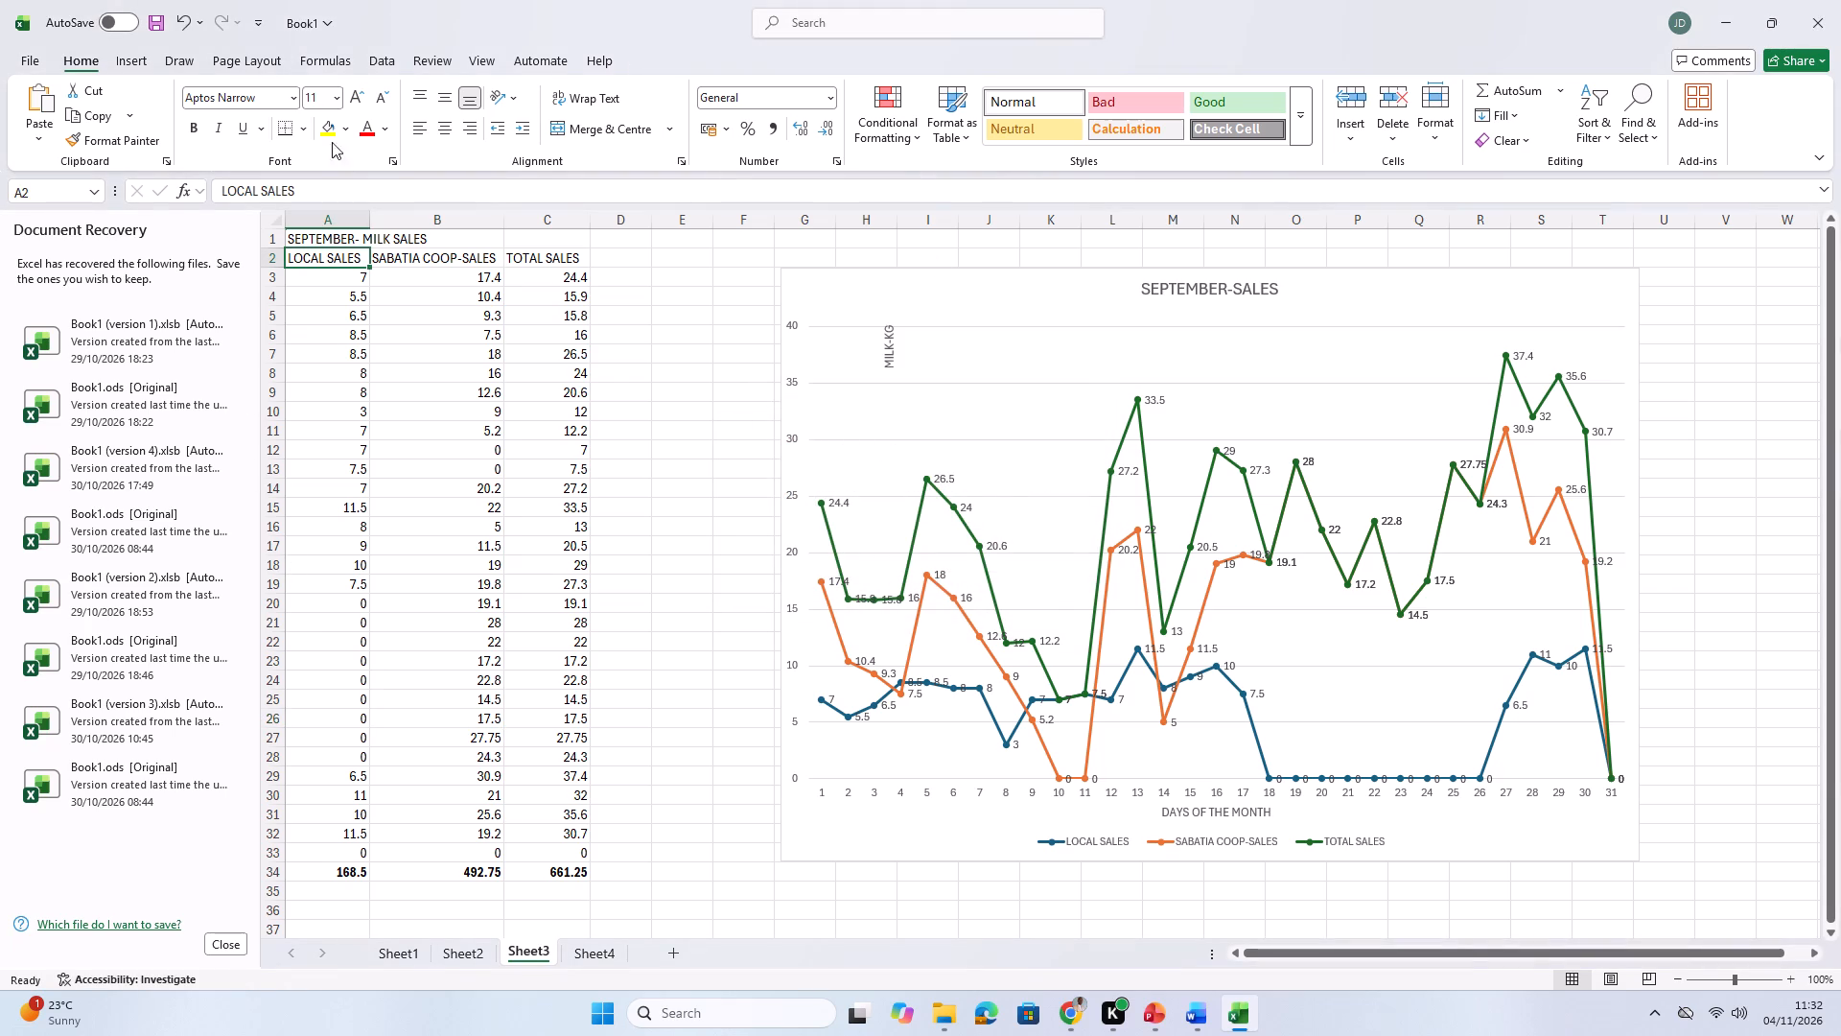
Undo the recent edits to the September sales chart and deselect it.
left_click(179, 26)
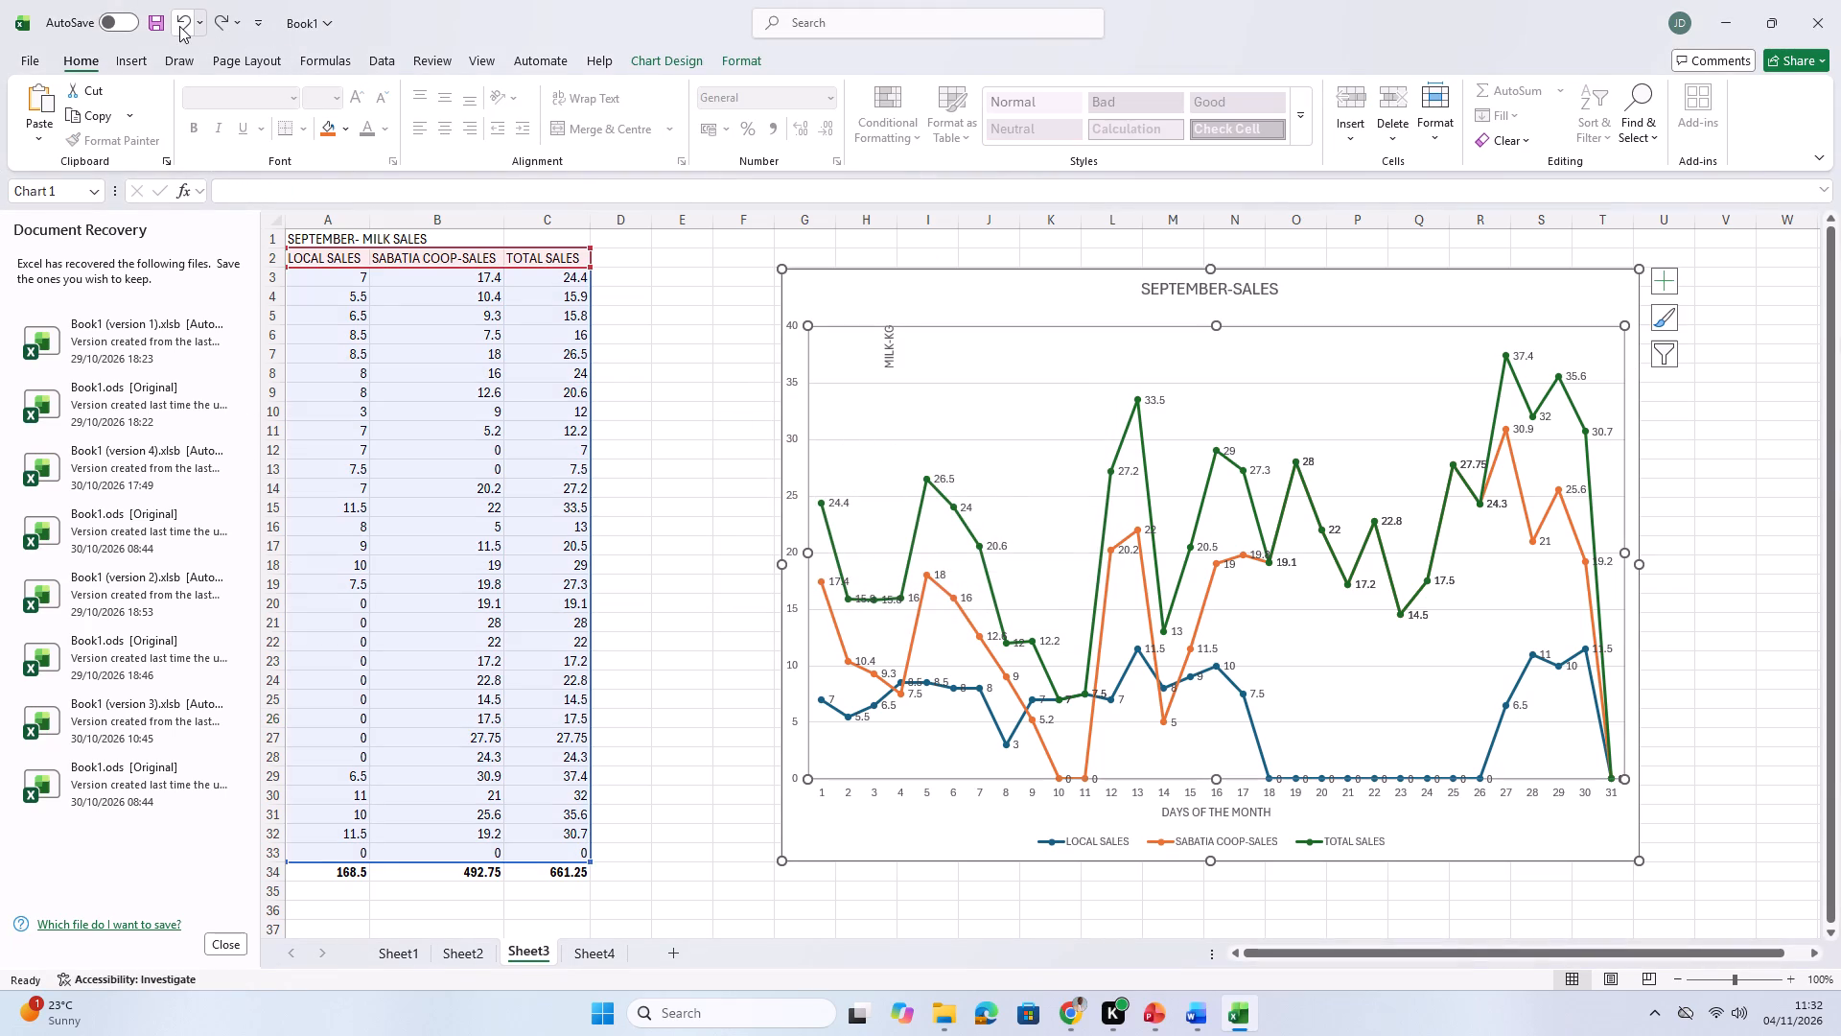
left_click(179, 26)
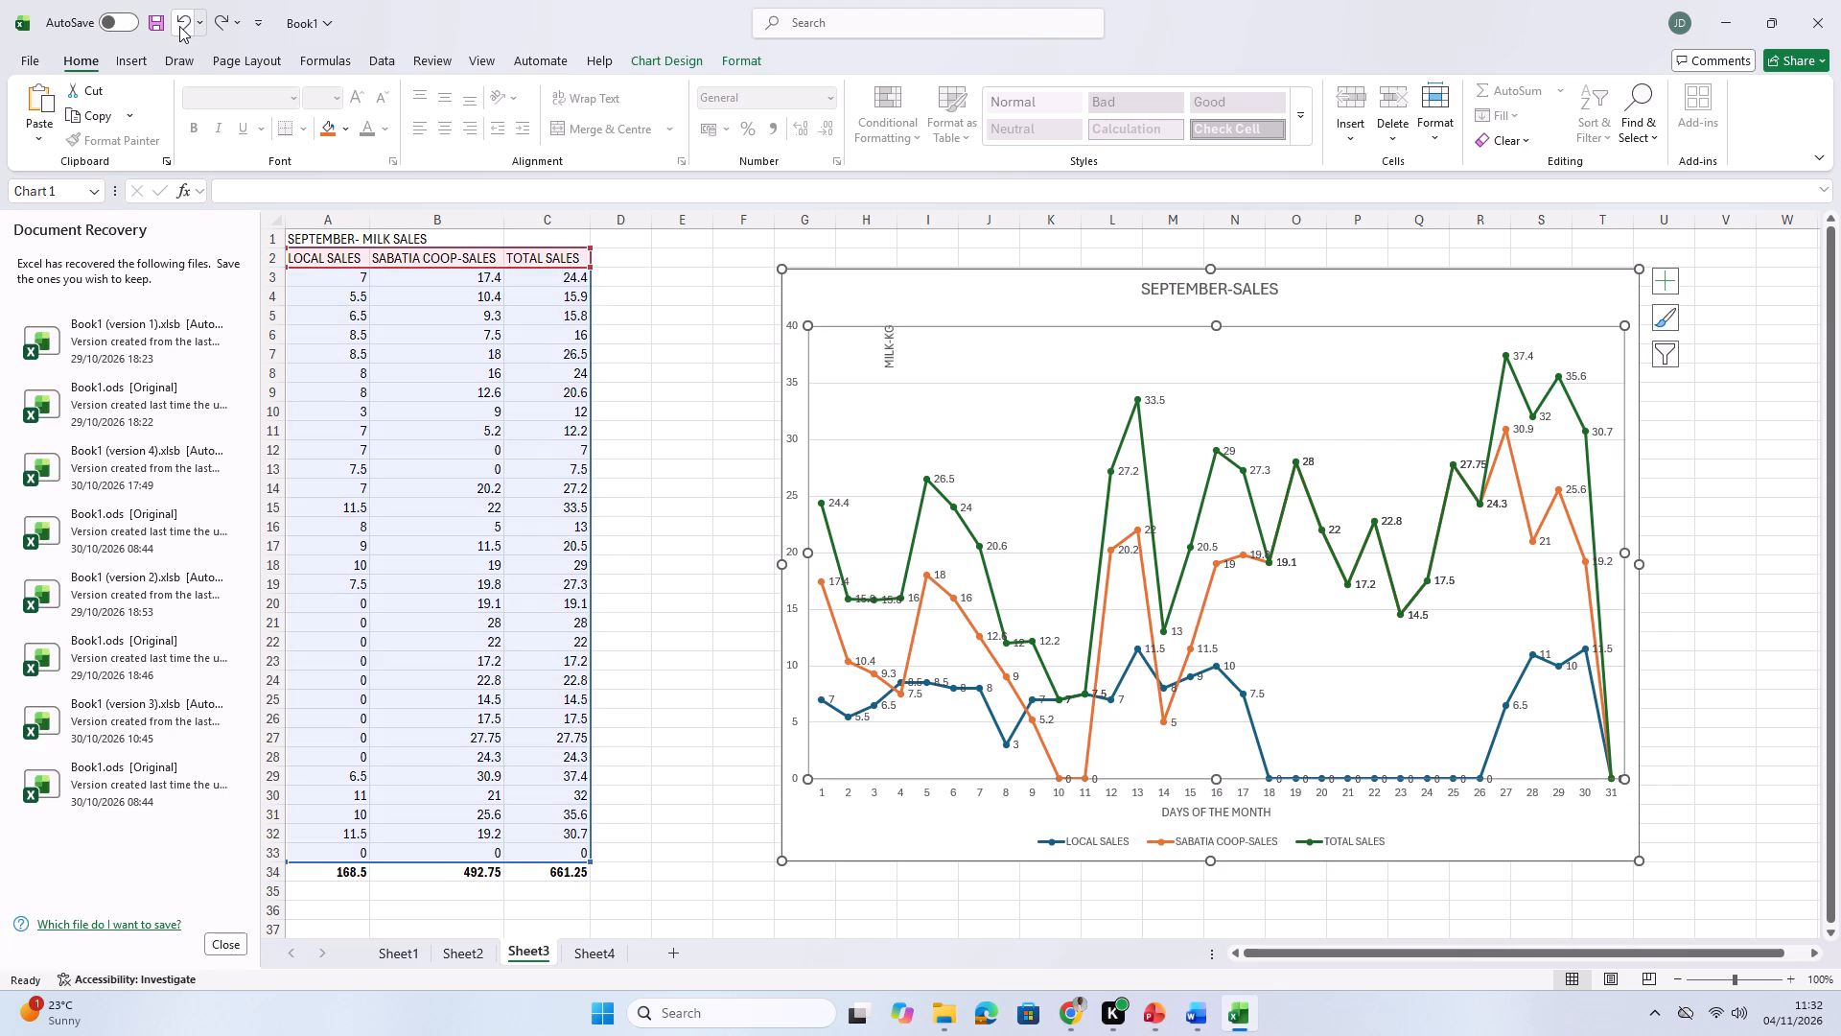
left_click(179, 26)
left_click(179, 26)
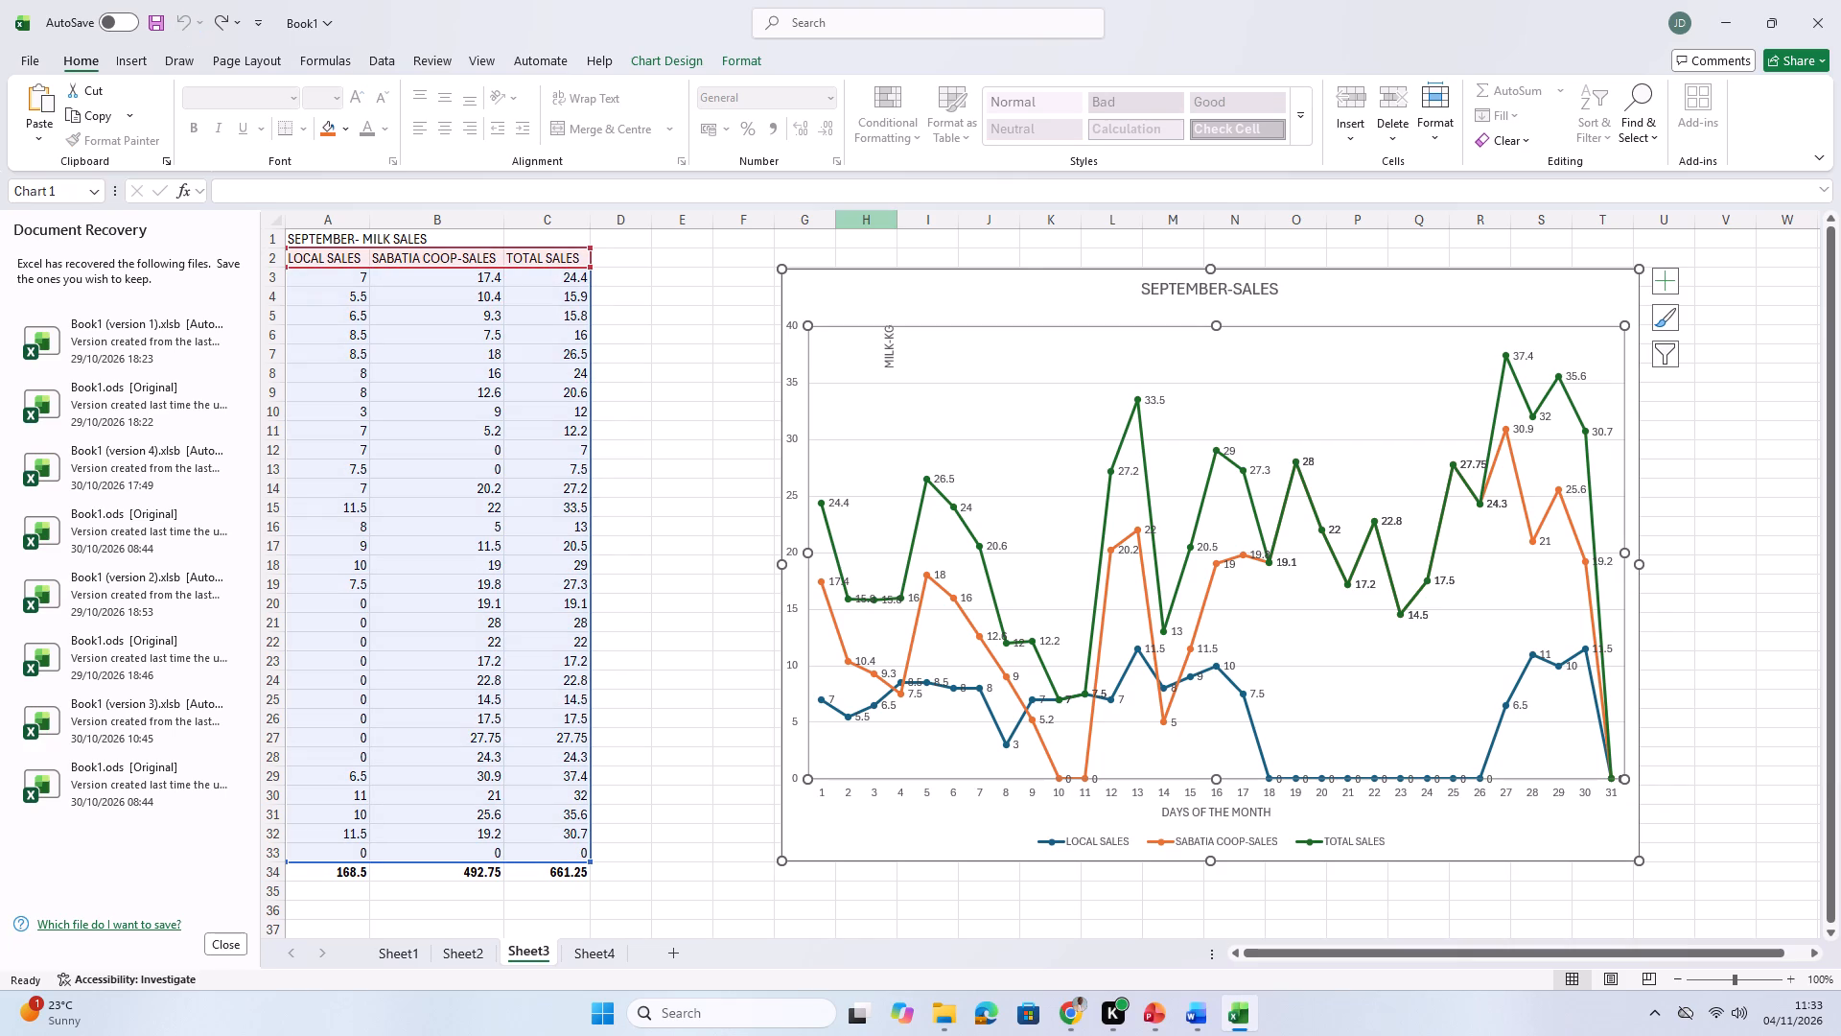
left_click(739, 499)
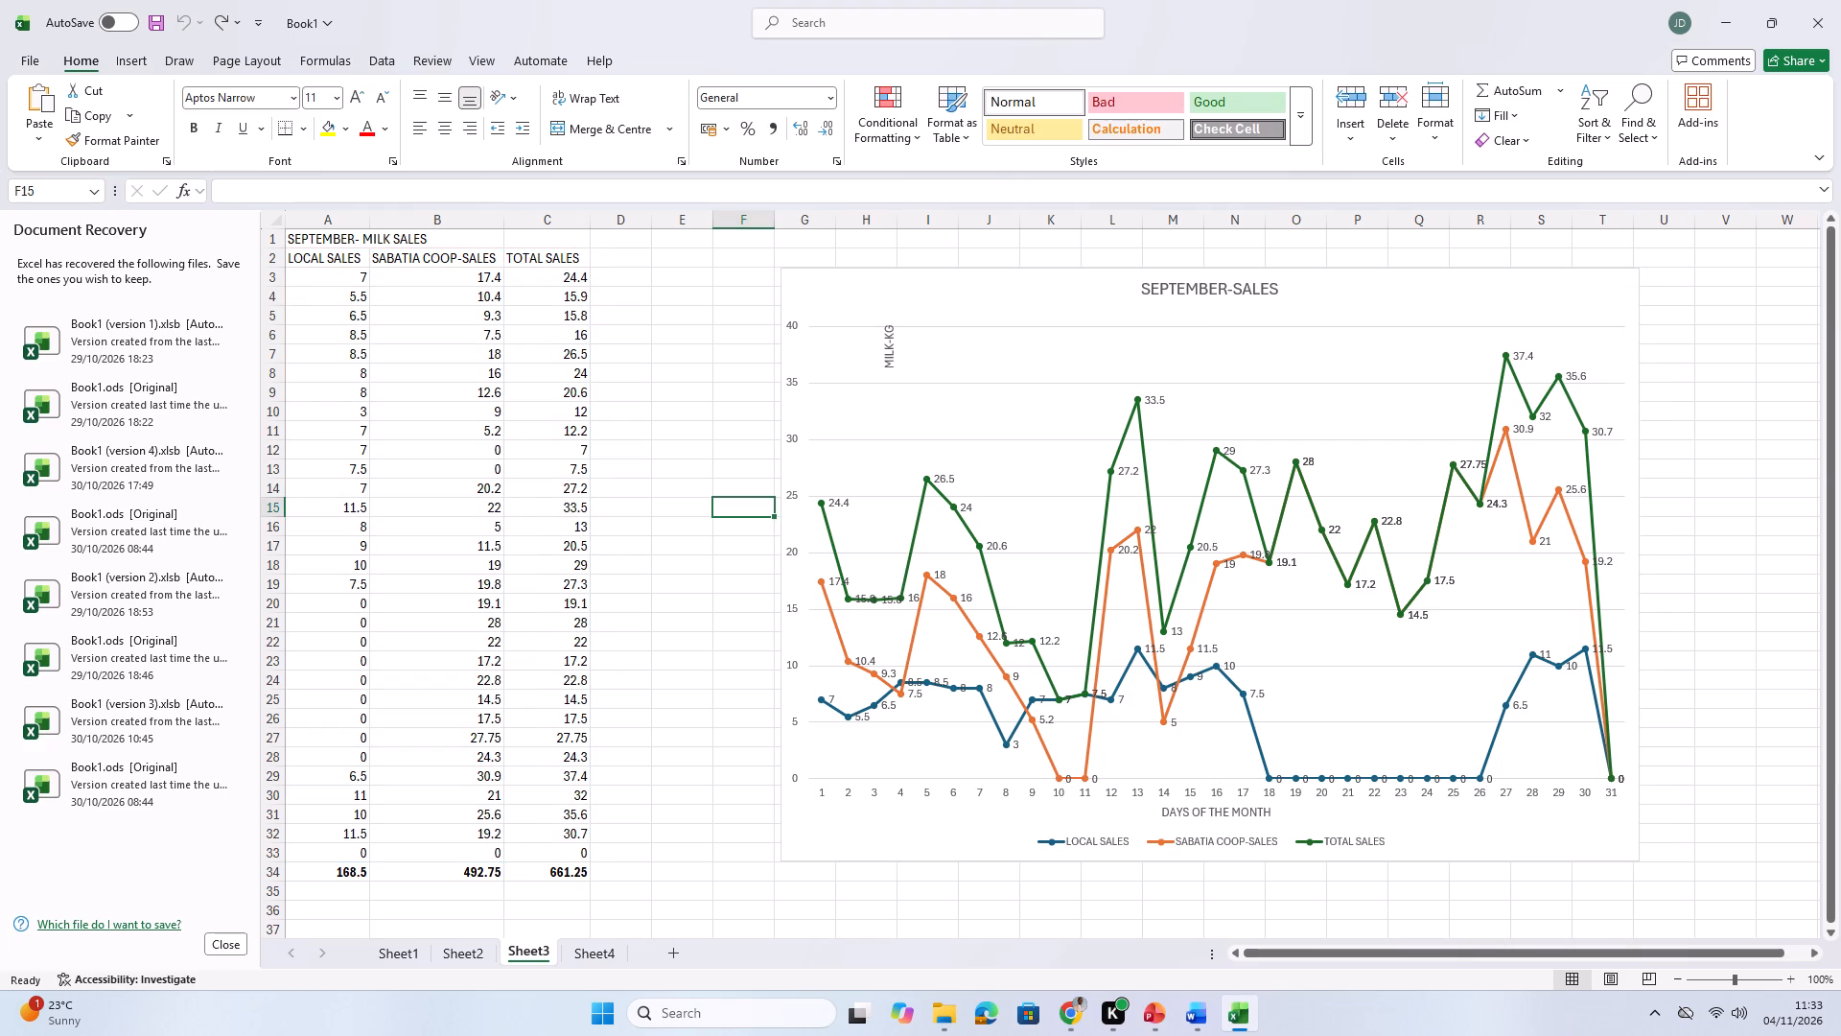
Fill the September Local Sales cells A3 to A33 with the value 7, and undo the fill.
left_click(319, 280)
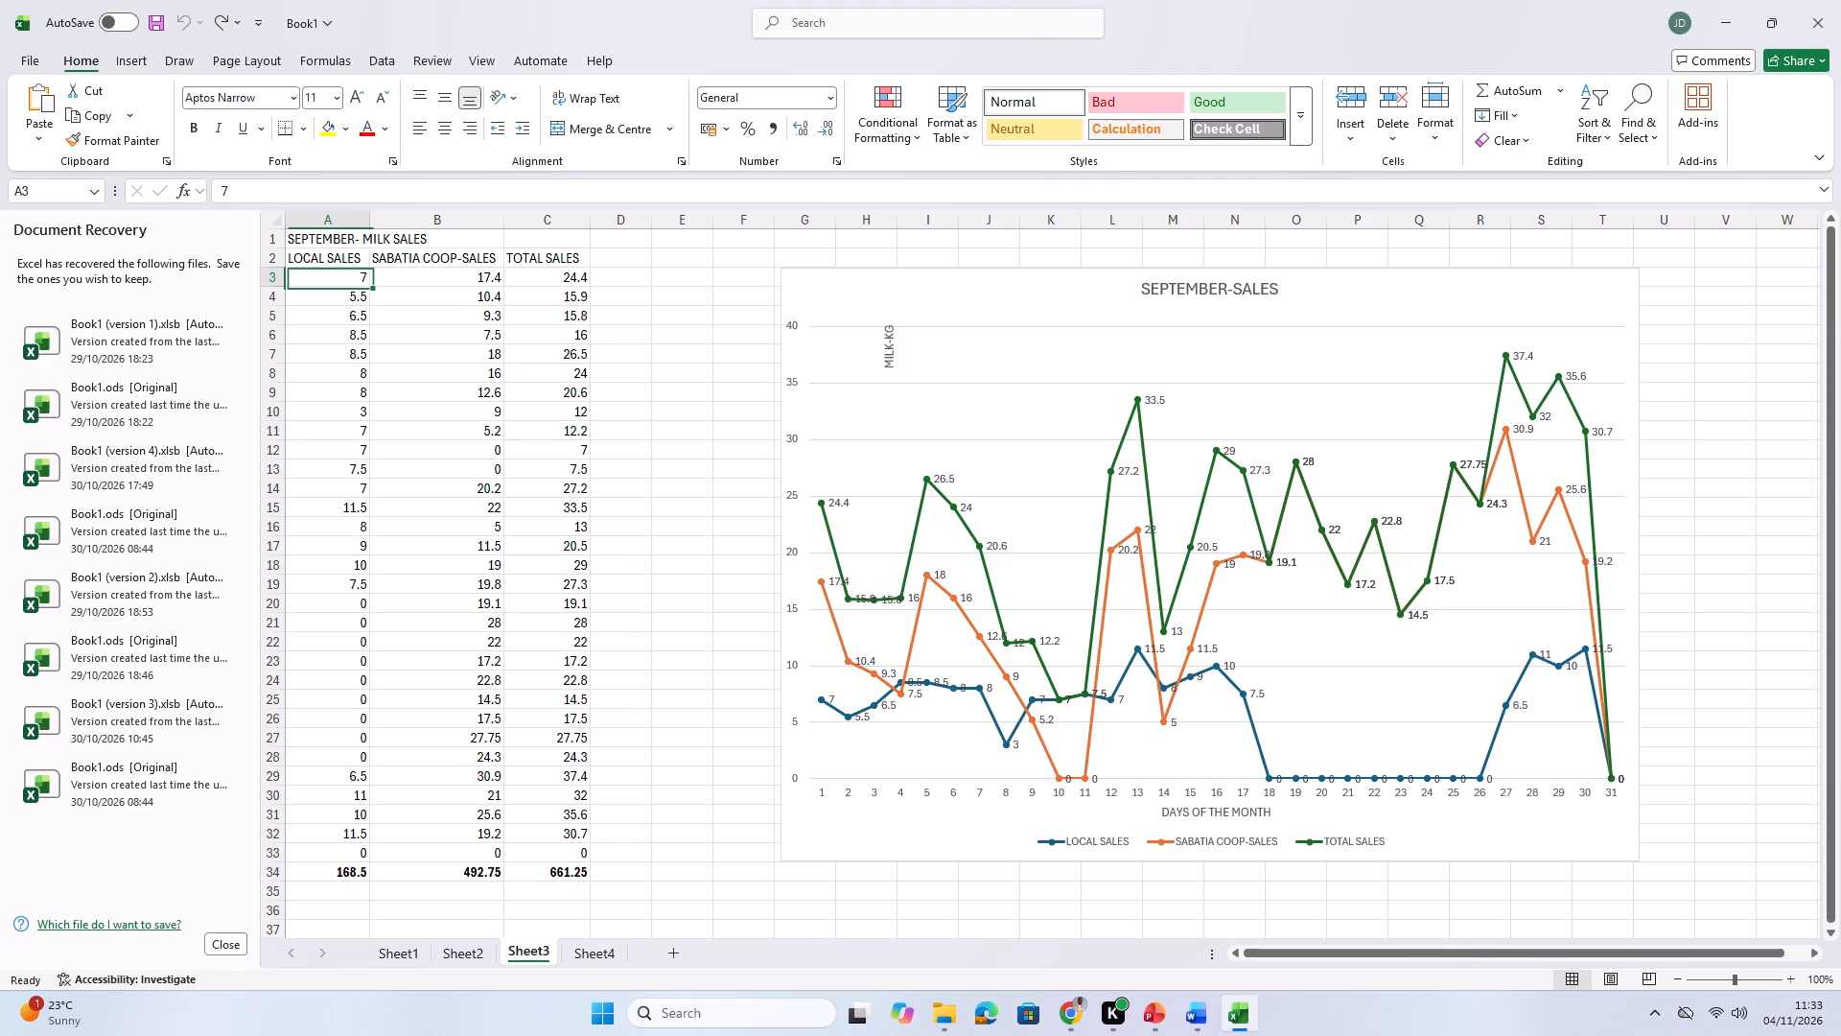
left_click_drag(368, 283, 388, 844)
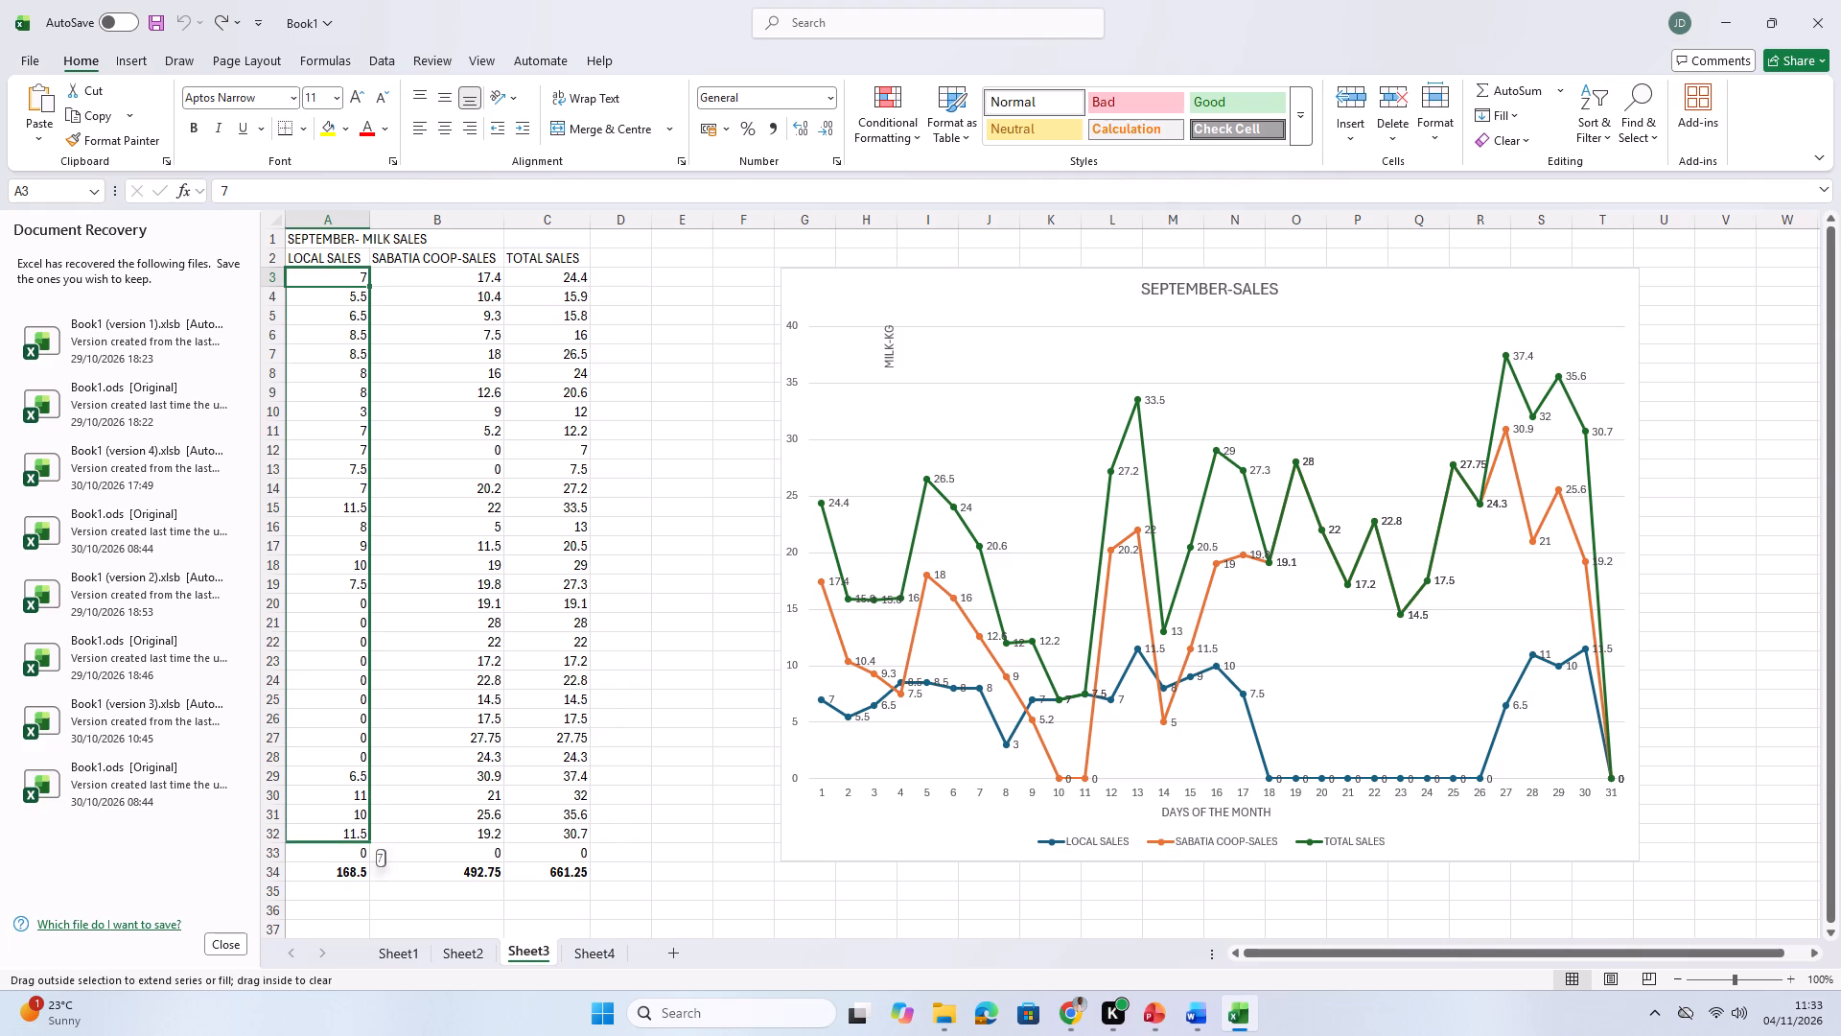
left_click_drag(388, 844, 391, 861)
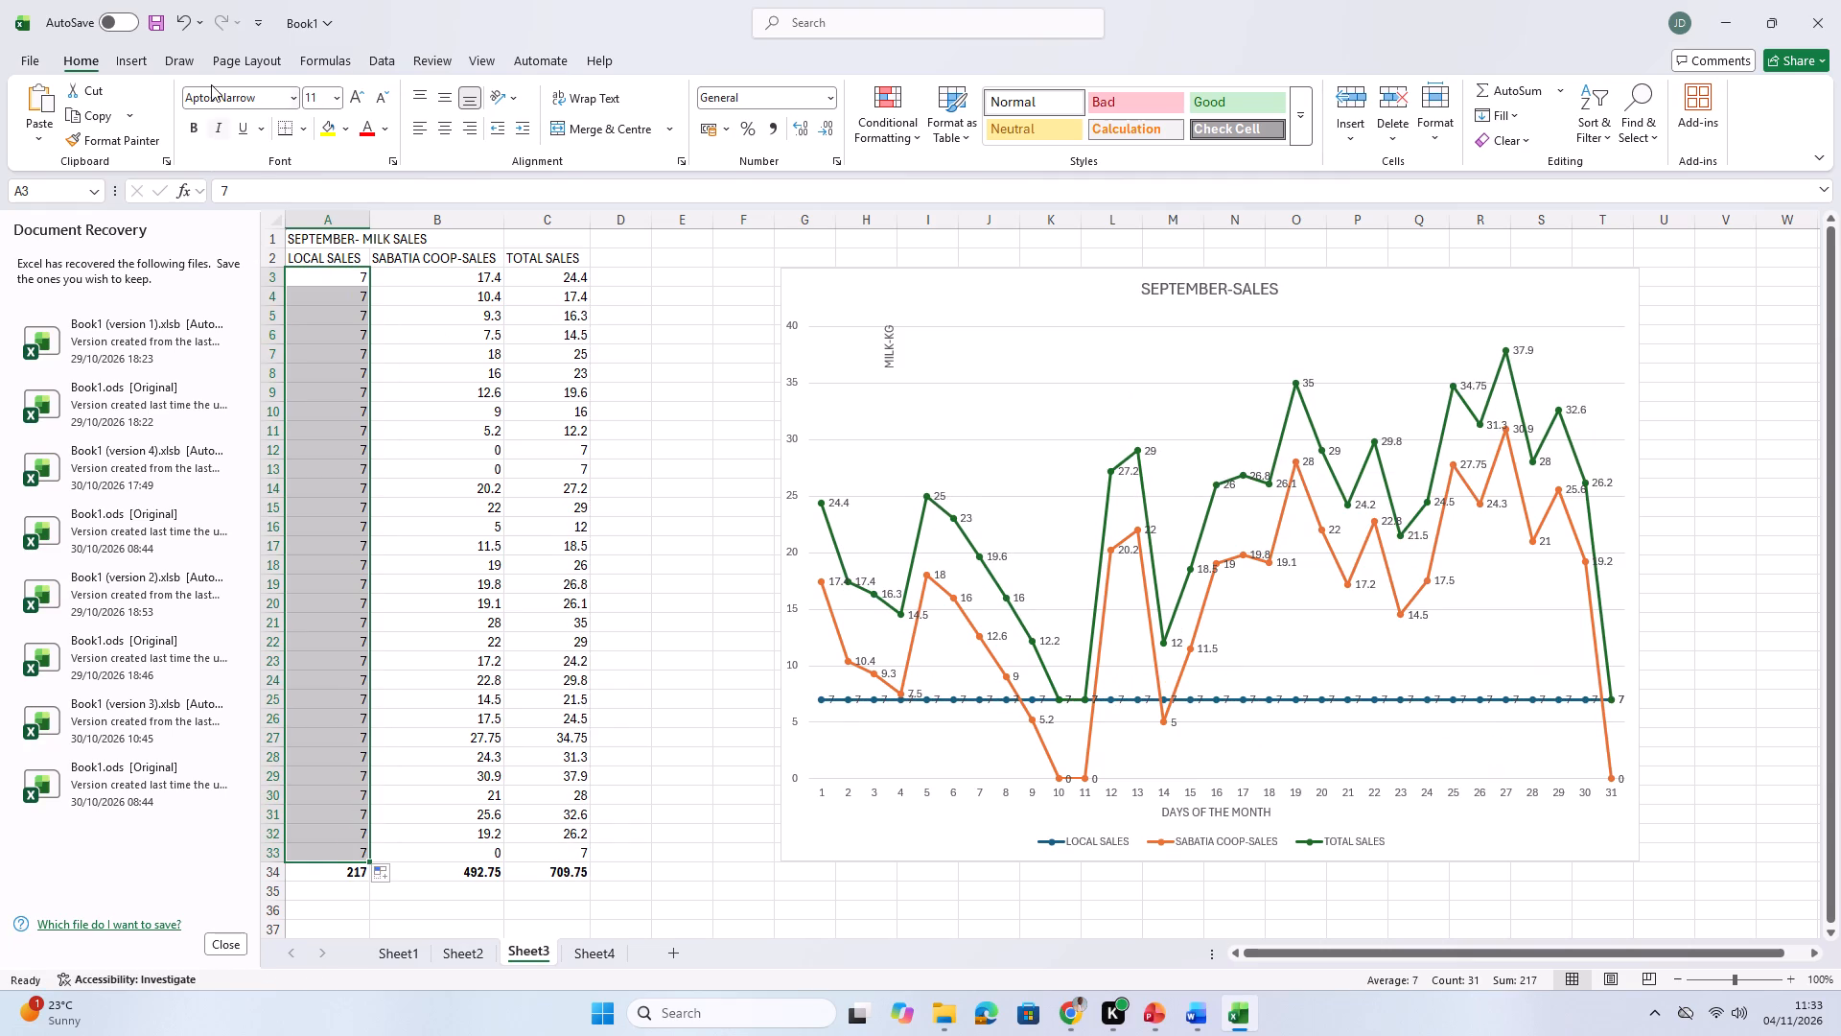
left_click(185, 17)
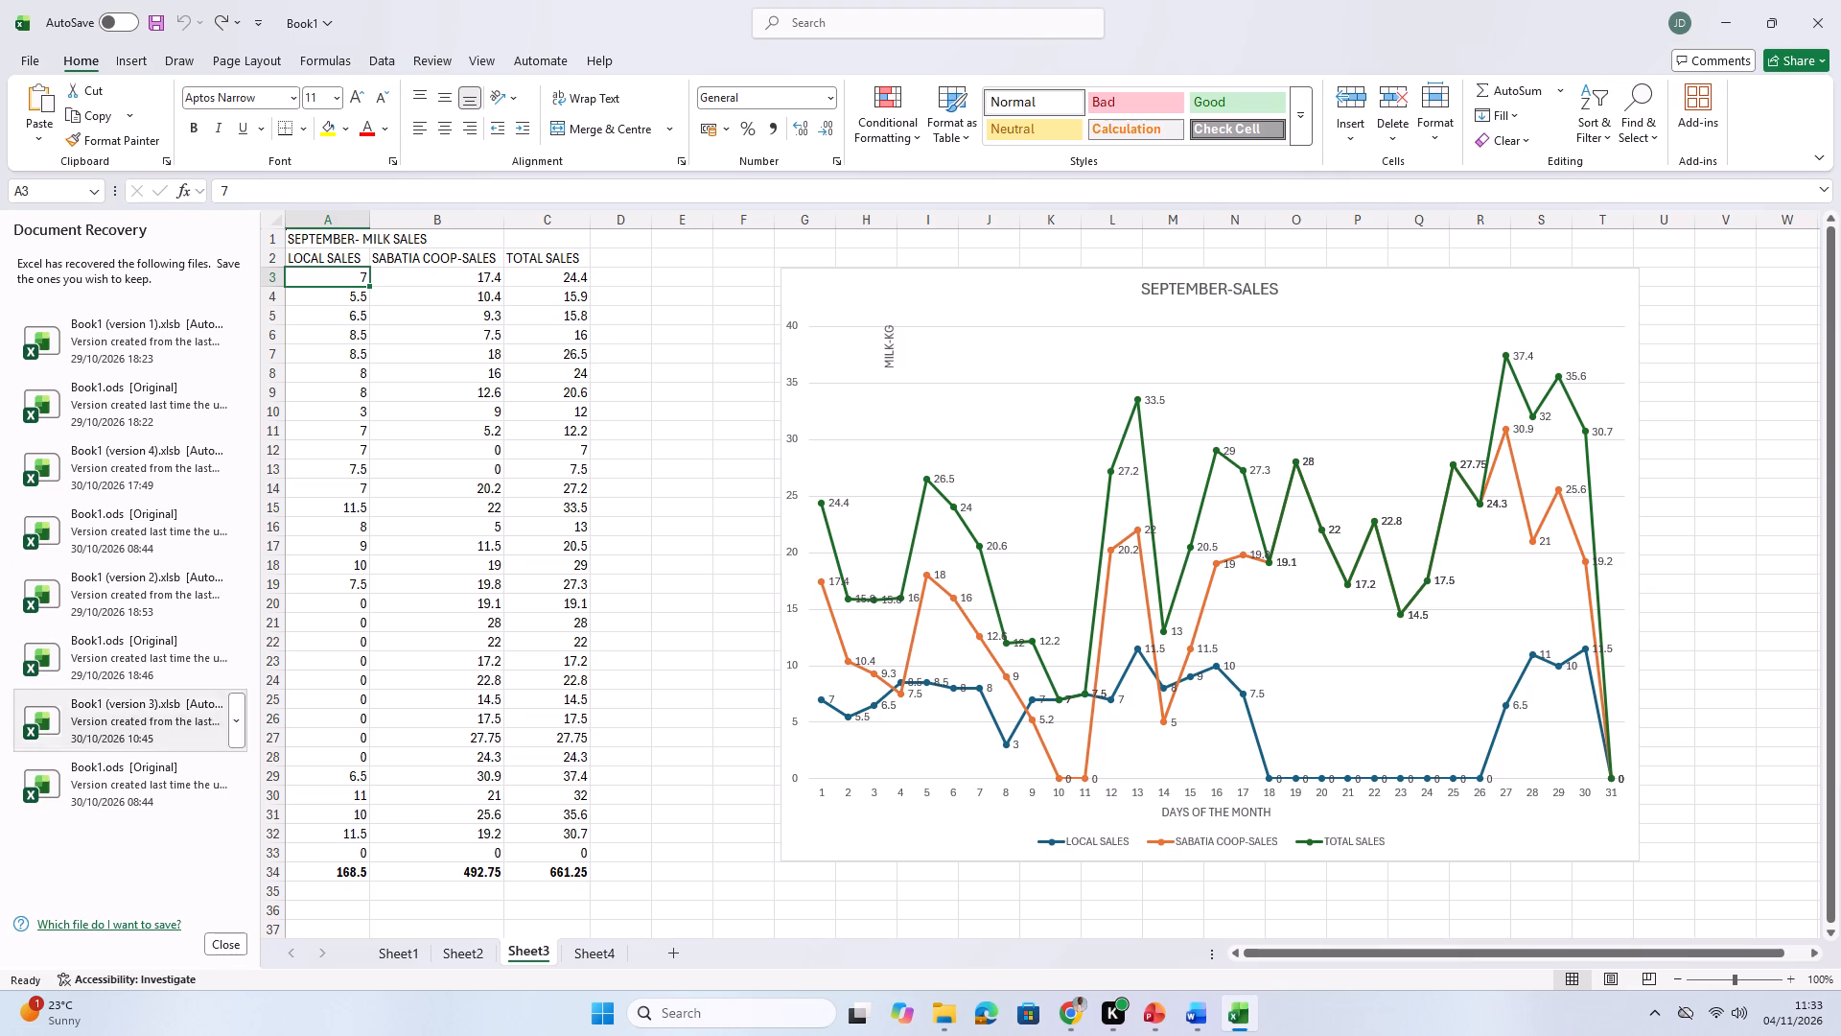
Compare the July, August and September milk sales tables and charts, and check the July local quantity and price sheet.
left_click(472, 954)
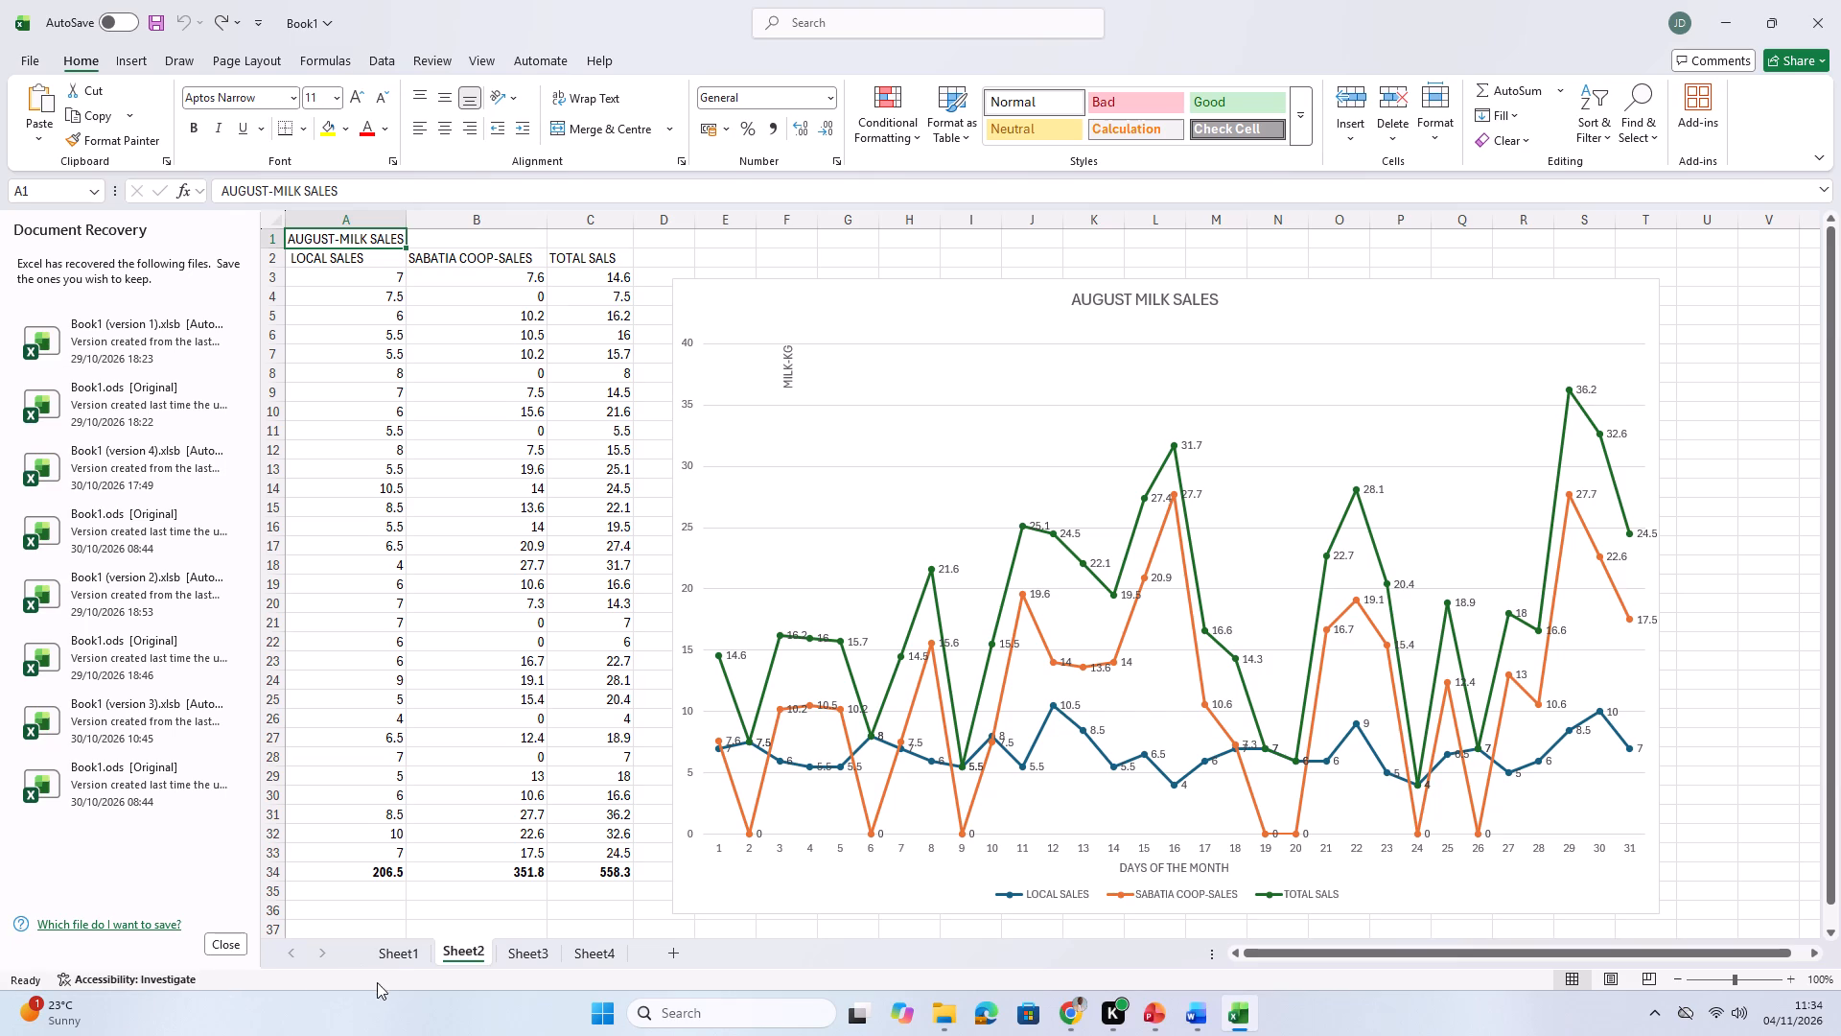
left_click(388, 954)
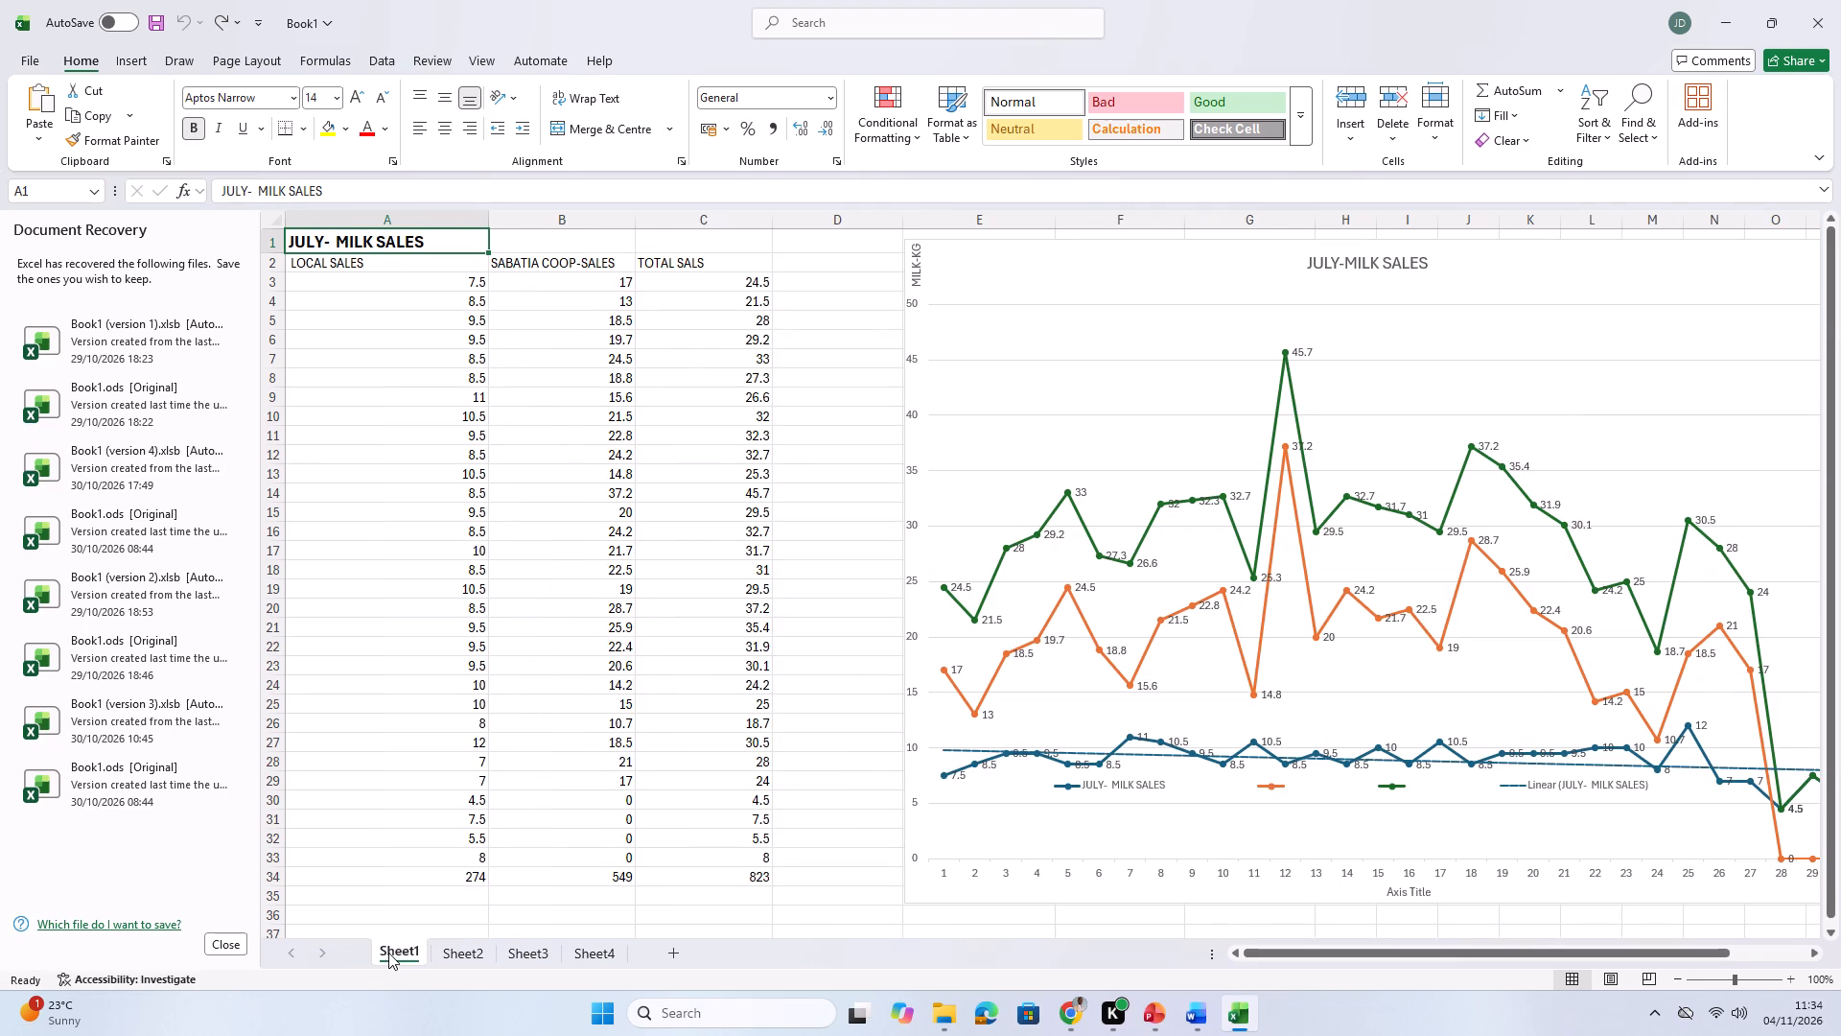
left_click(466, 961)
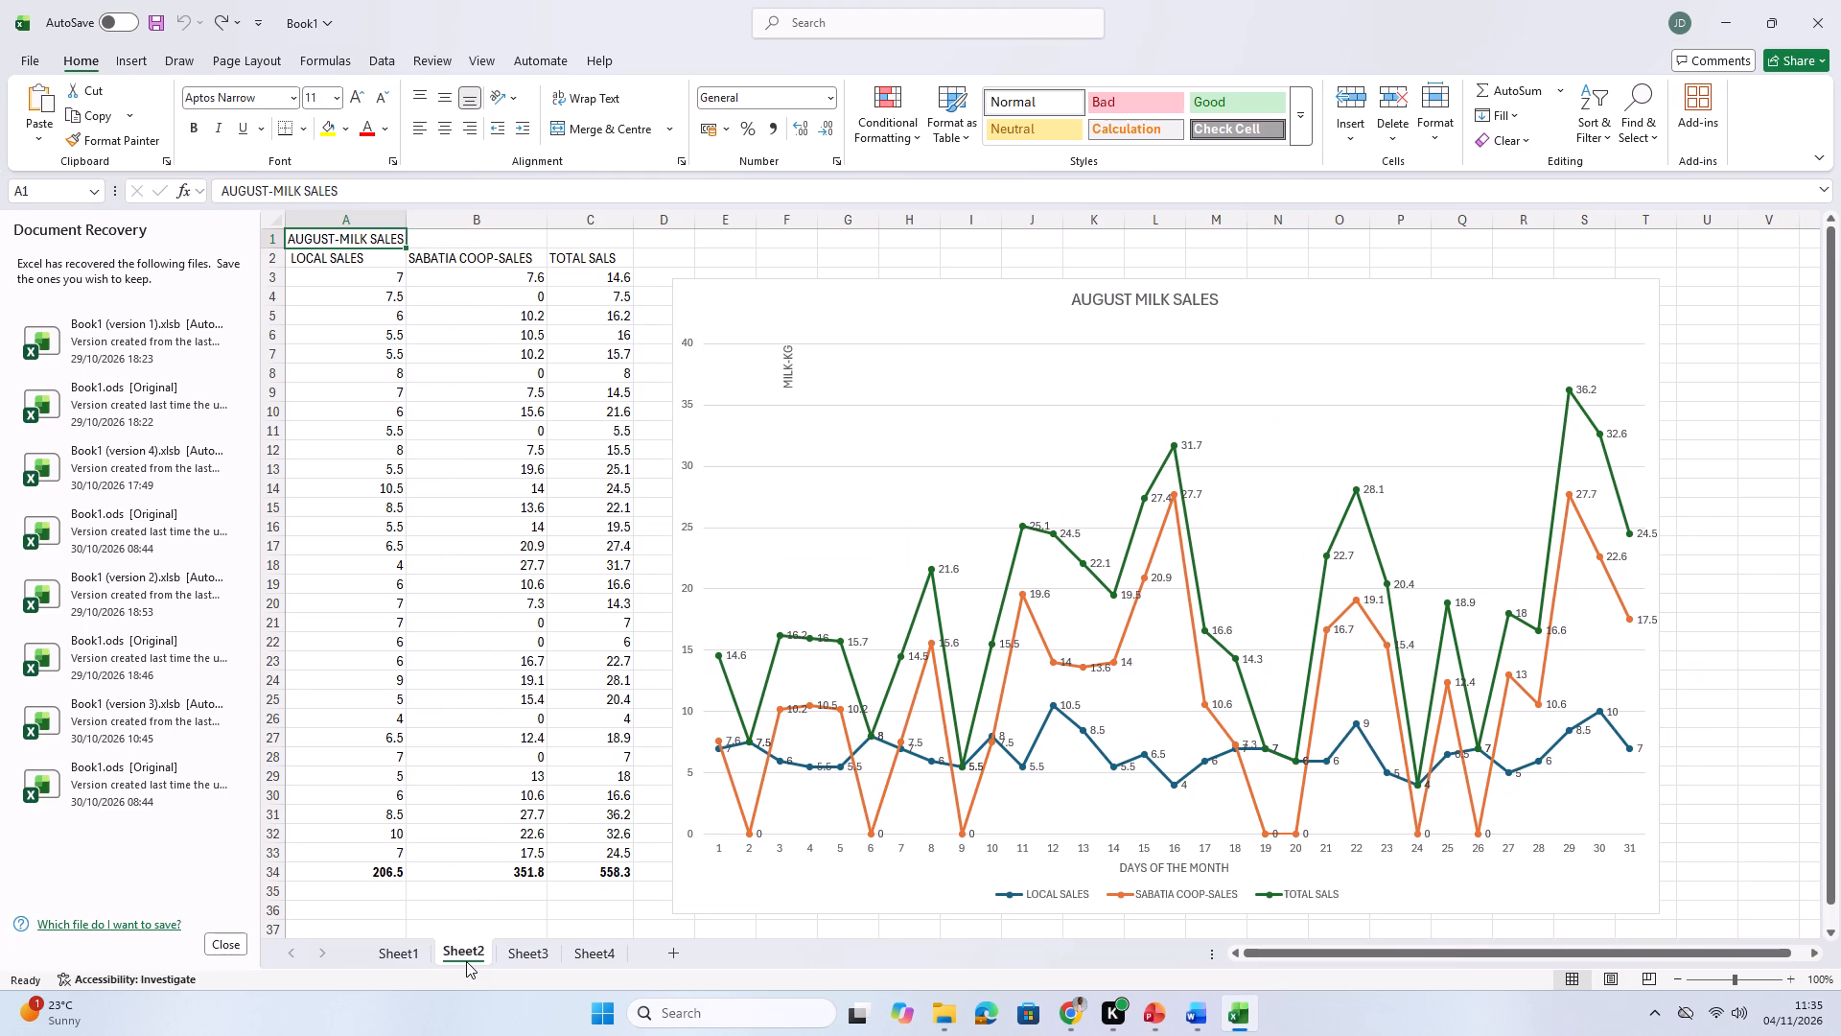
left_click(609, 956)
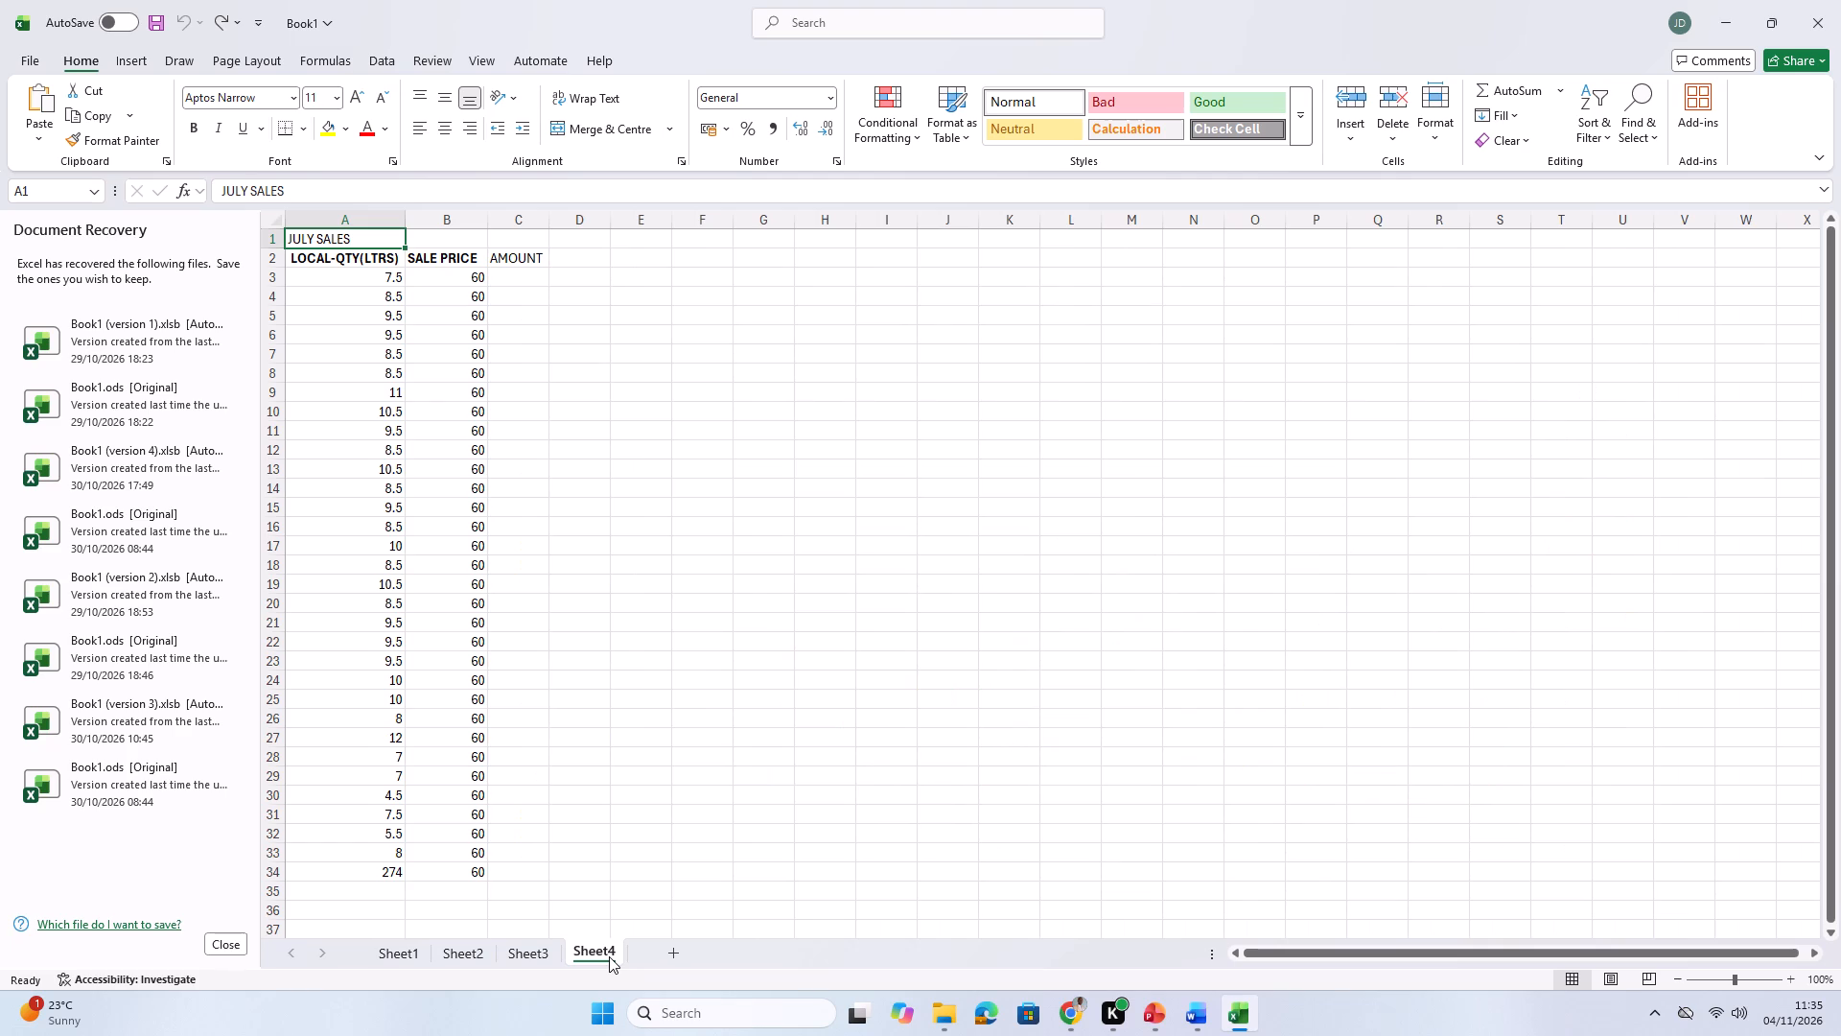
left_click(539, 956)
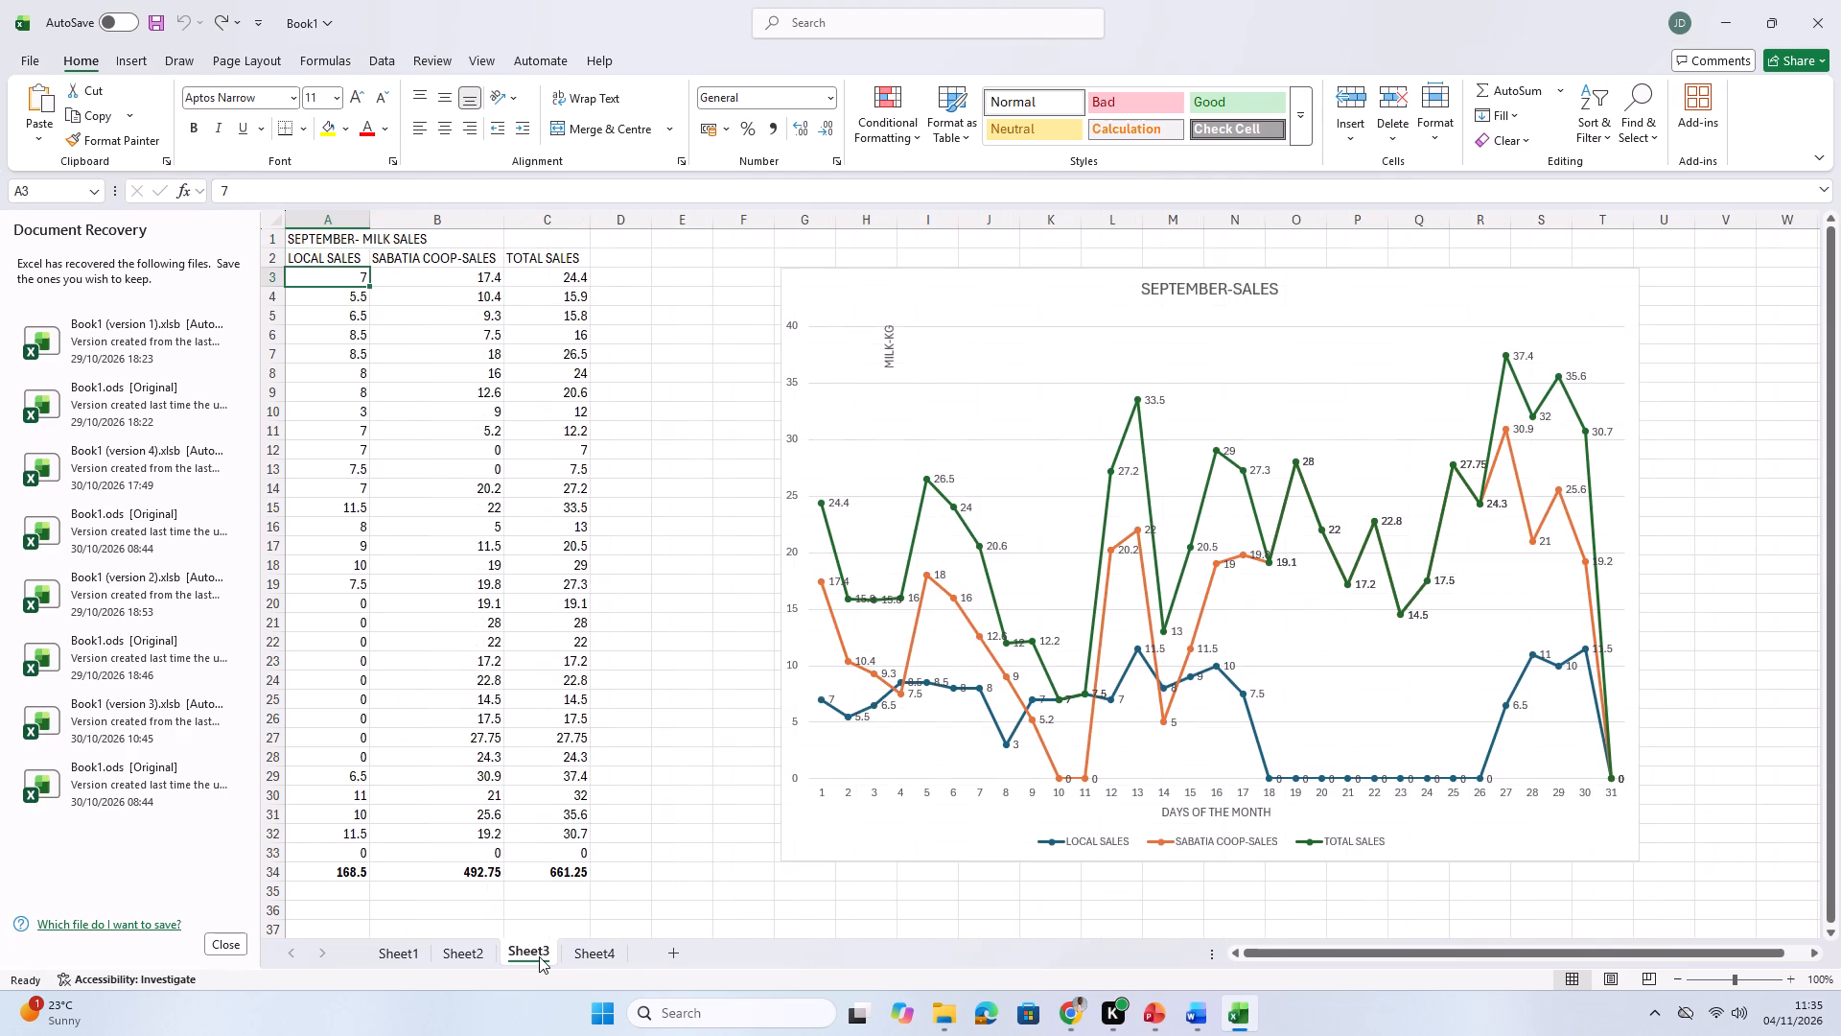
left_click(469, 950)
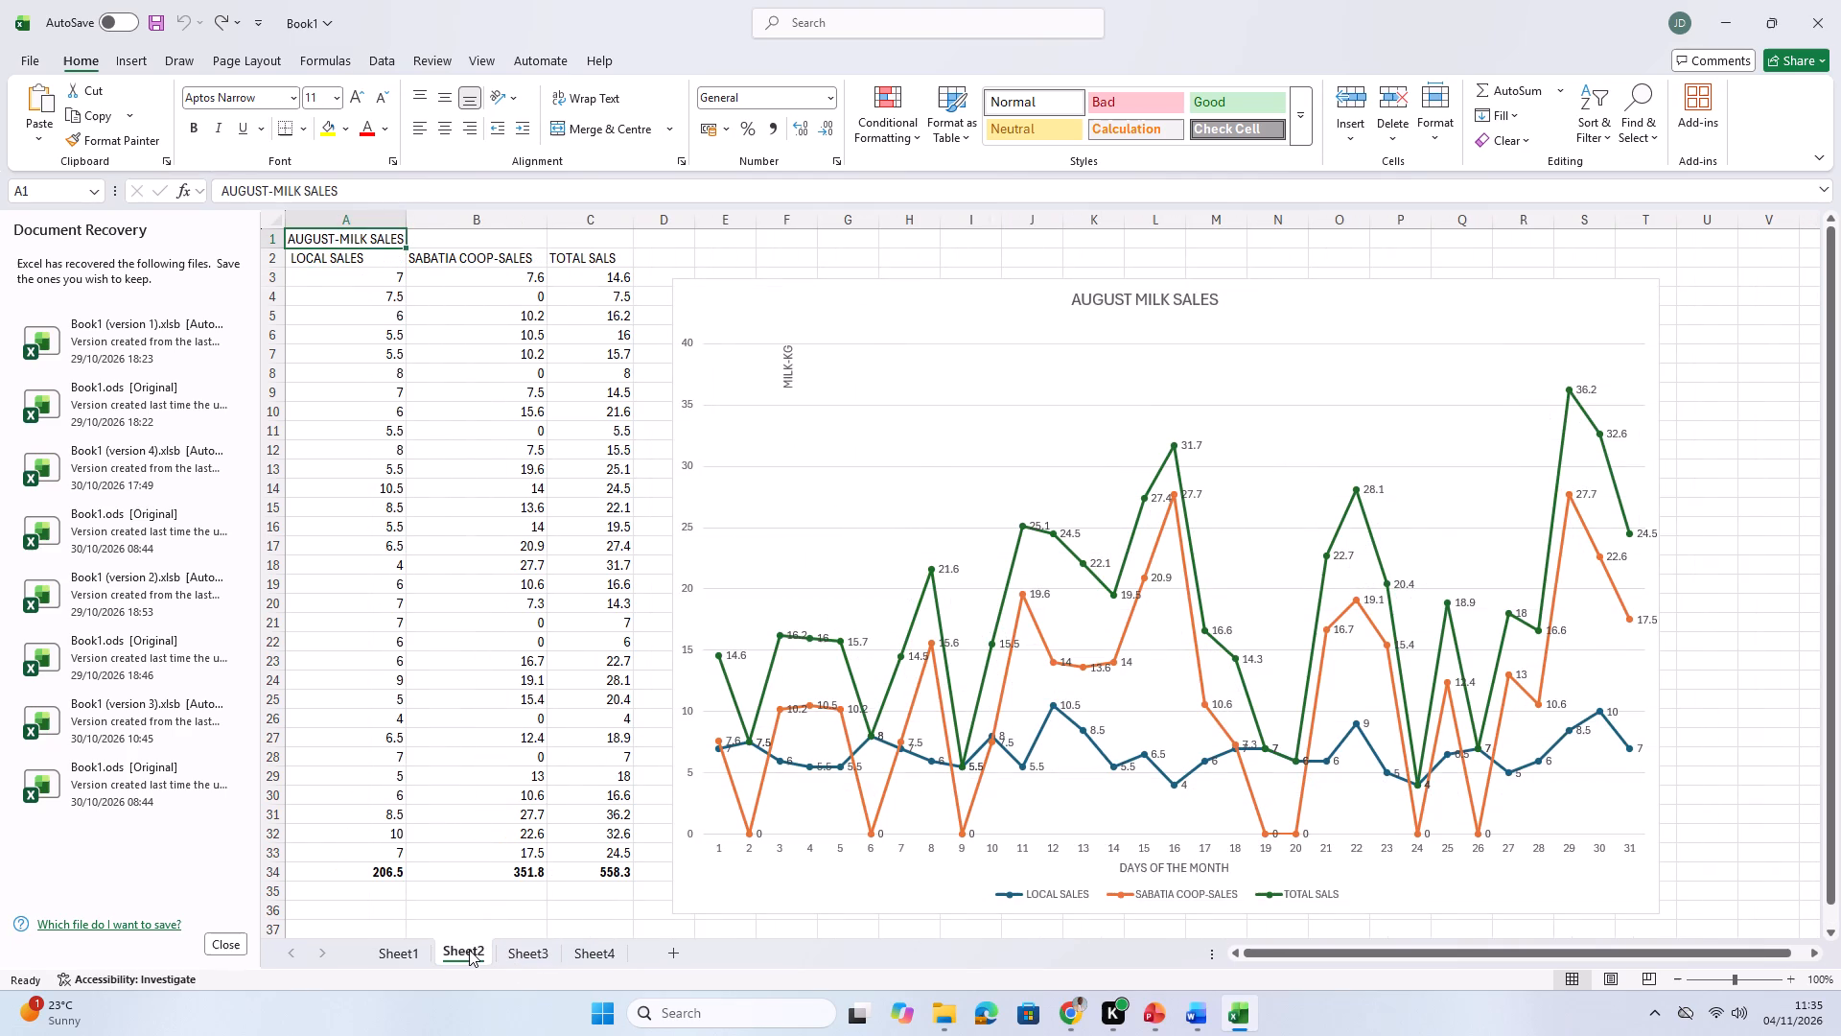
left_click(538, 953)
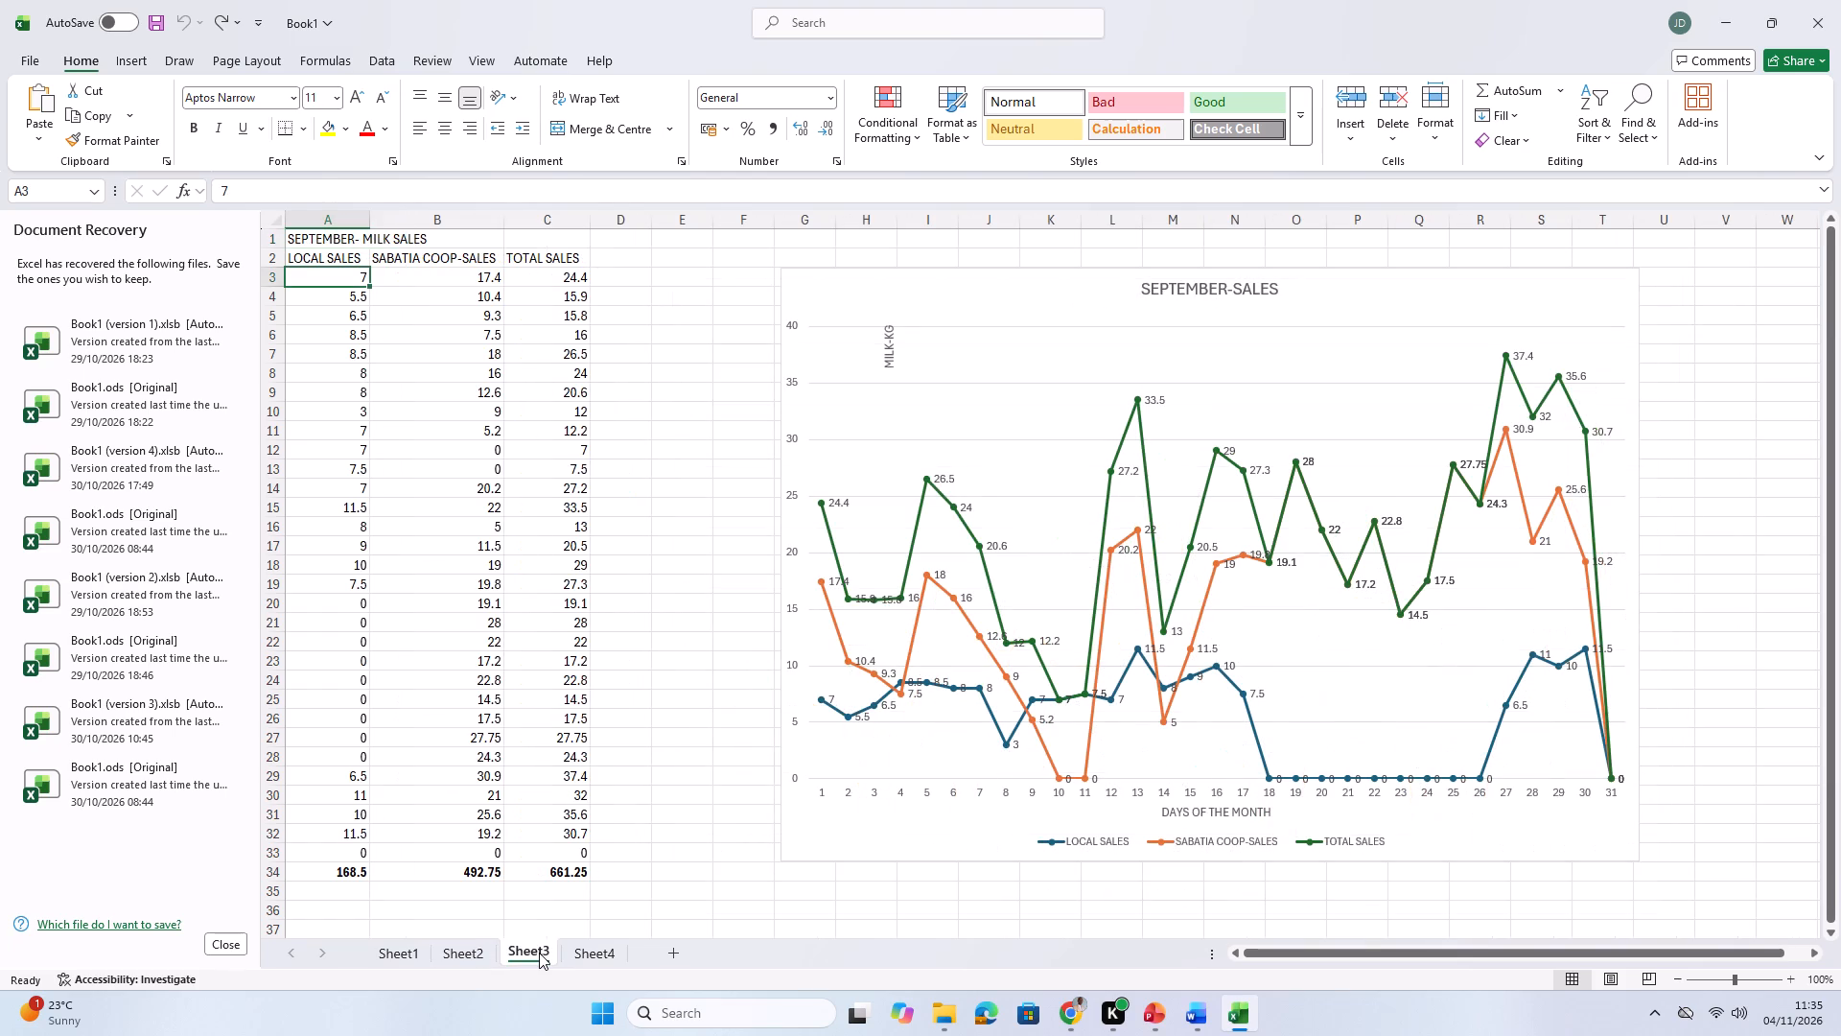